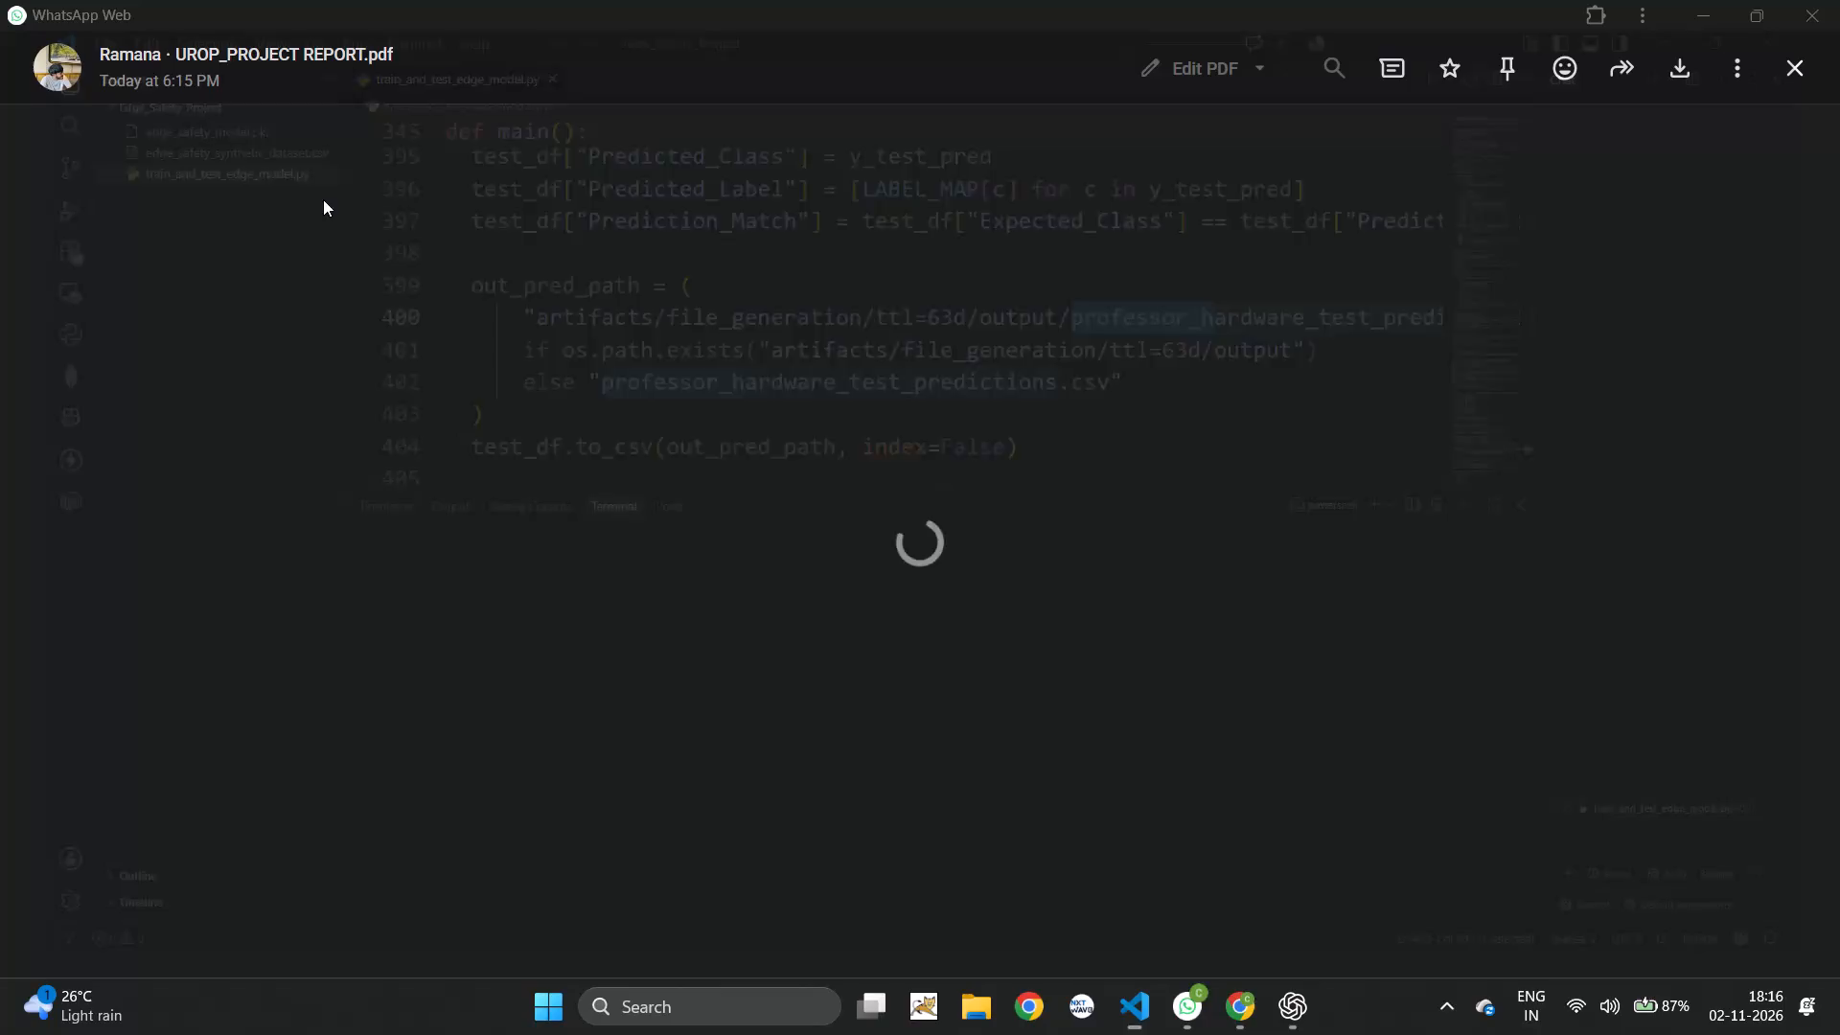
Skim the UROP project report PDF from the title page through the introduction and research gap to the final page.
scroll(643, 448, down, 2)
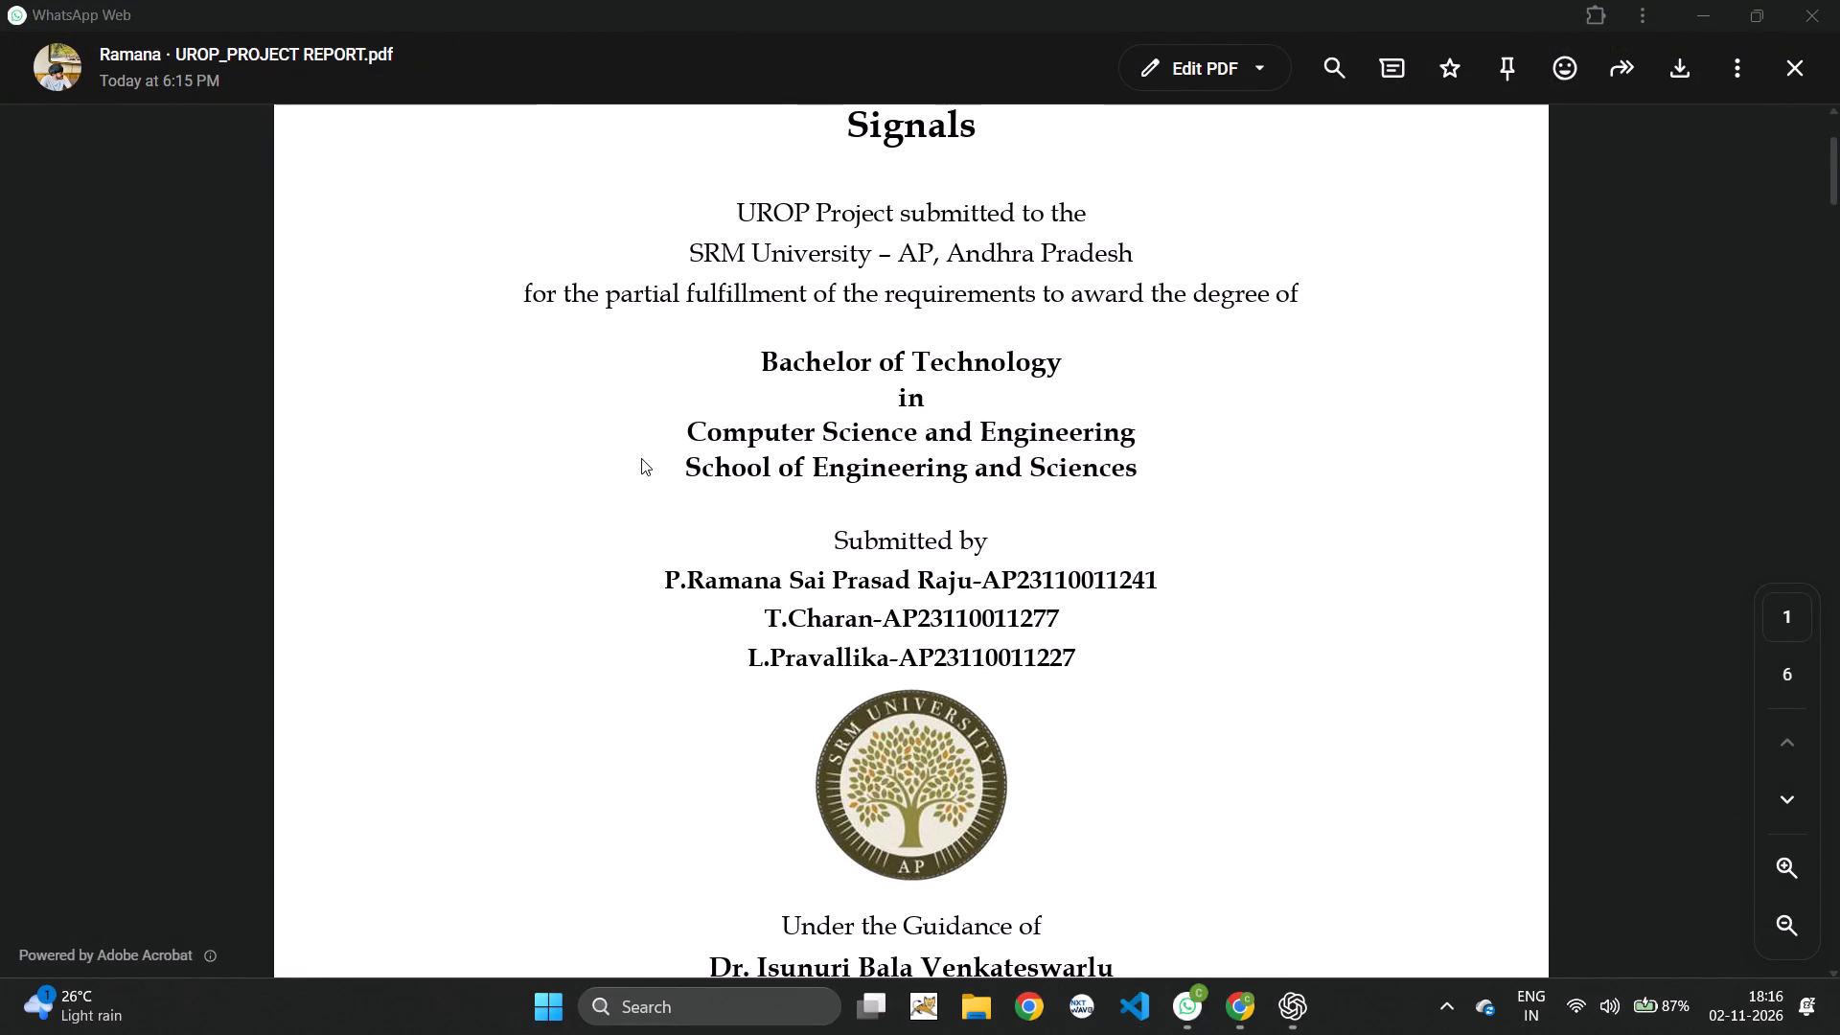
scroll(641, 458, down, 3)
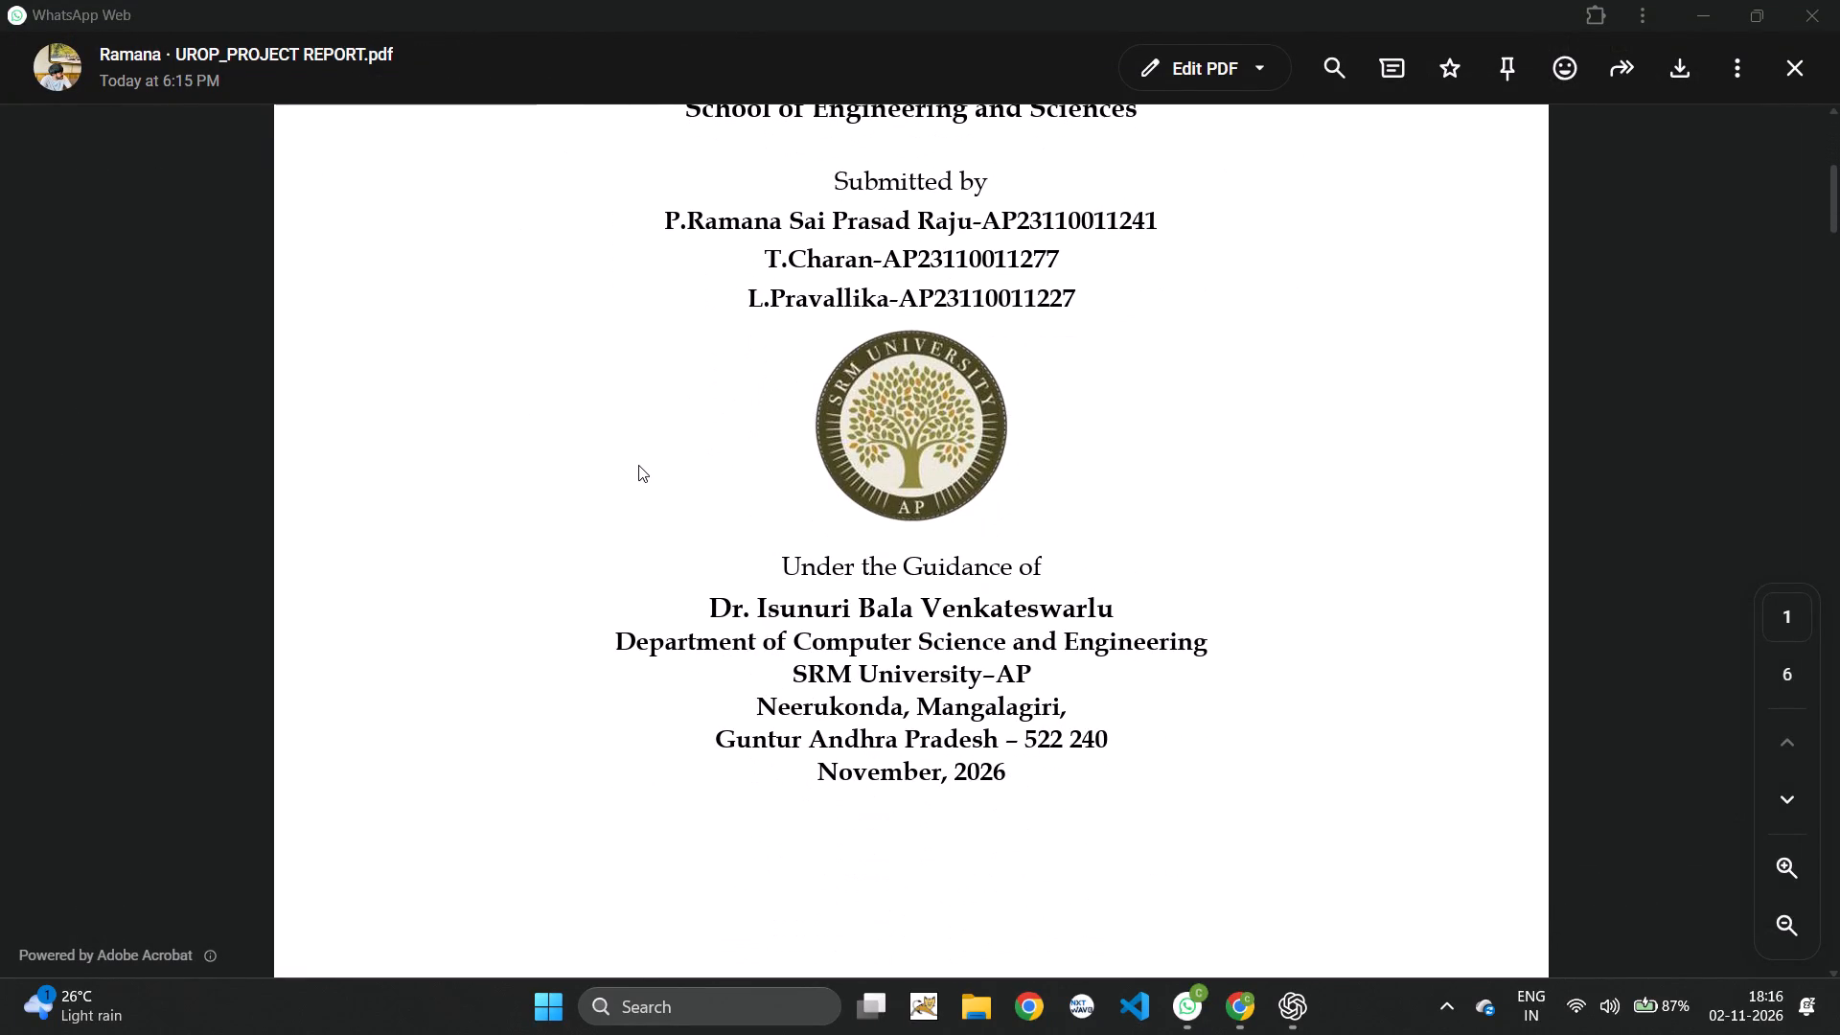
scroll(638, 465, down, 8)
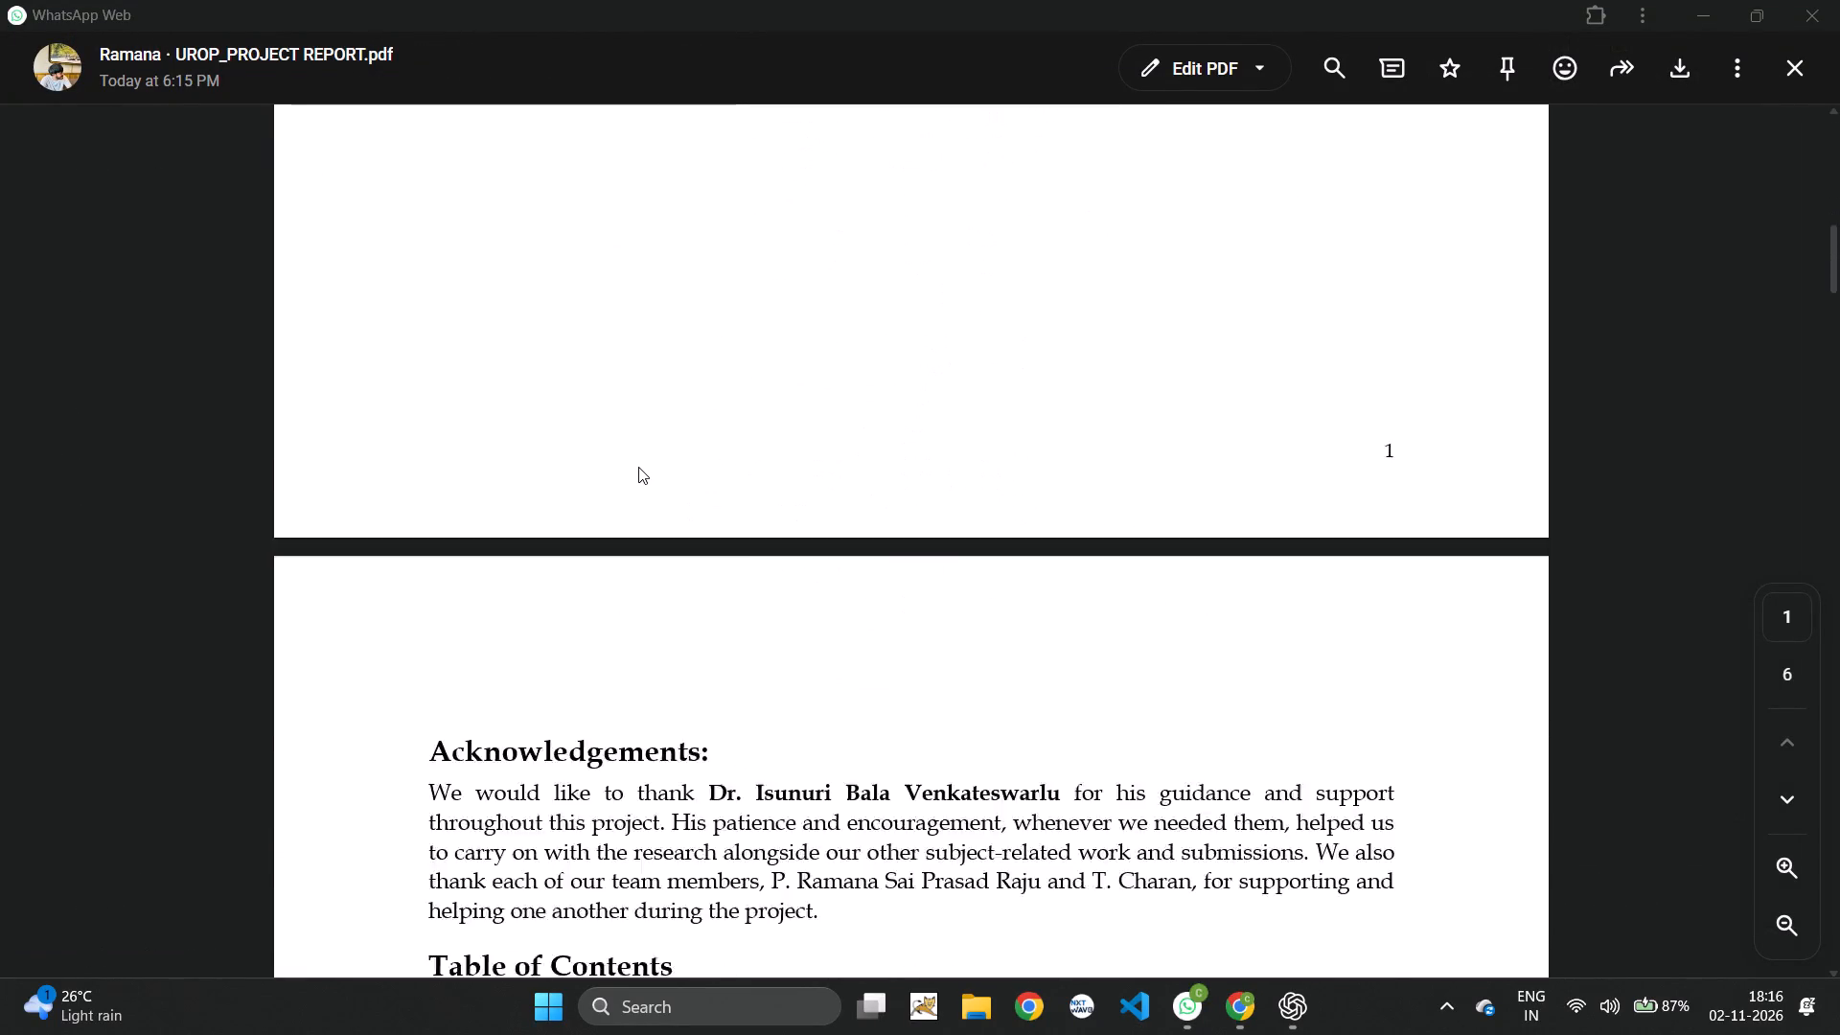
scroll(638, 467, down, 11)
scroll(635, 470, up, 1)
scroll(635, 470, down, 9)
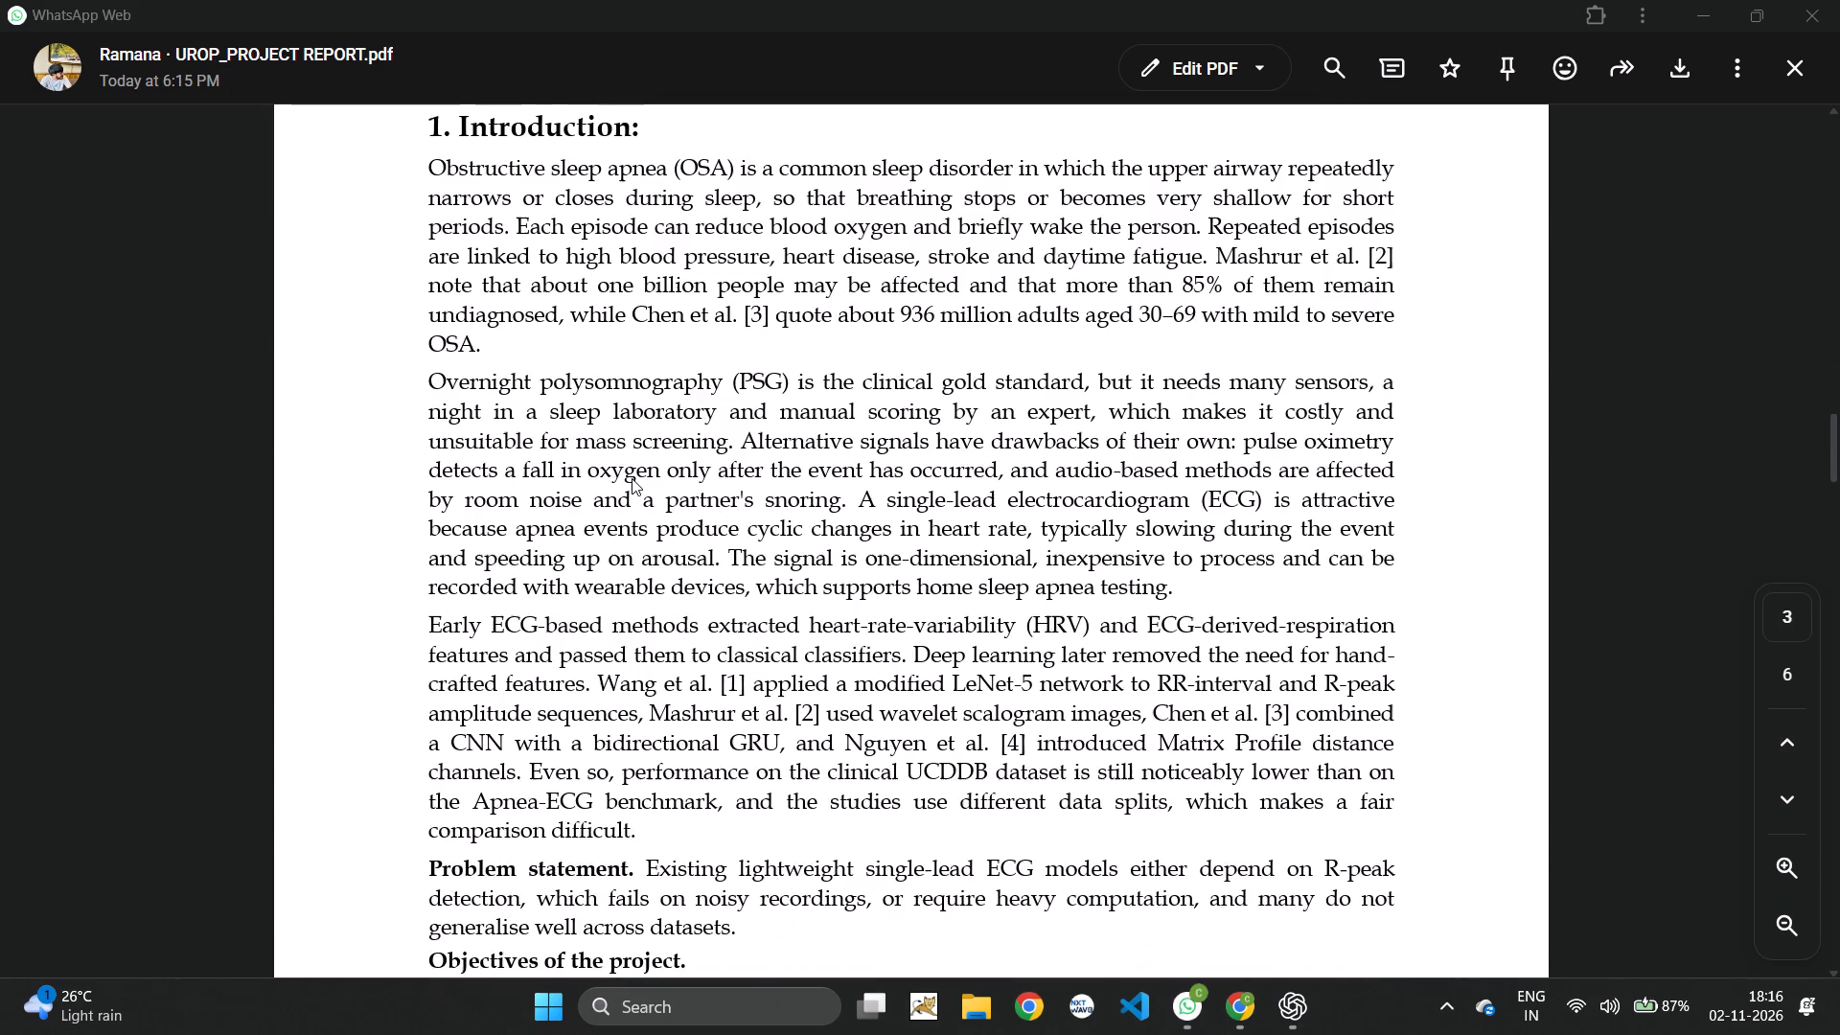
scroll(632, 478, down, 15)
scroll(632, 478, up, 1)
scroll(632, 478, down, 10)
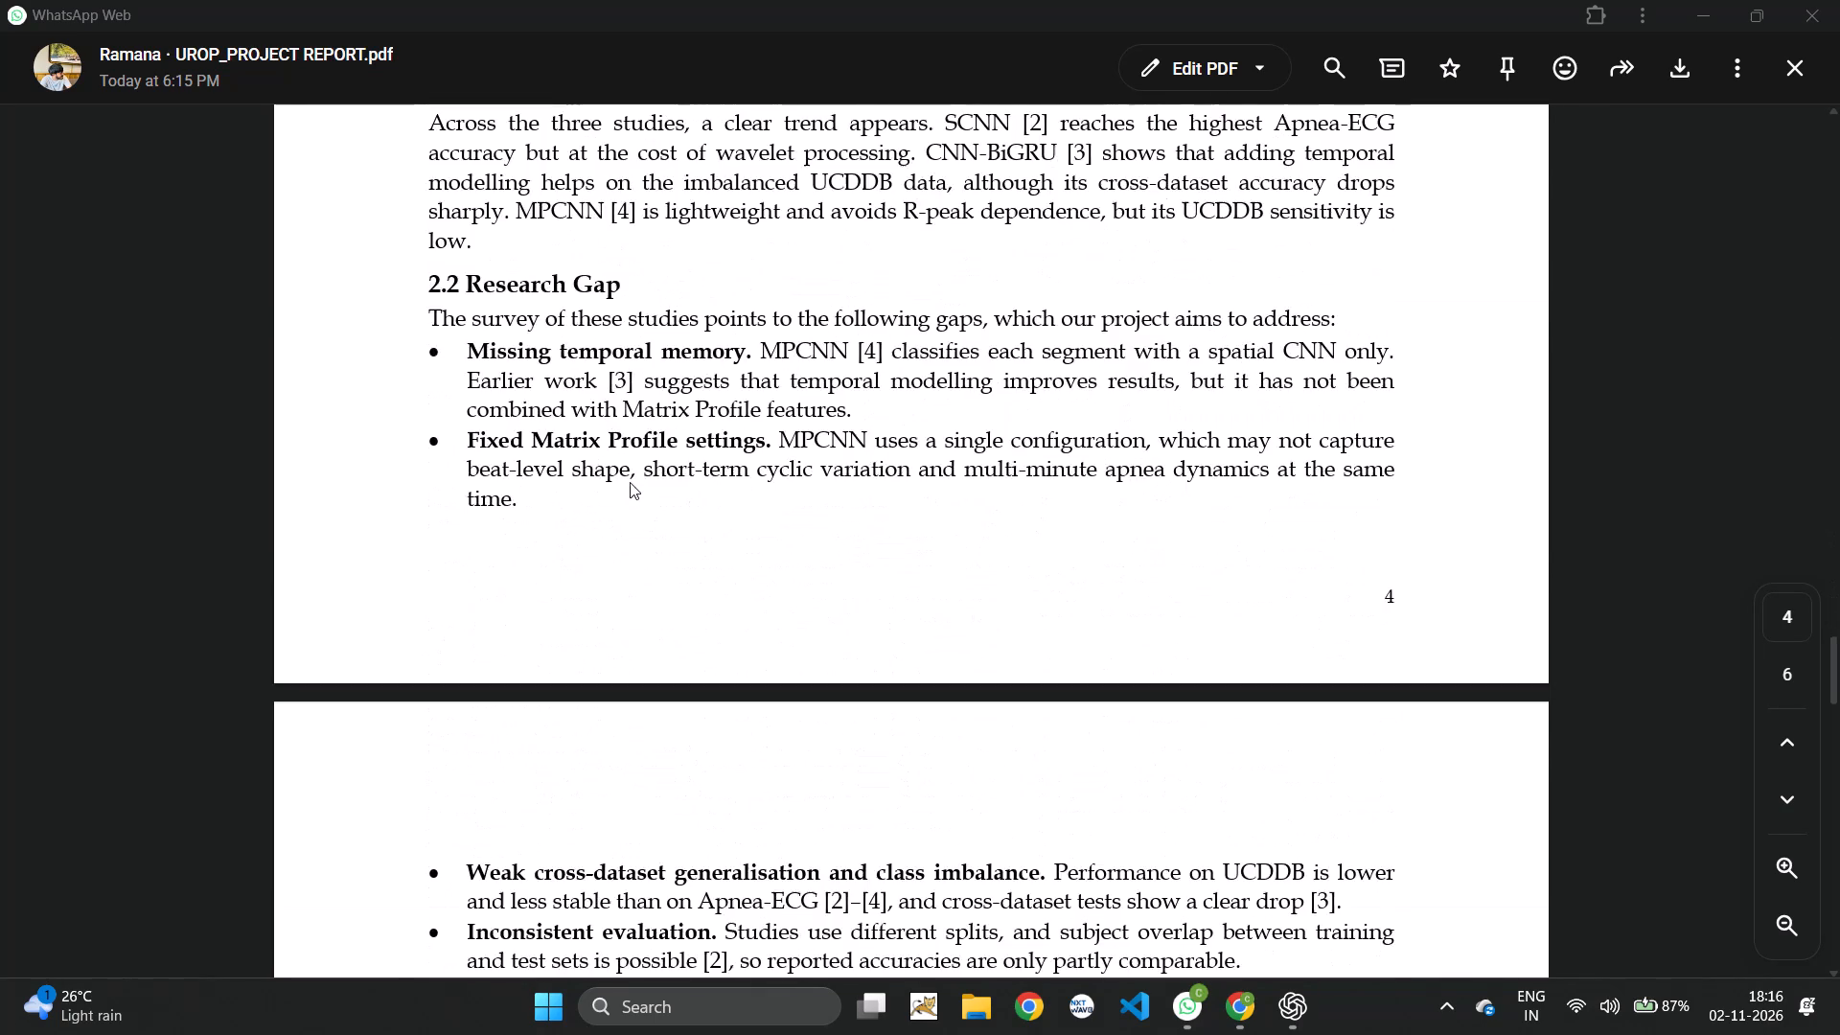
scroll(630, 482, down, 15)
scroll(621, 499, up, 1)
scroll(621, 499, down, 9)
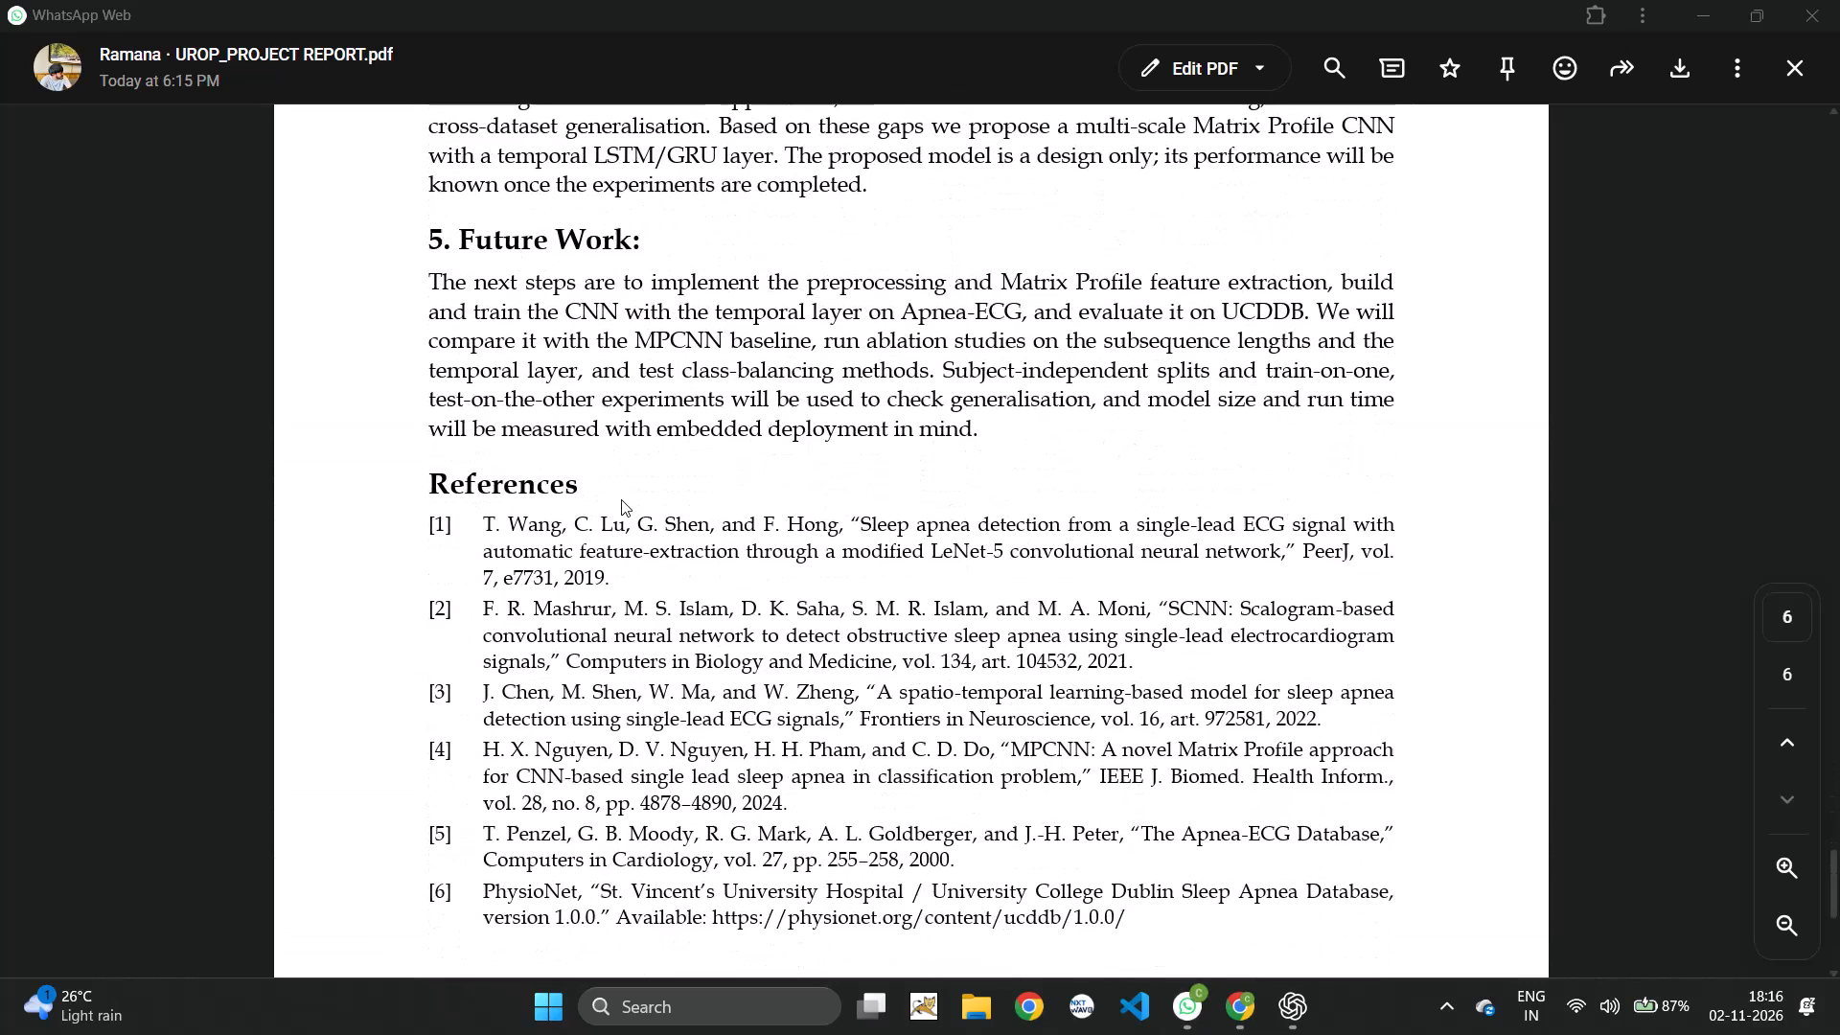
Examine the Future Work and References sections on the last page of the report.
scroll(621, 499, down, 13)
scroll(618, 506, up, 1)
scroll(618, 506, down, 1)
scroll(618, 506, up, 1)
scroll(618, 506, down, 1)
scroll(631, 517, up, 8)
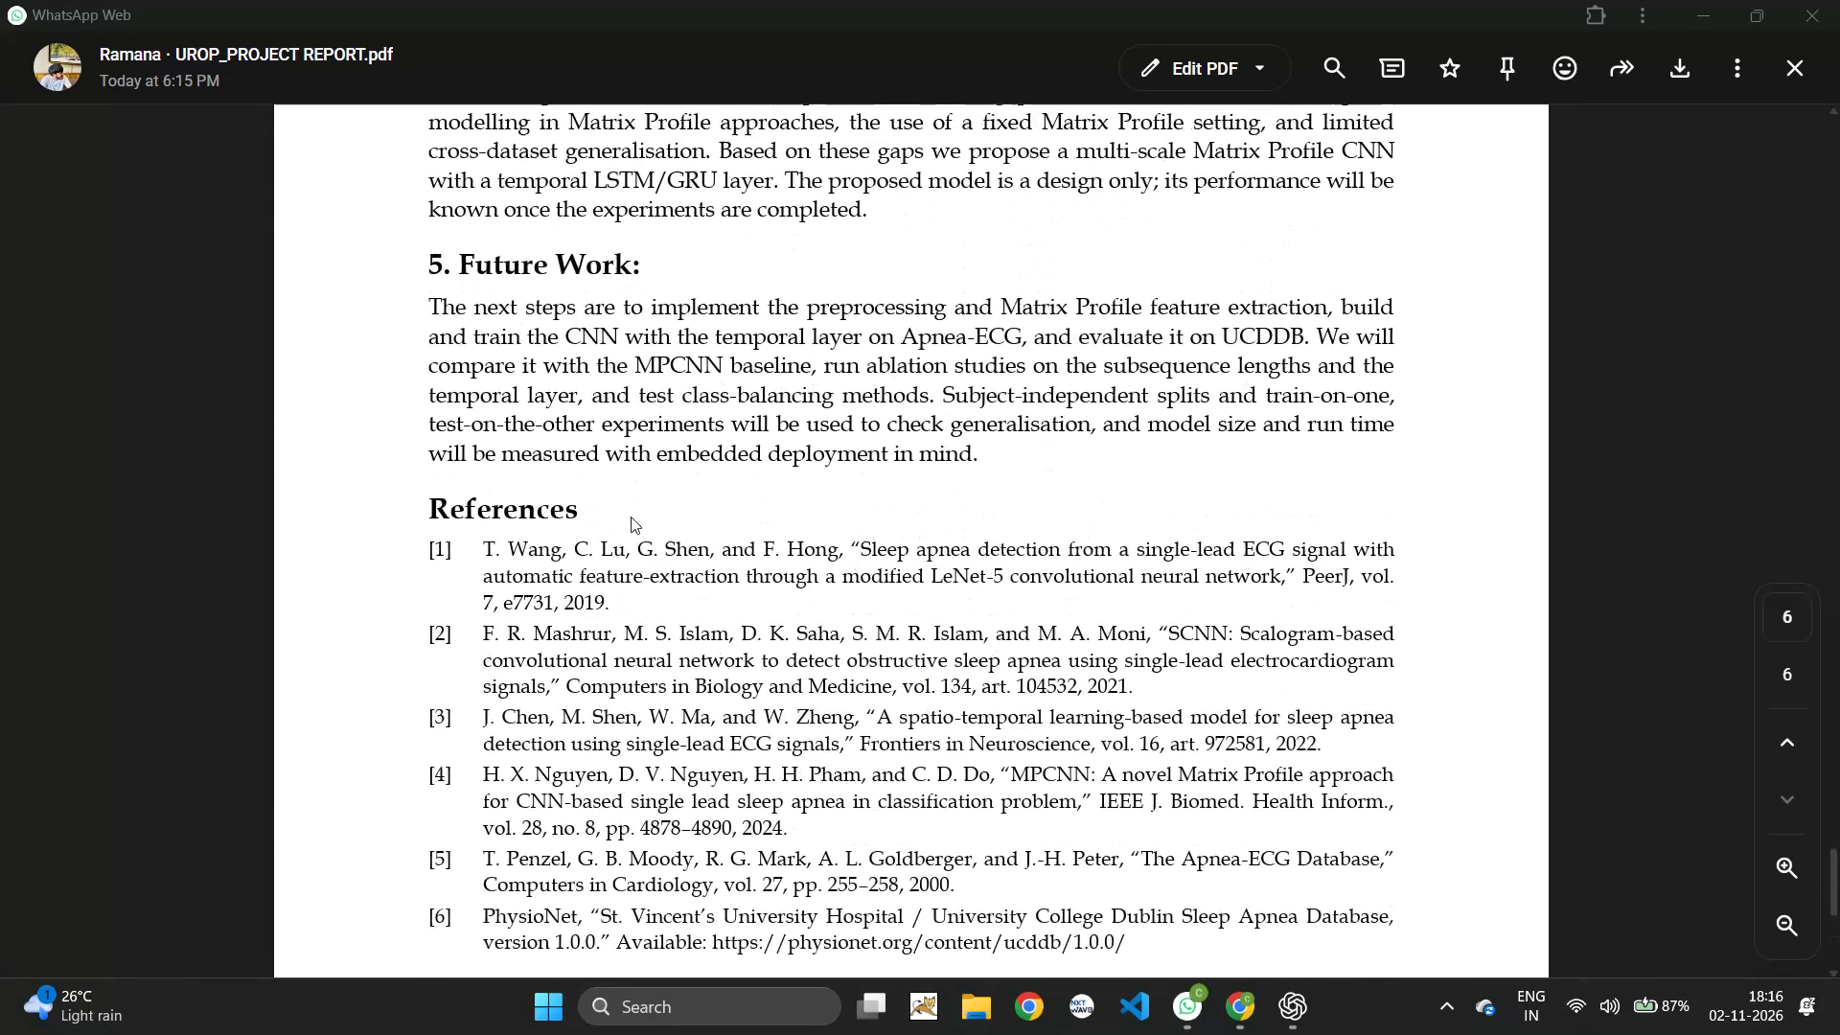
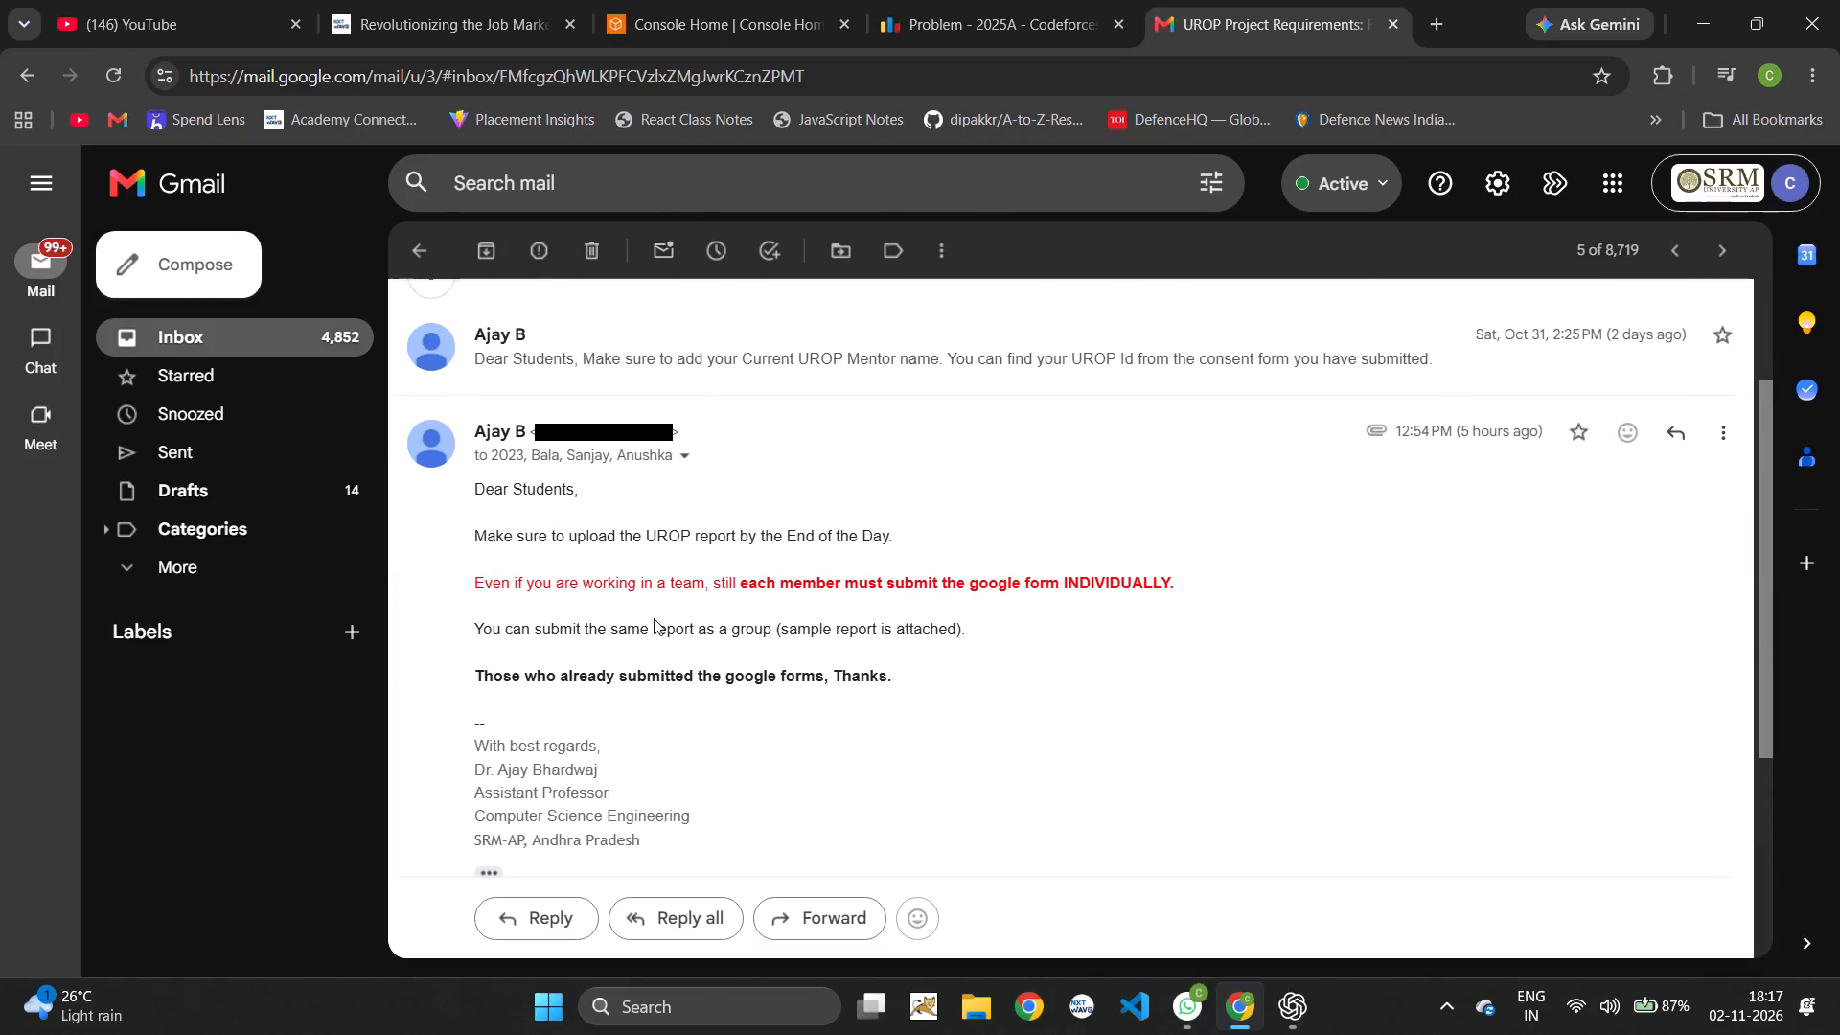
Expand the Oct 31, 2:25 PM message in the UROP Project Requirements thread and read it alongside the latest report-upload message.
scroll(650, 614, up, 5)
click(649, 544)
scroll(663, 559, down, 3)
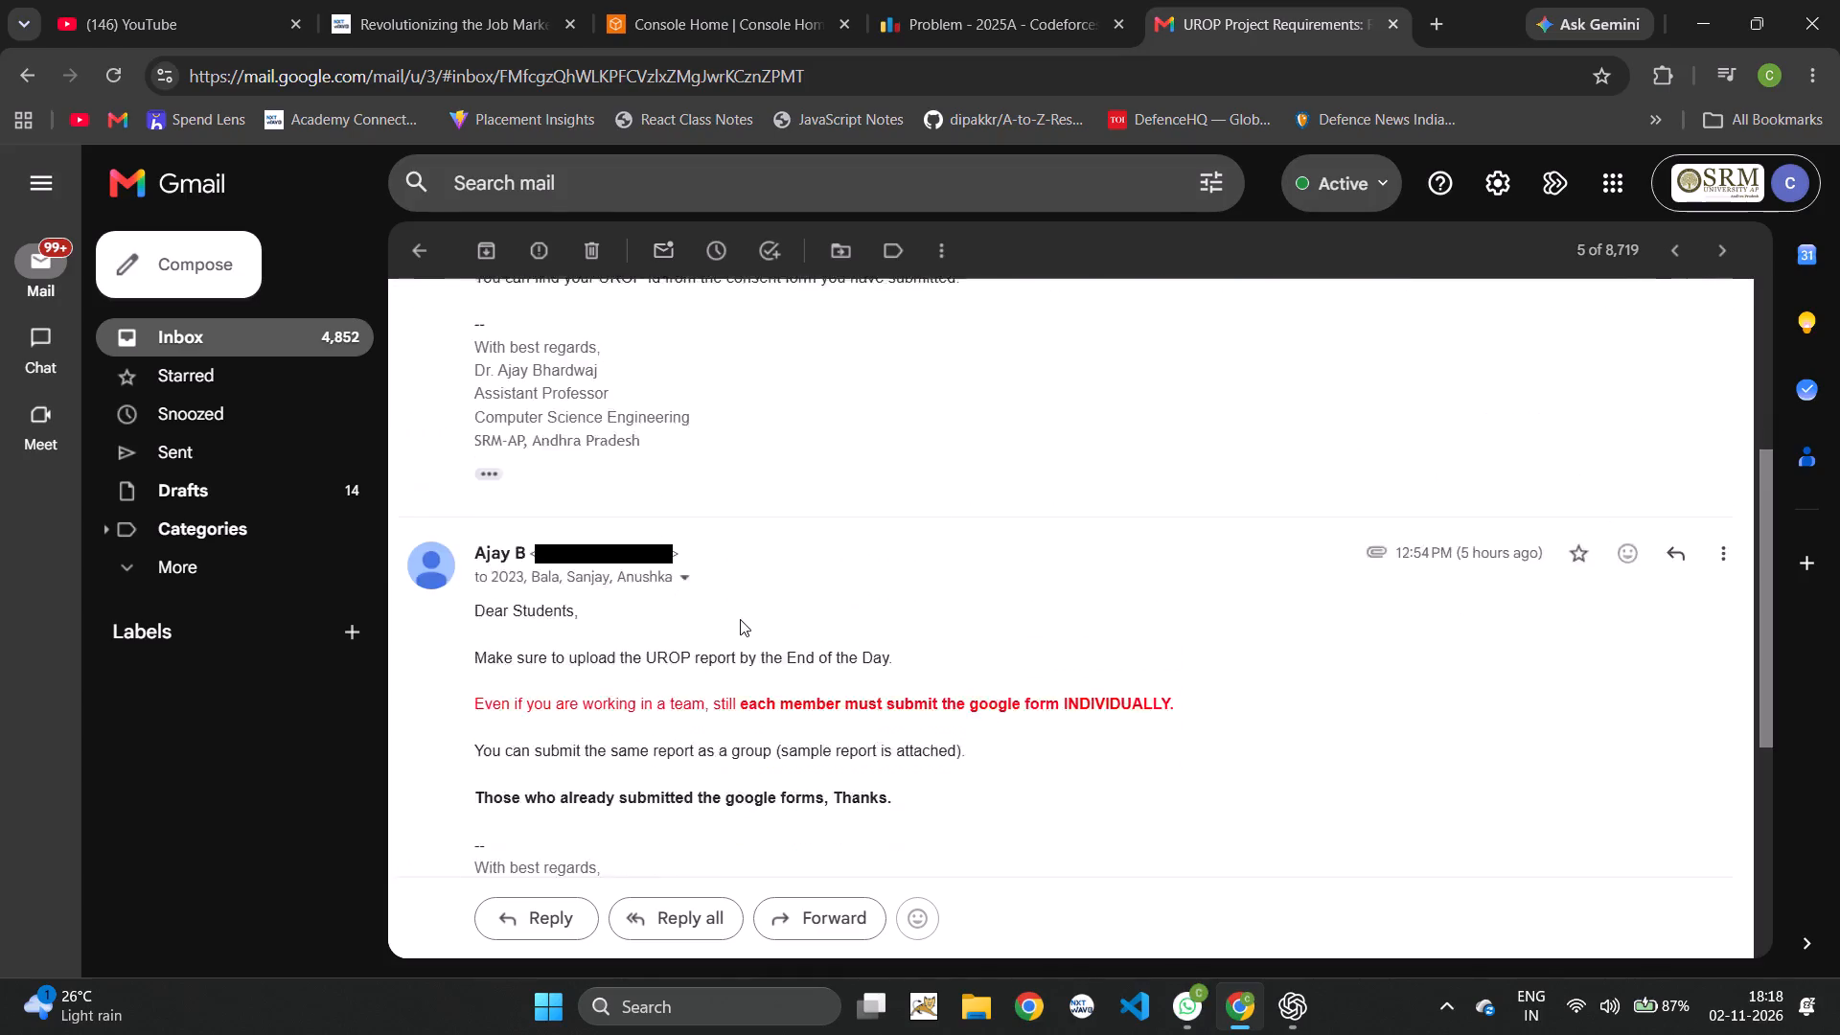
scroll(740, 618, down, 5)
scroll(724, 606, up, 9)
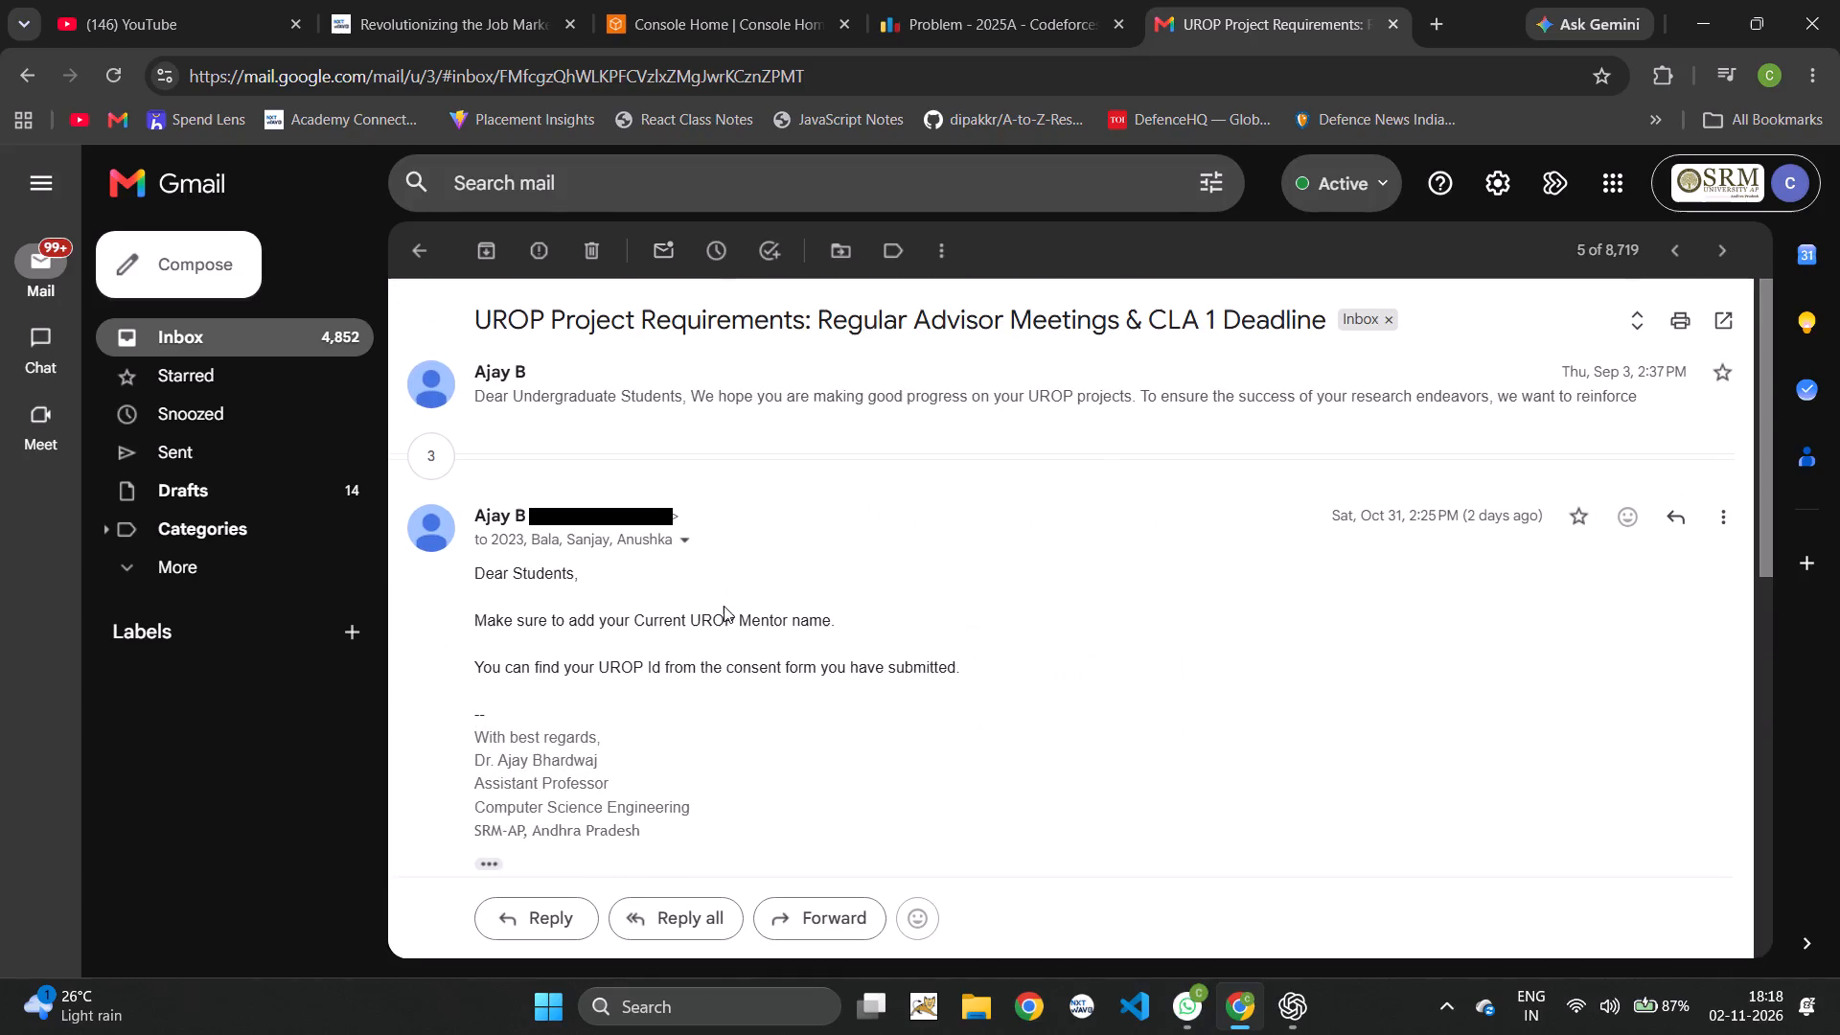
scroll(724, 606, up, 1)
Reveal the collapsed older messages between the Sep 3 and Oct 31, 2:25 PM emails in the thread.
click(412, 456)
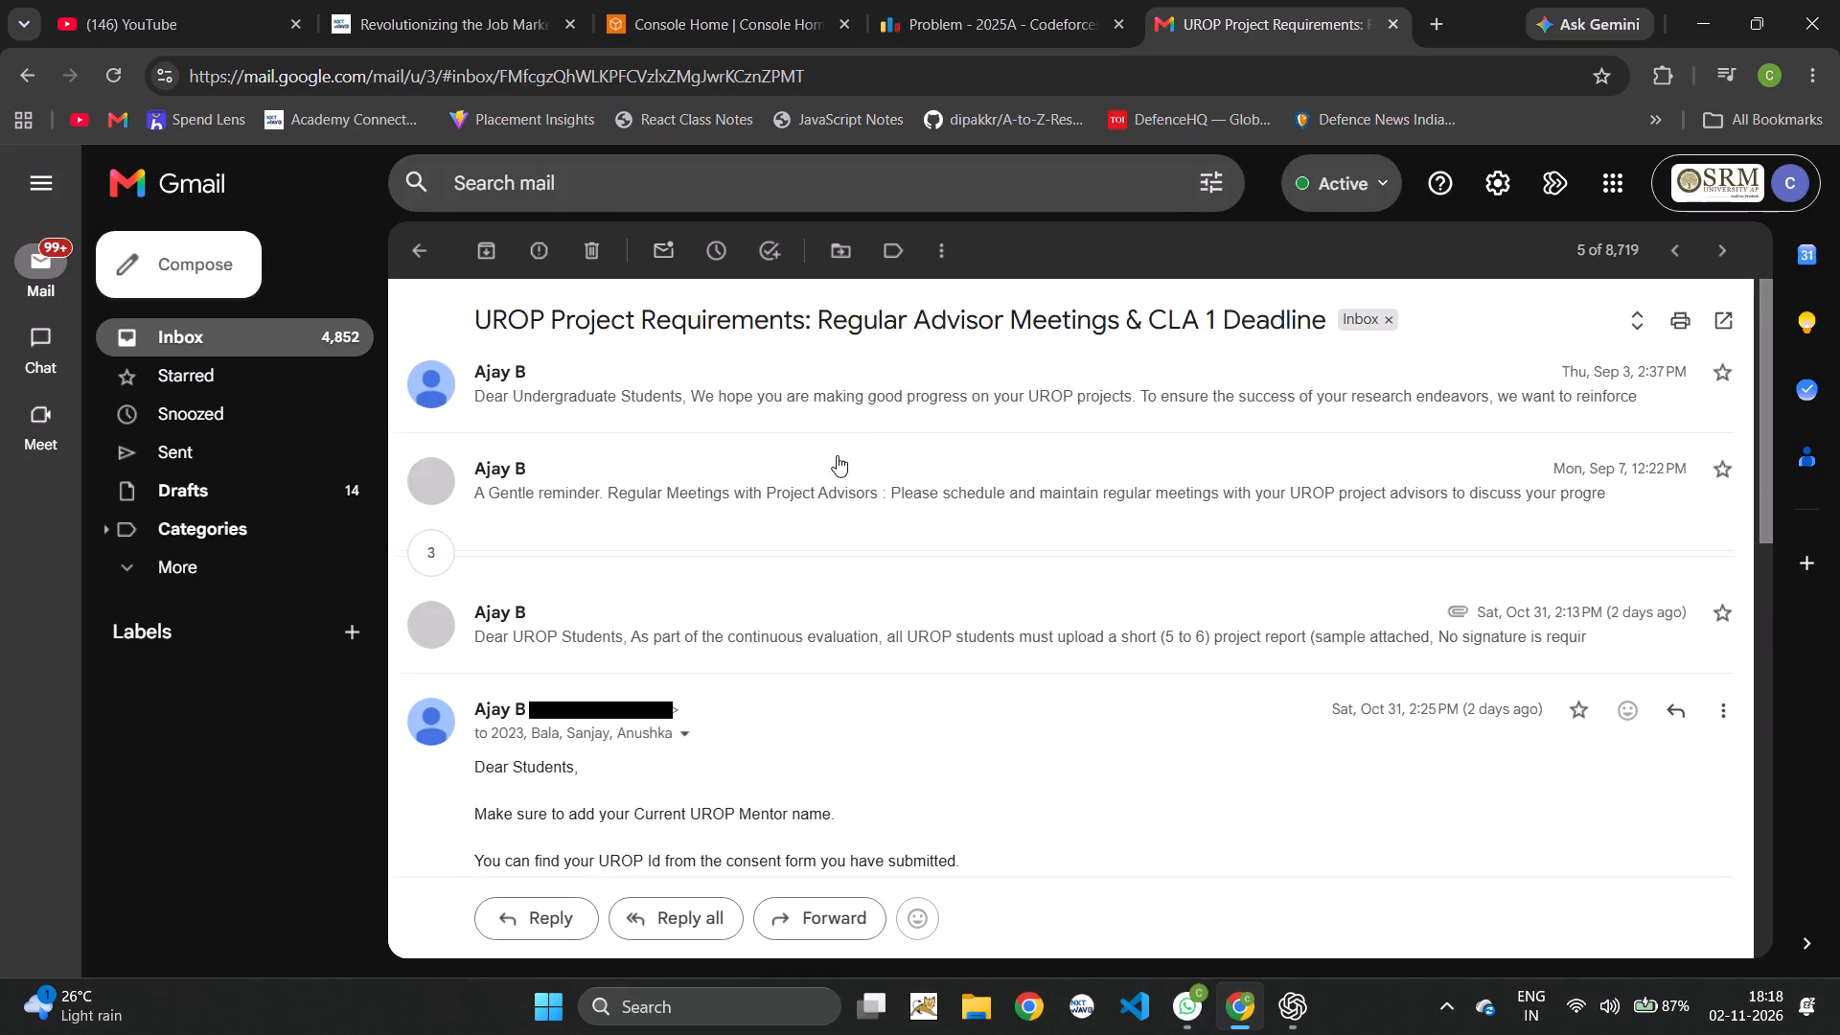
Open the Google Form linked in the Oct 31, 2:13 PM message of the UROP project requirements email thread.
scroll(838, 493, down, 6)
scroll(831, 514, up, 1)
scroll(831, 516, down, 15)
scroll(823, 547, up, 4)
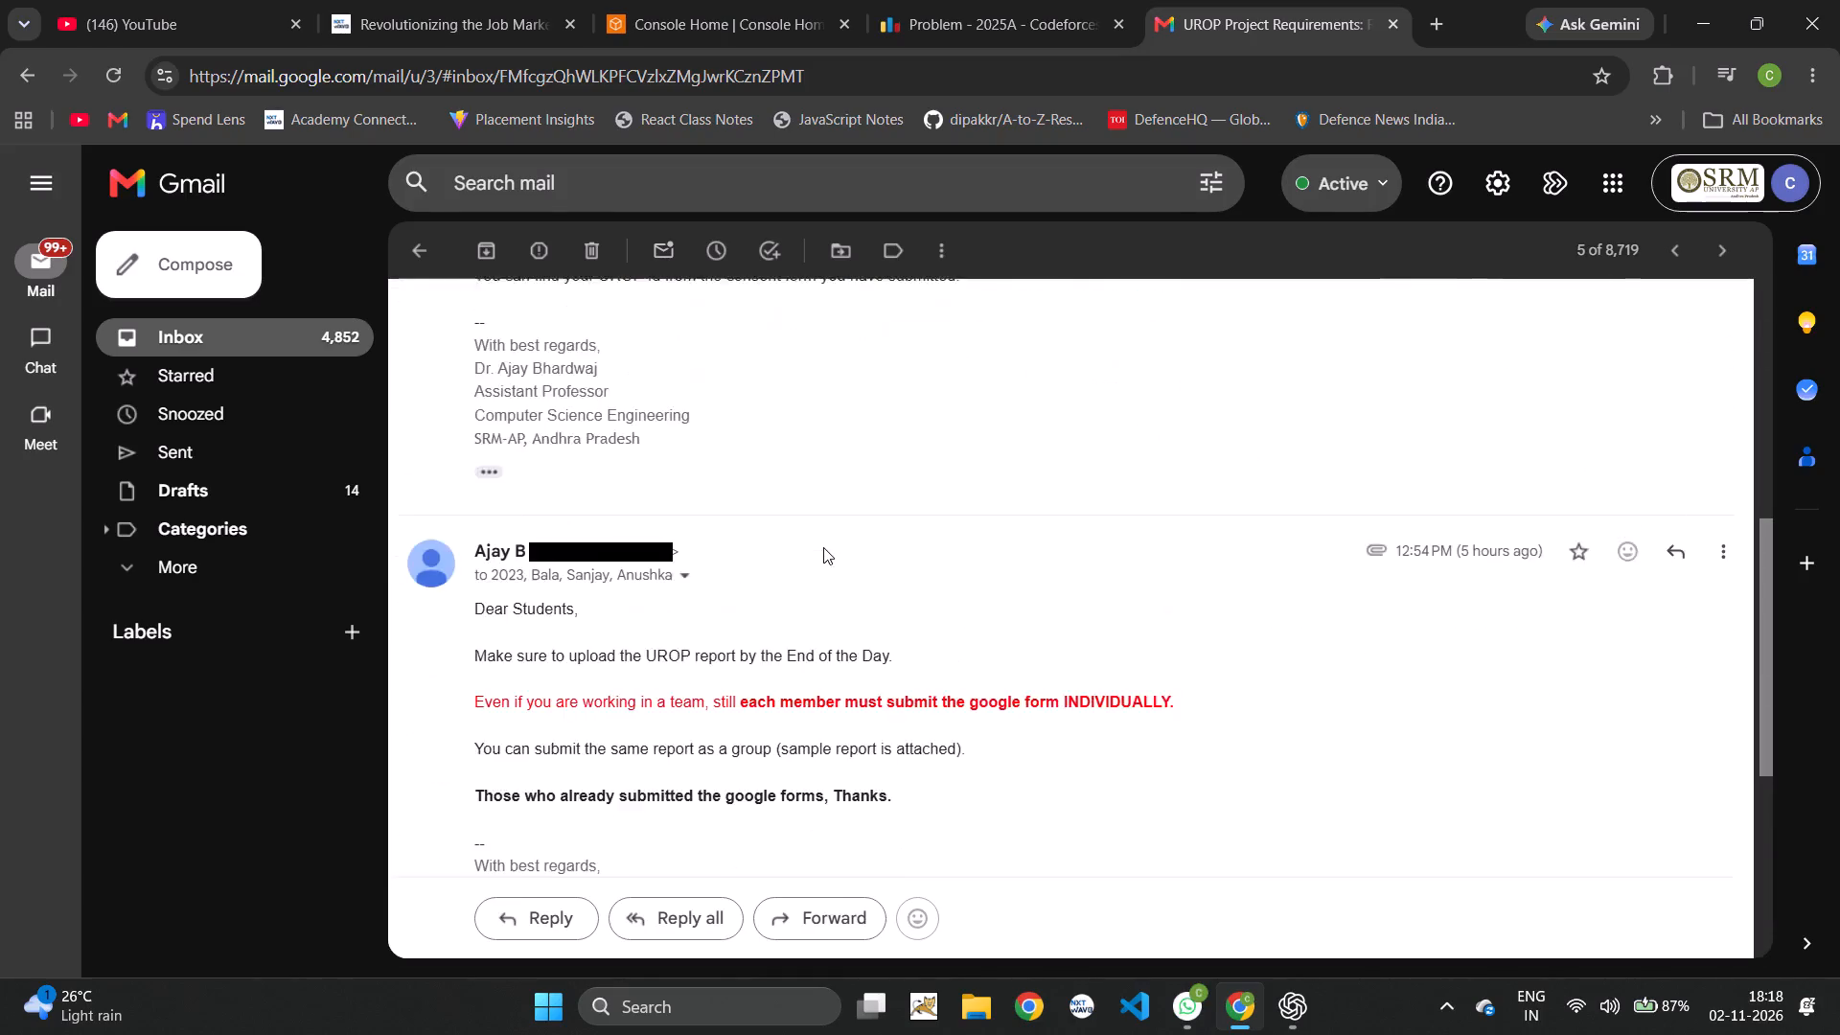
scroll(823, 547, up, 6)
click(801, 678)
scroll(801, 678, down, 3)
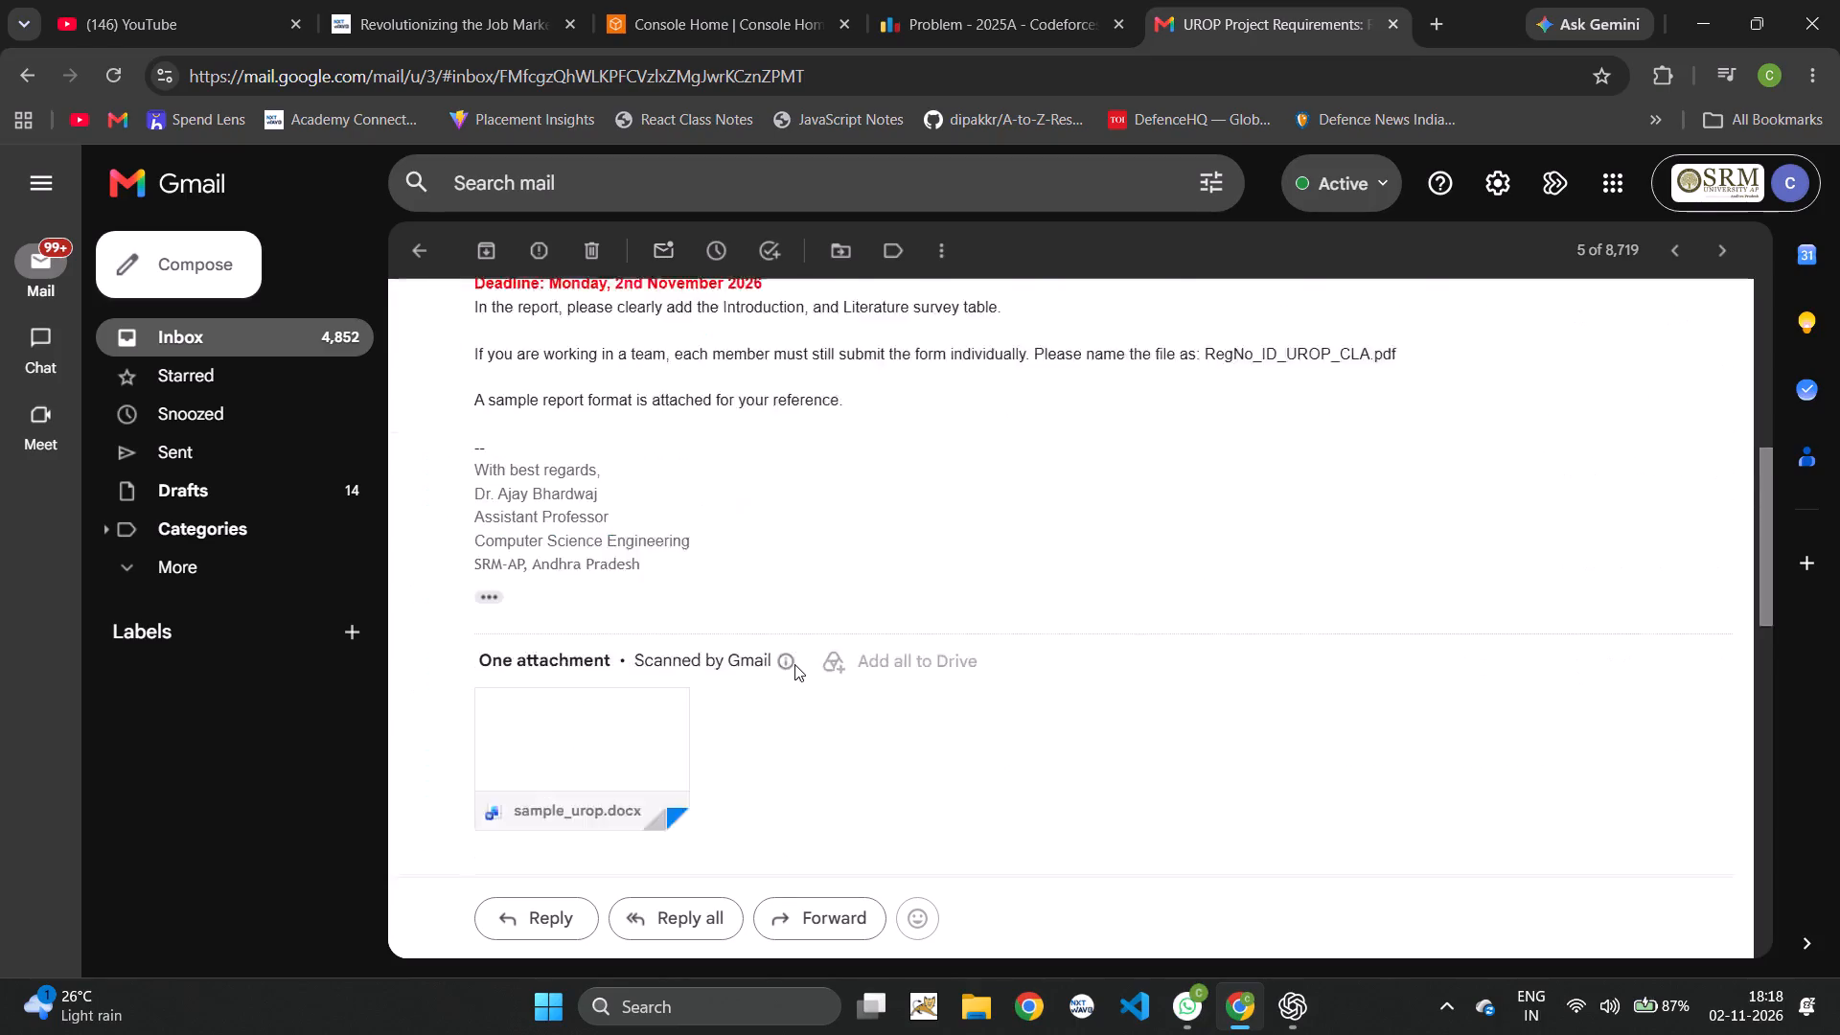
scroll(794, 661, up, 3)
click(578, 536)
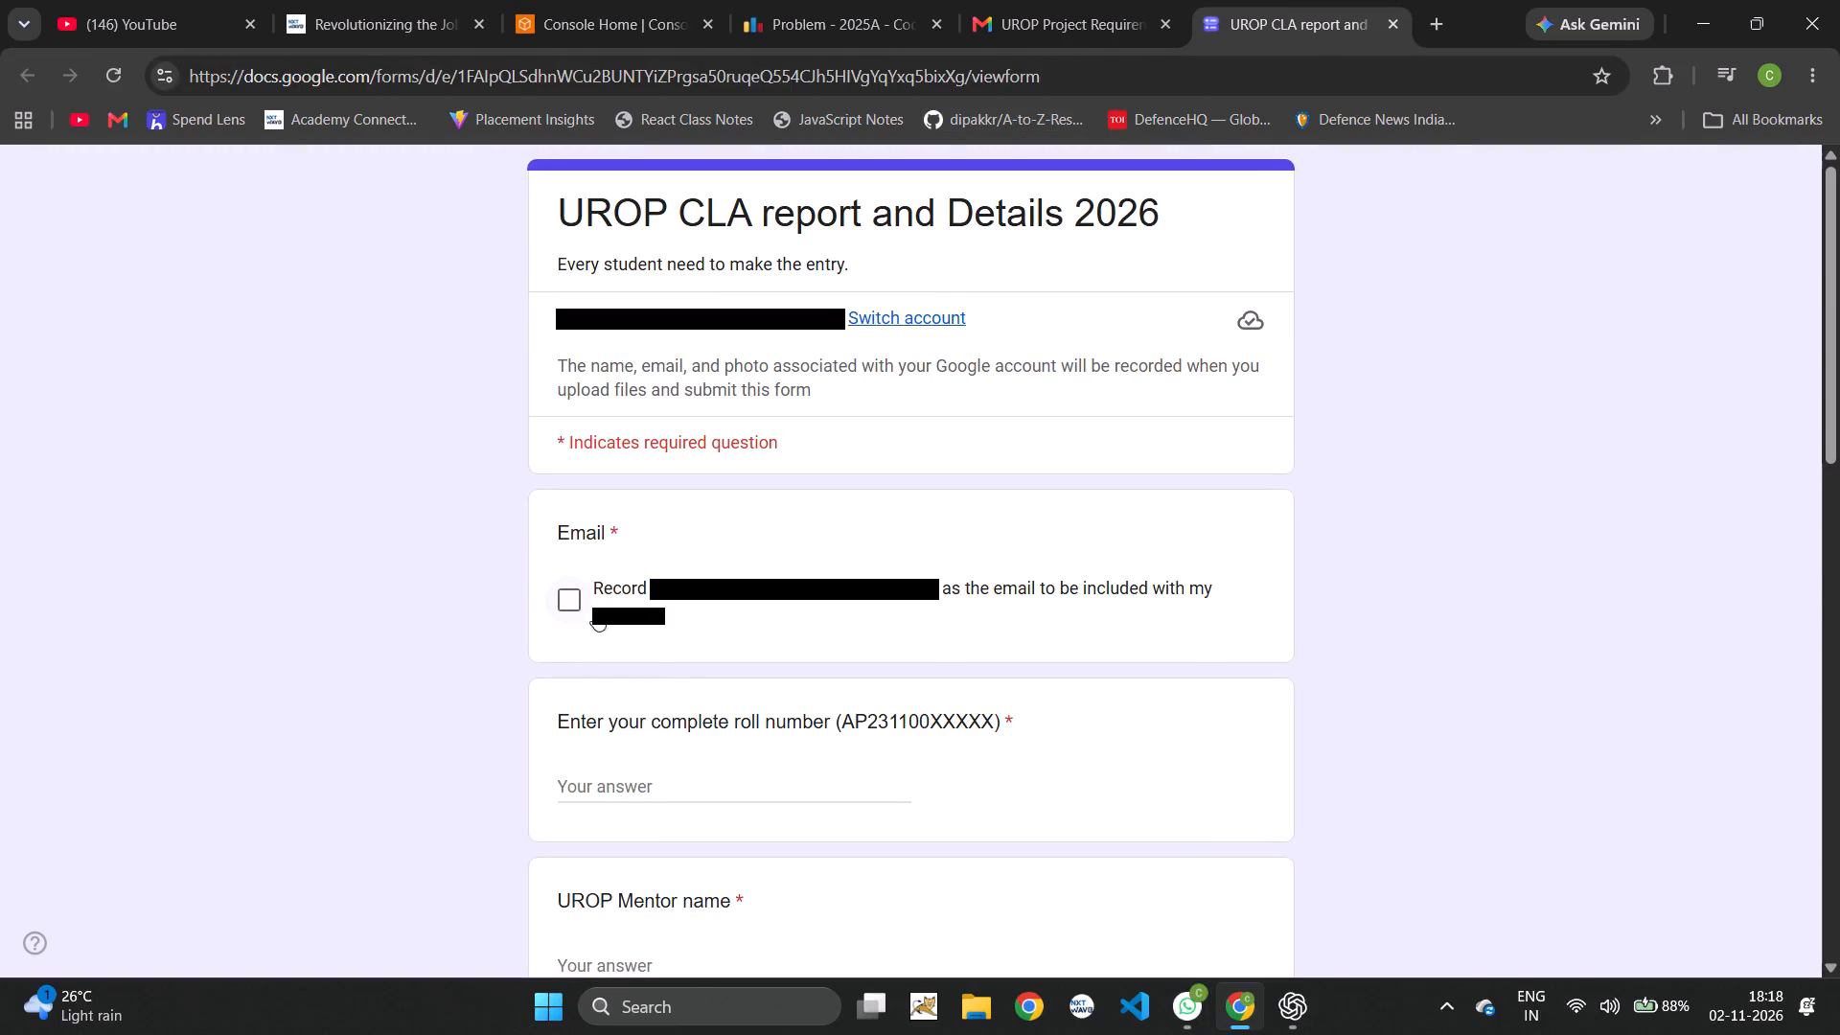
Agree to record the account's email address with the form response.
click(574, 598)
Enter the student's complete roll number in the UROP form and check its digits.
click(646, 804)
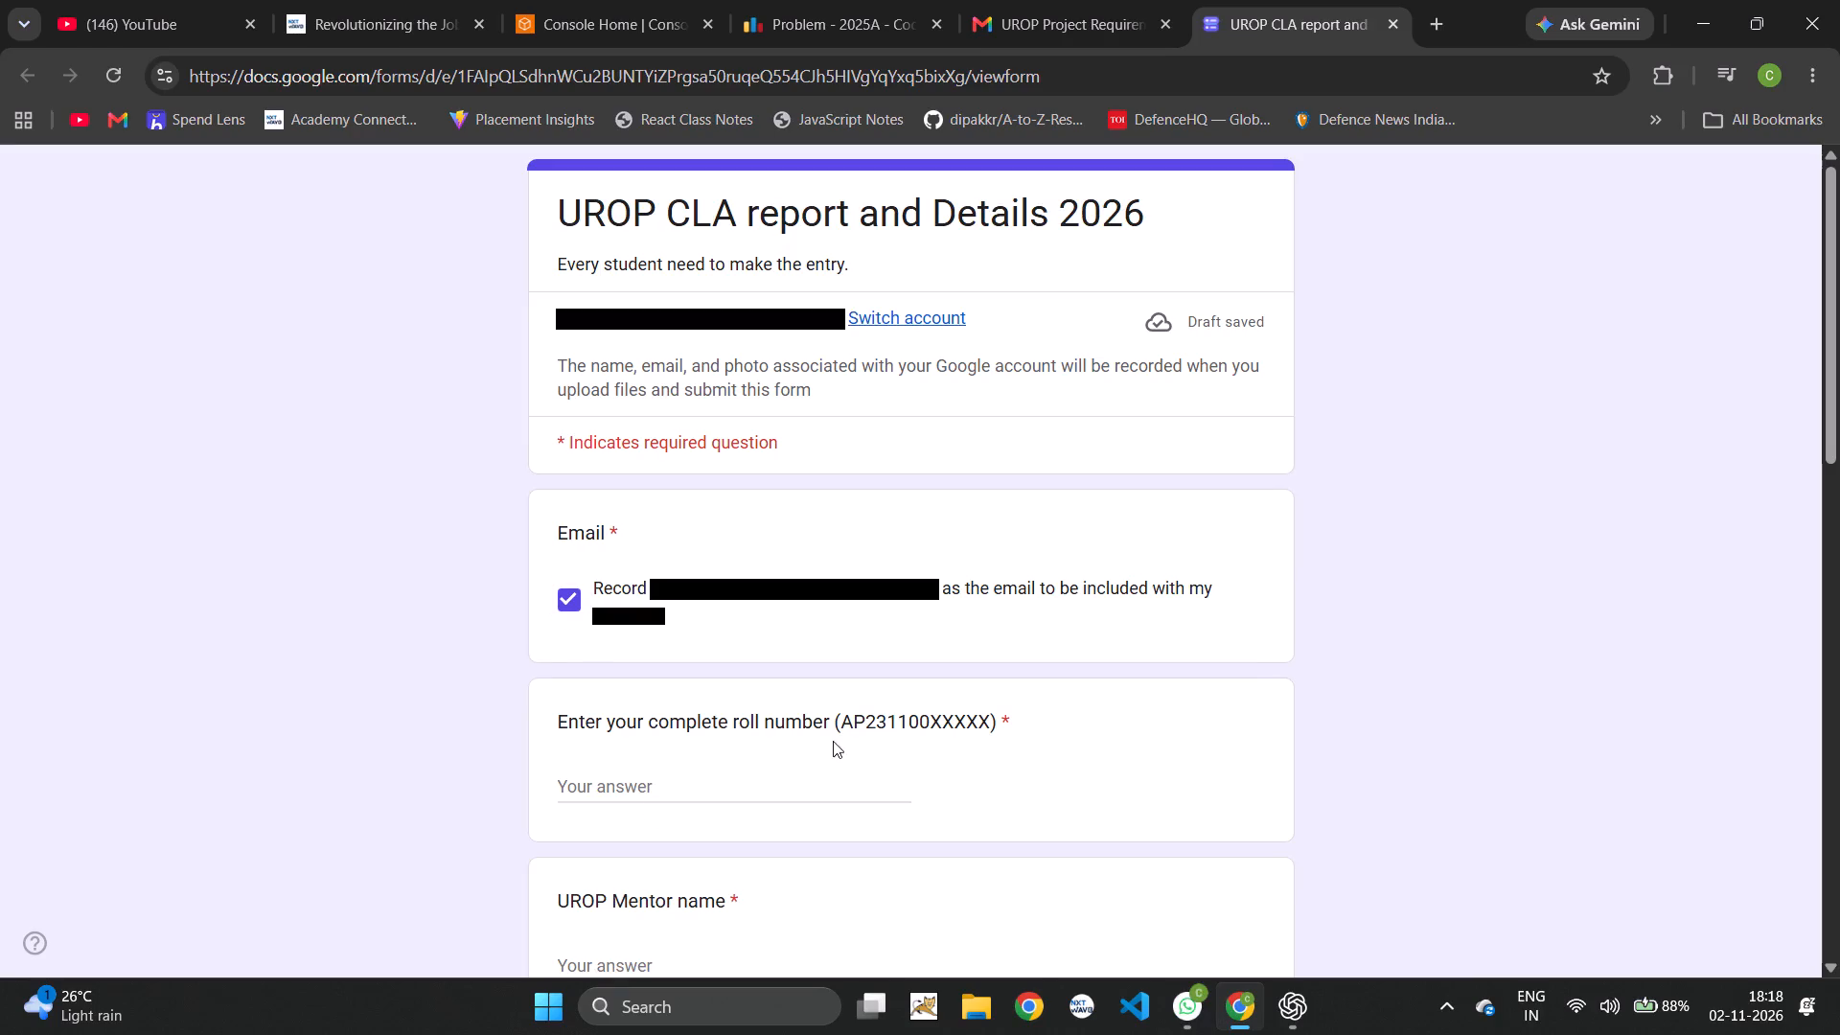
click(757, 805)
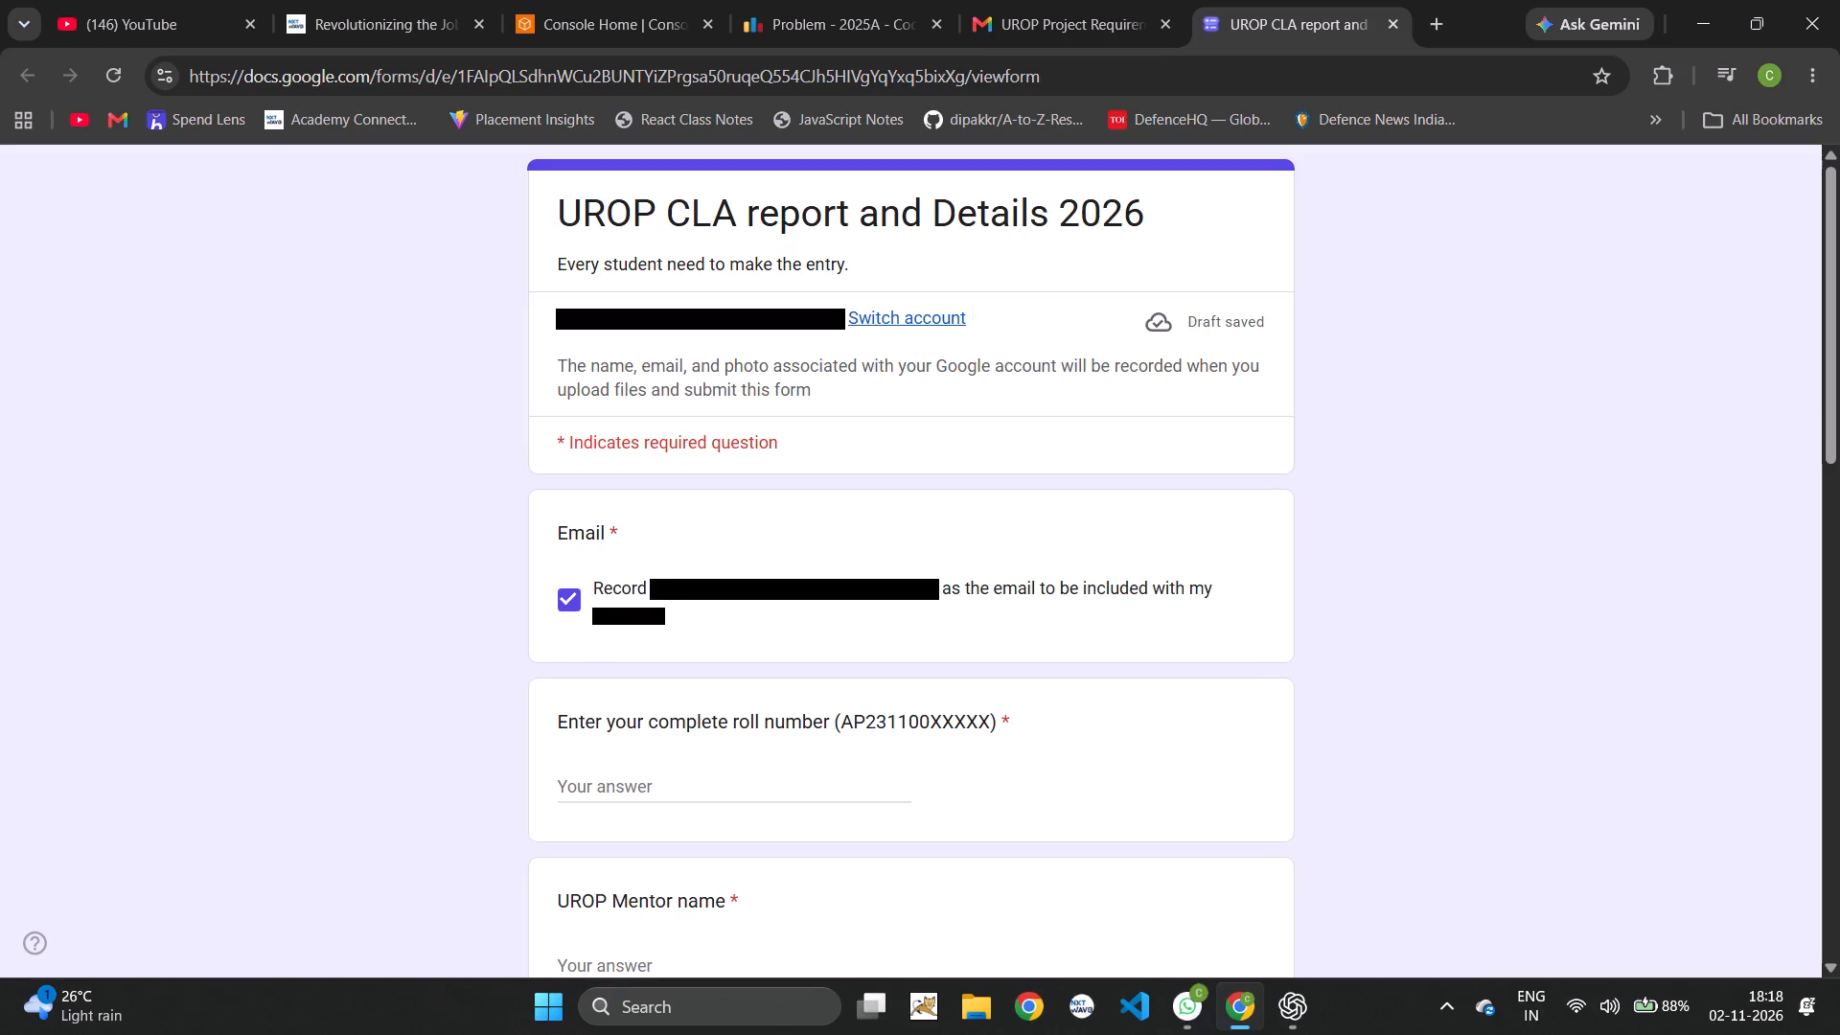
click(753, 782)
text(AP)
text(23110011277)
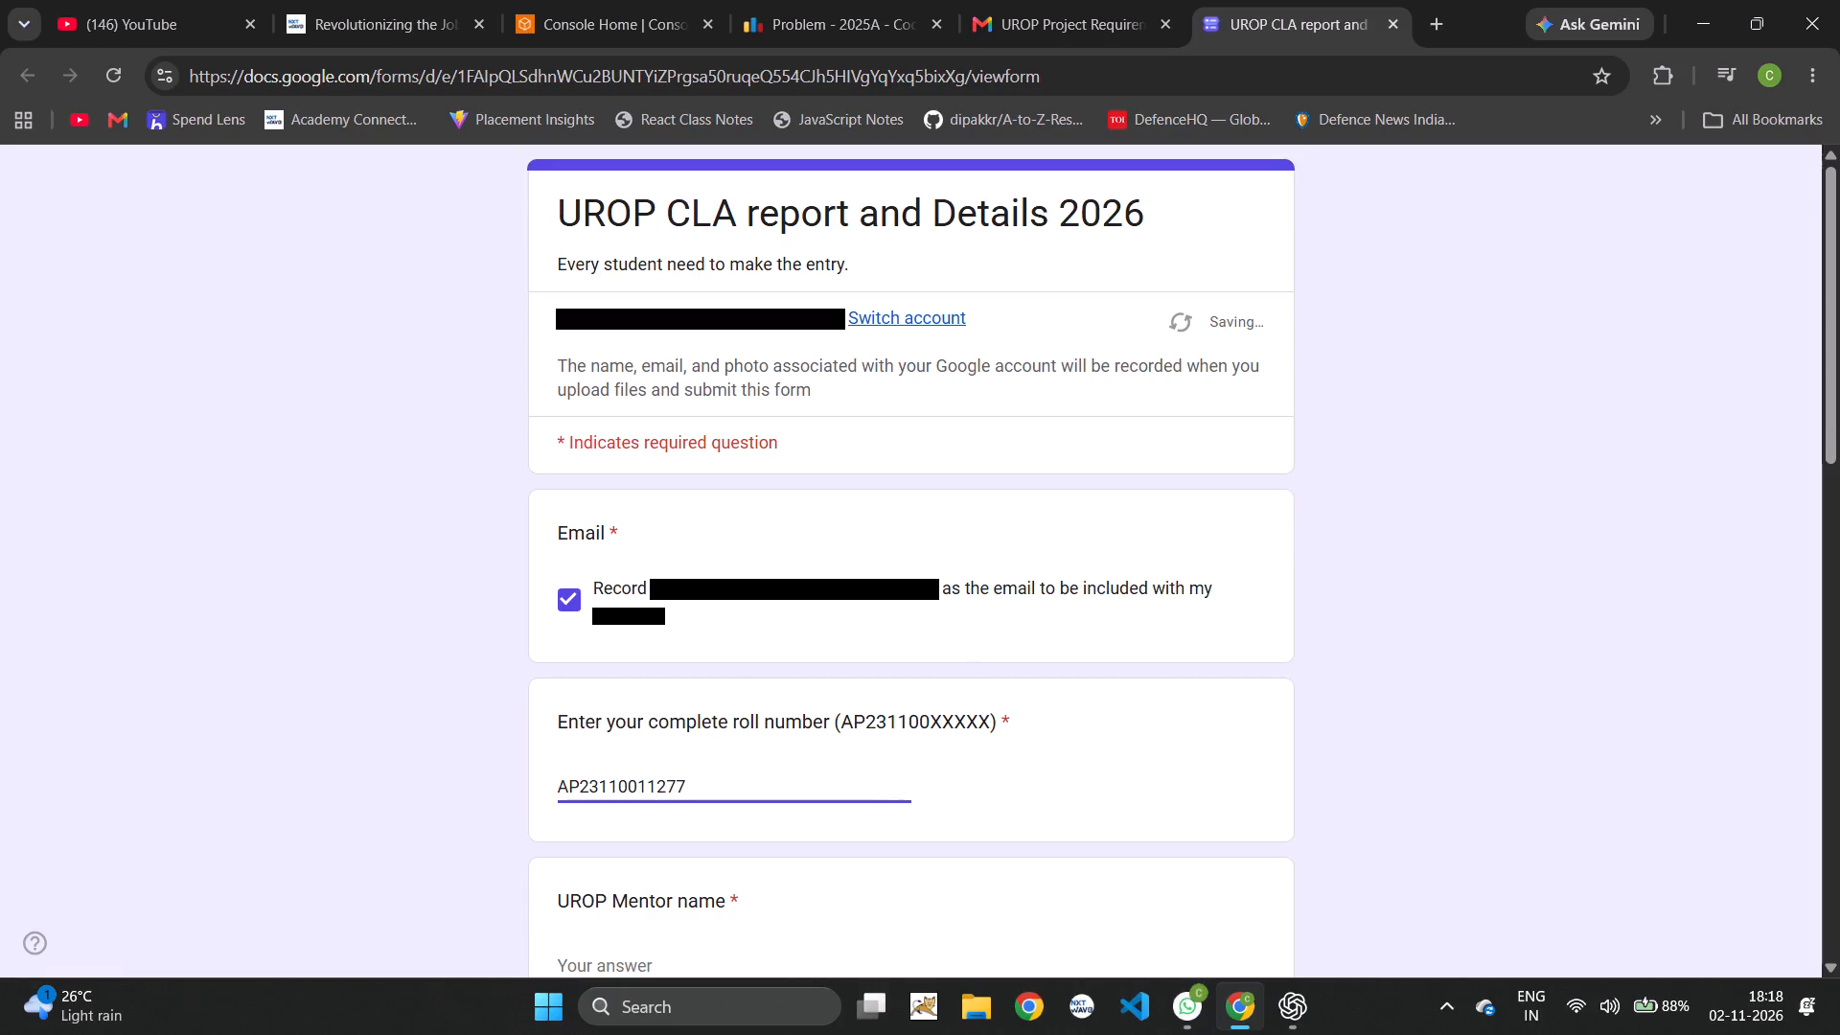
scroll(569, 781, down, 2)
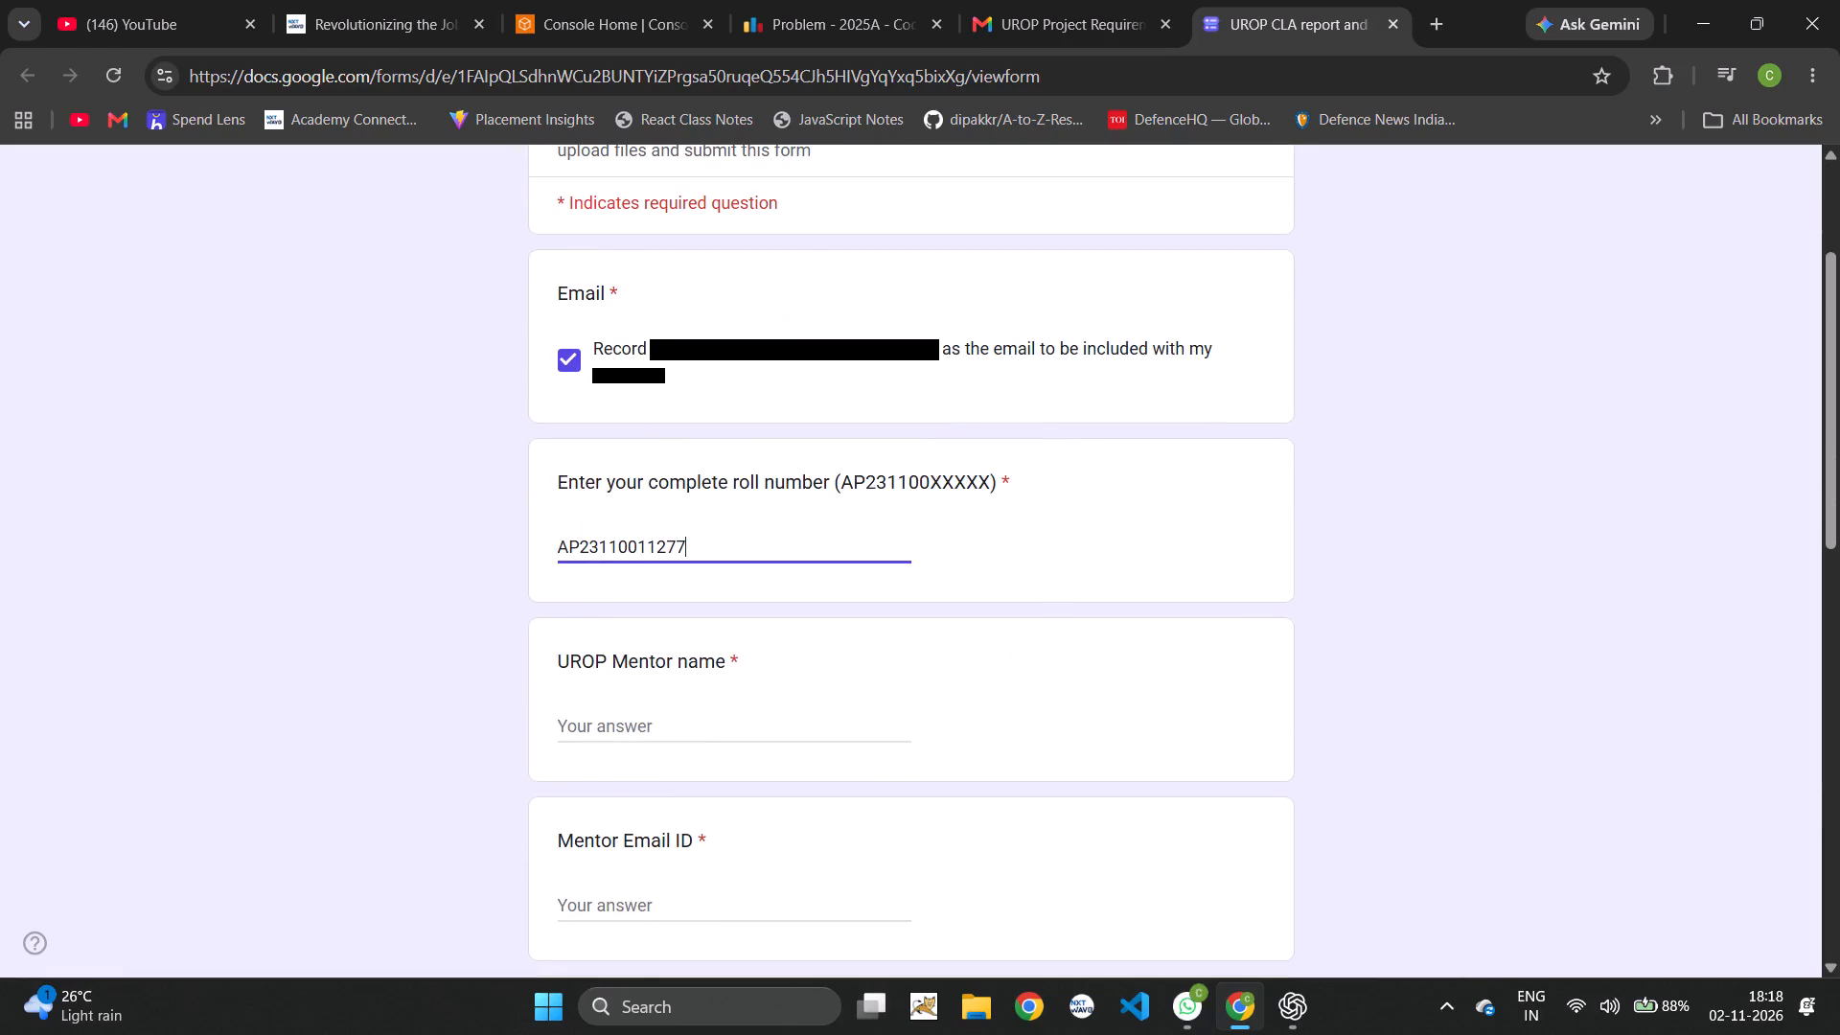
click(613, 551)
click(635, 552)
click(654, 552)
click(690, 549)
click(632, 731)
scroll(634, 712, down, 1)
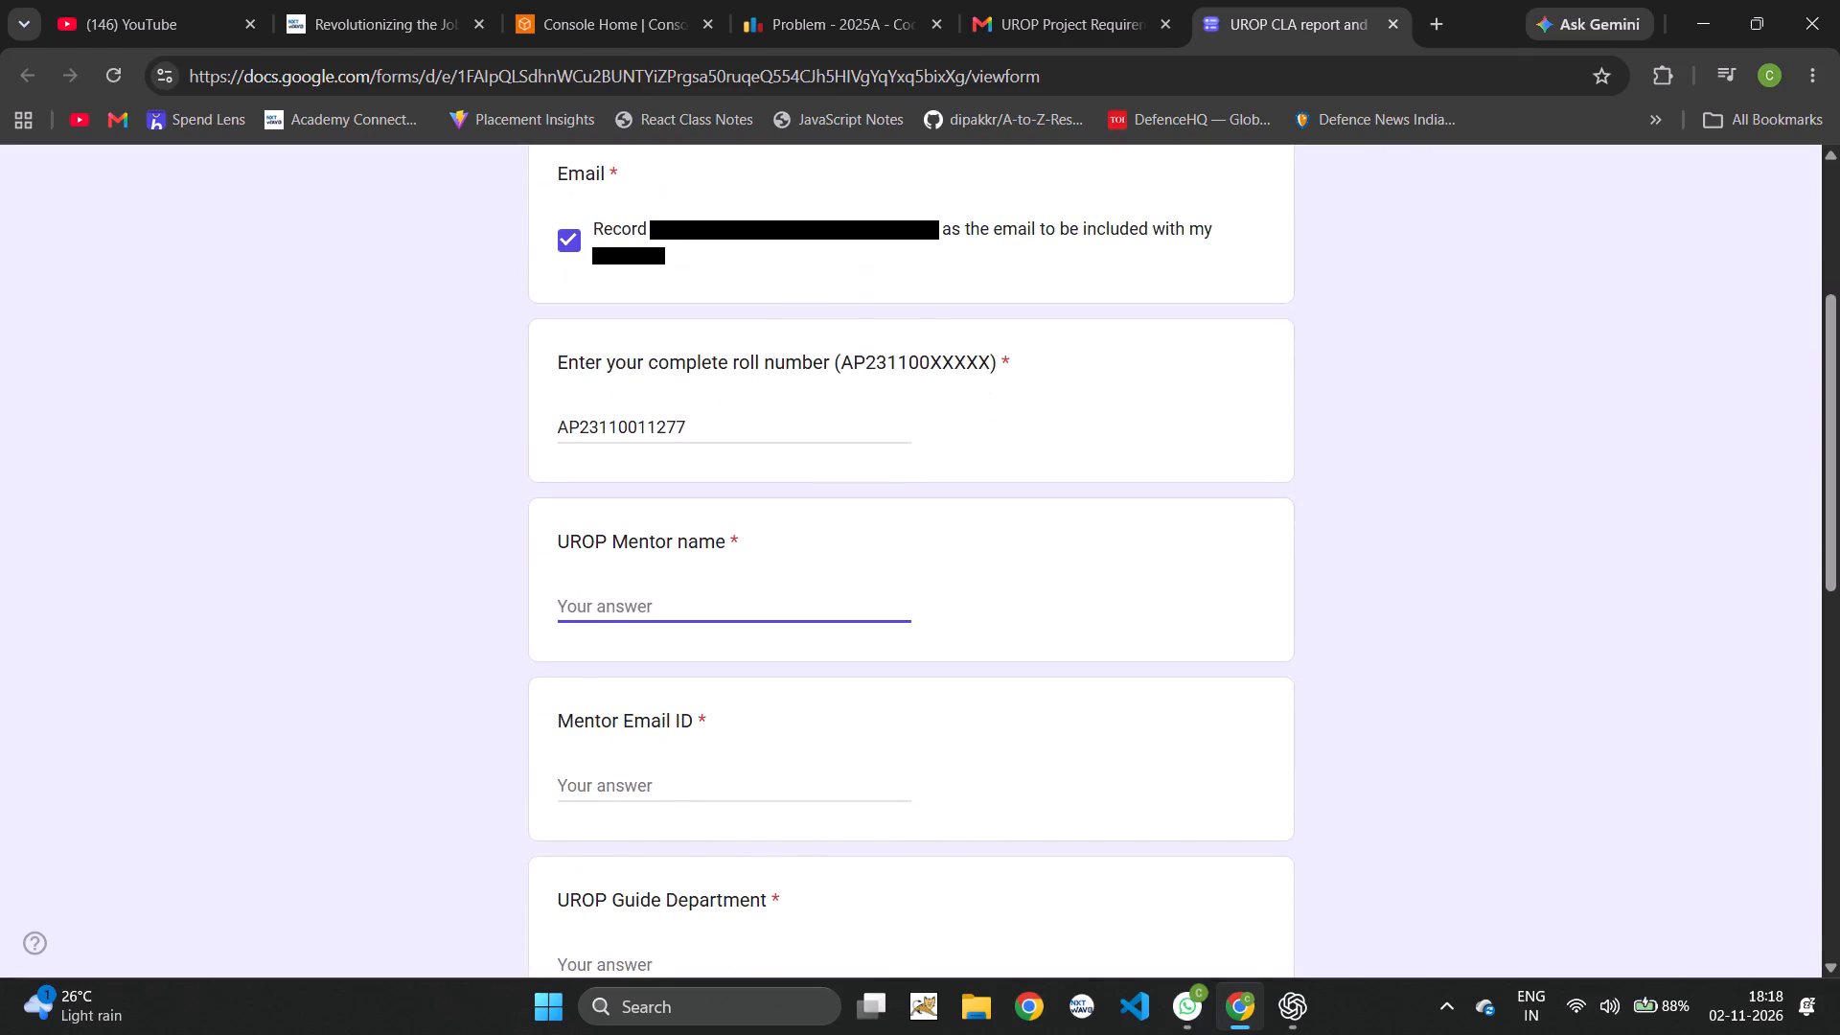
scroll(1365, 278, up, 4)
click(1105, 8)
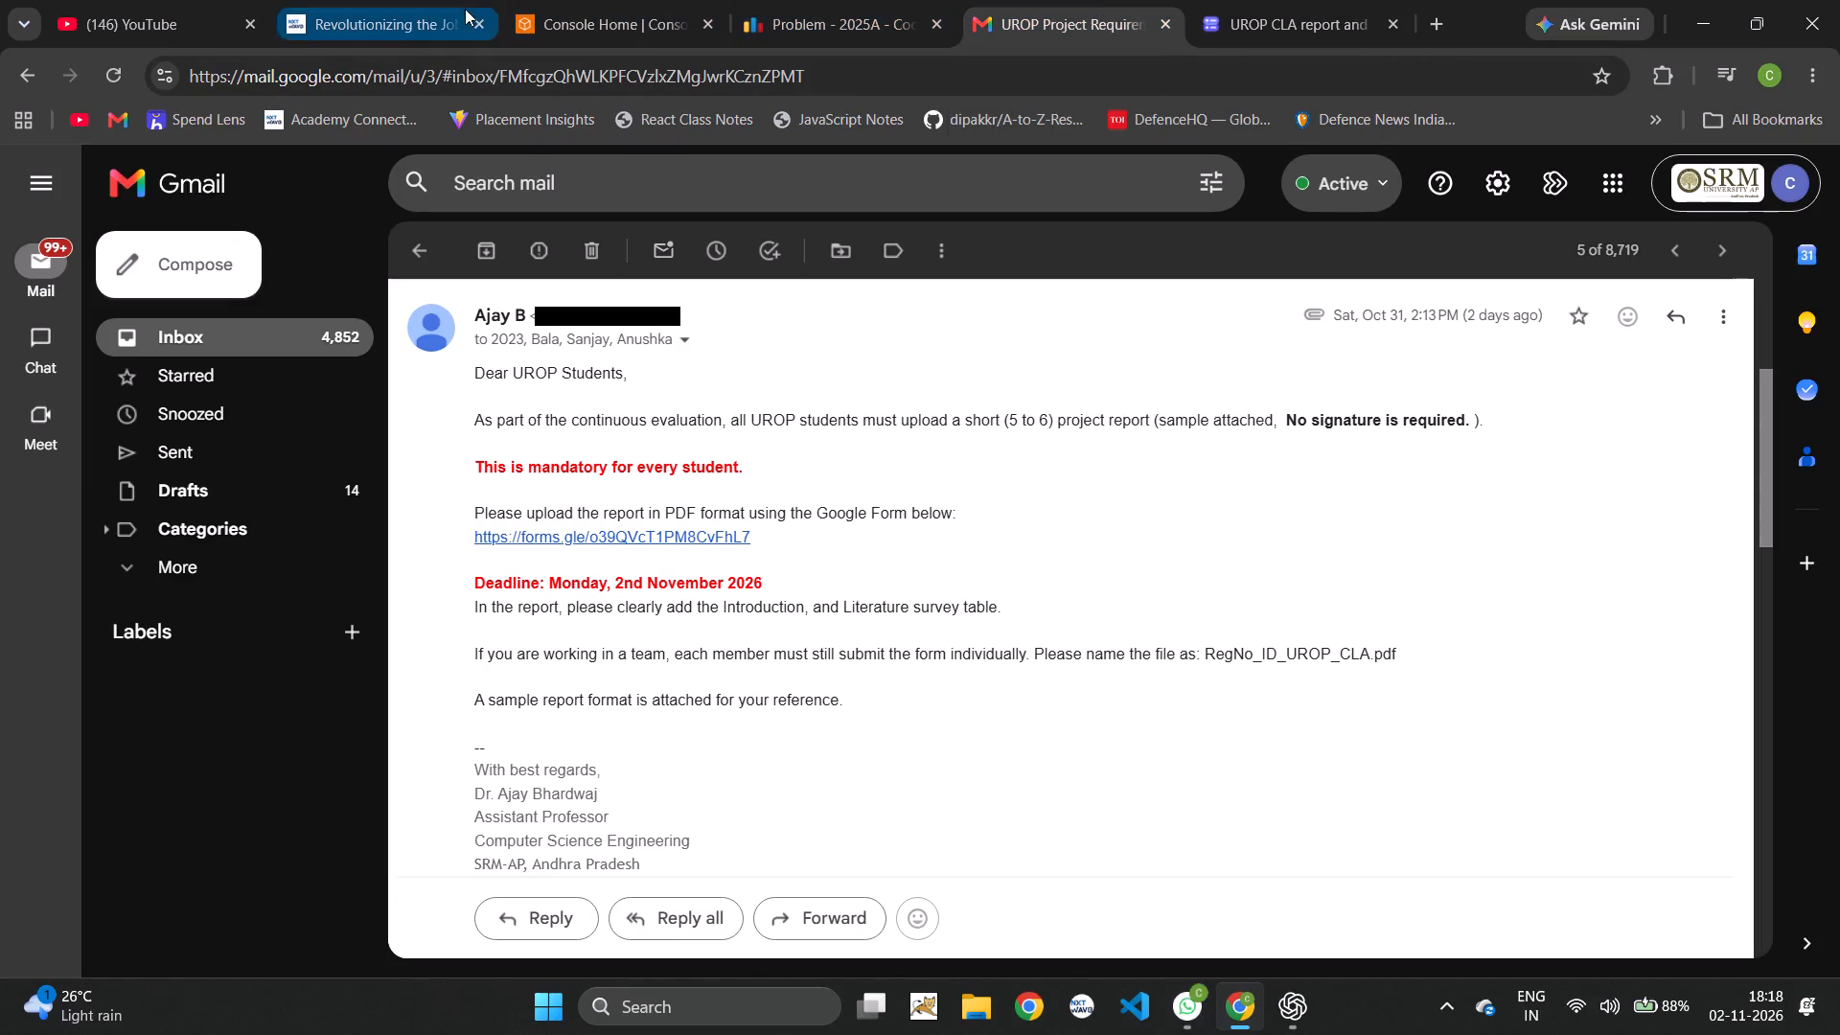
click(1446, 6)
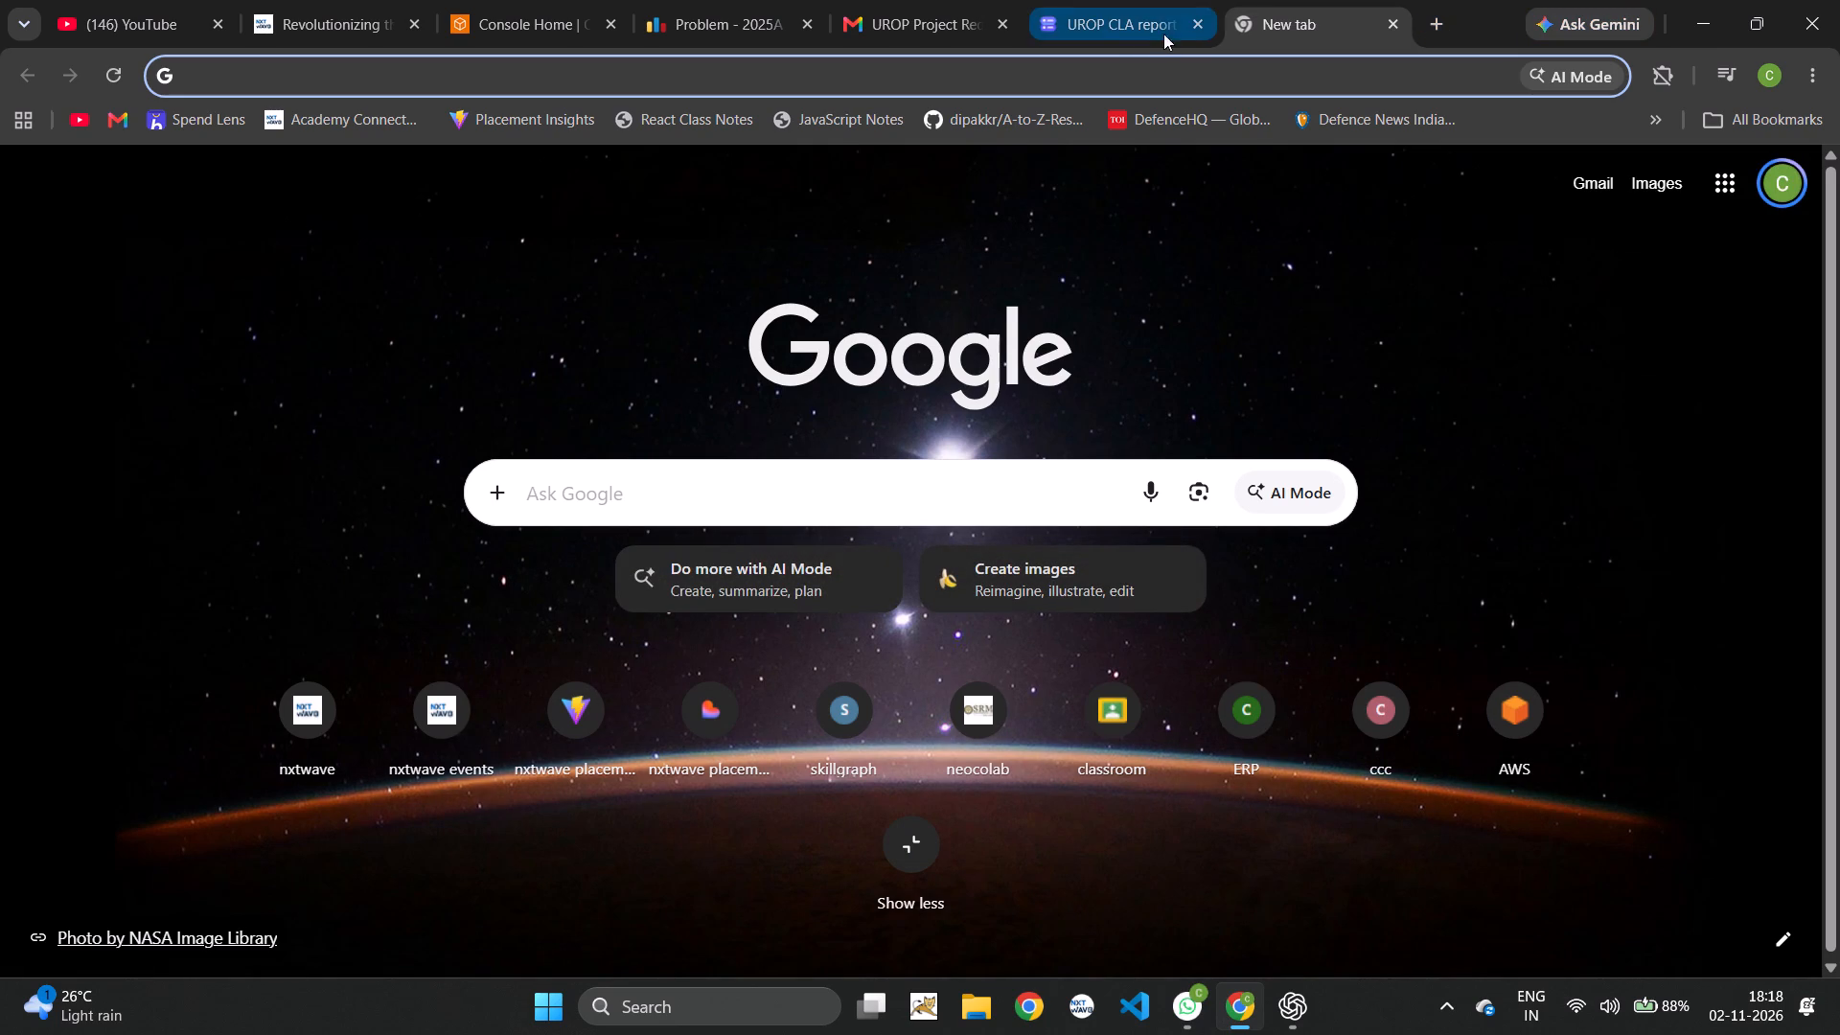
Switch to File Explorer to browse the local files.
click(977, 1023)
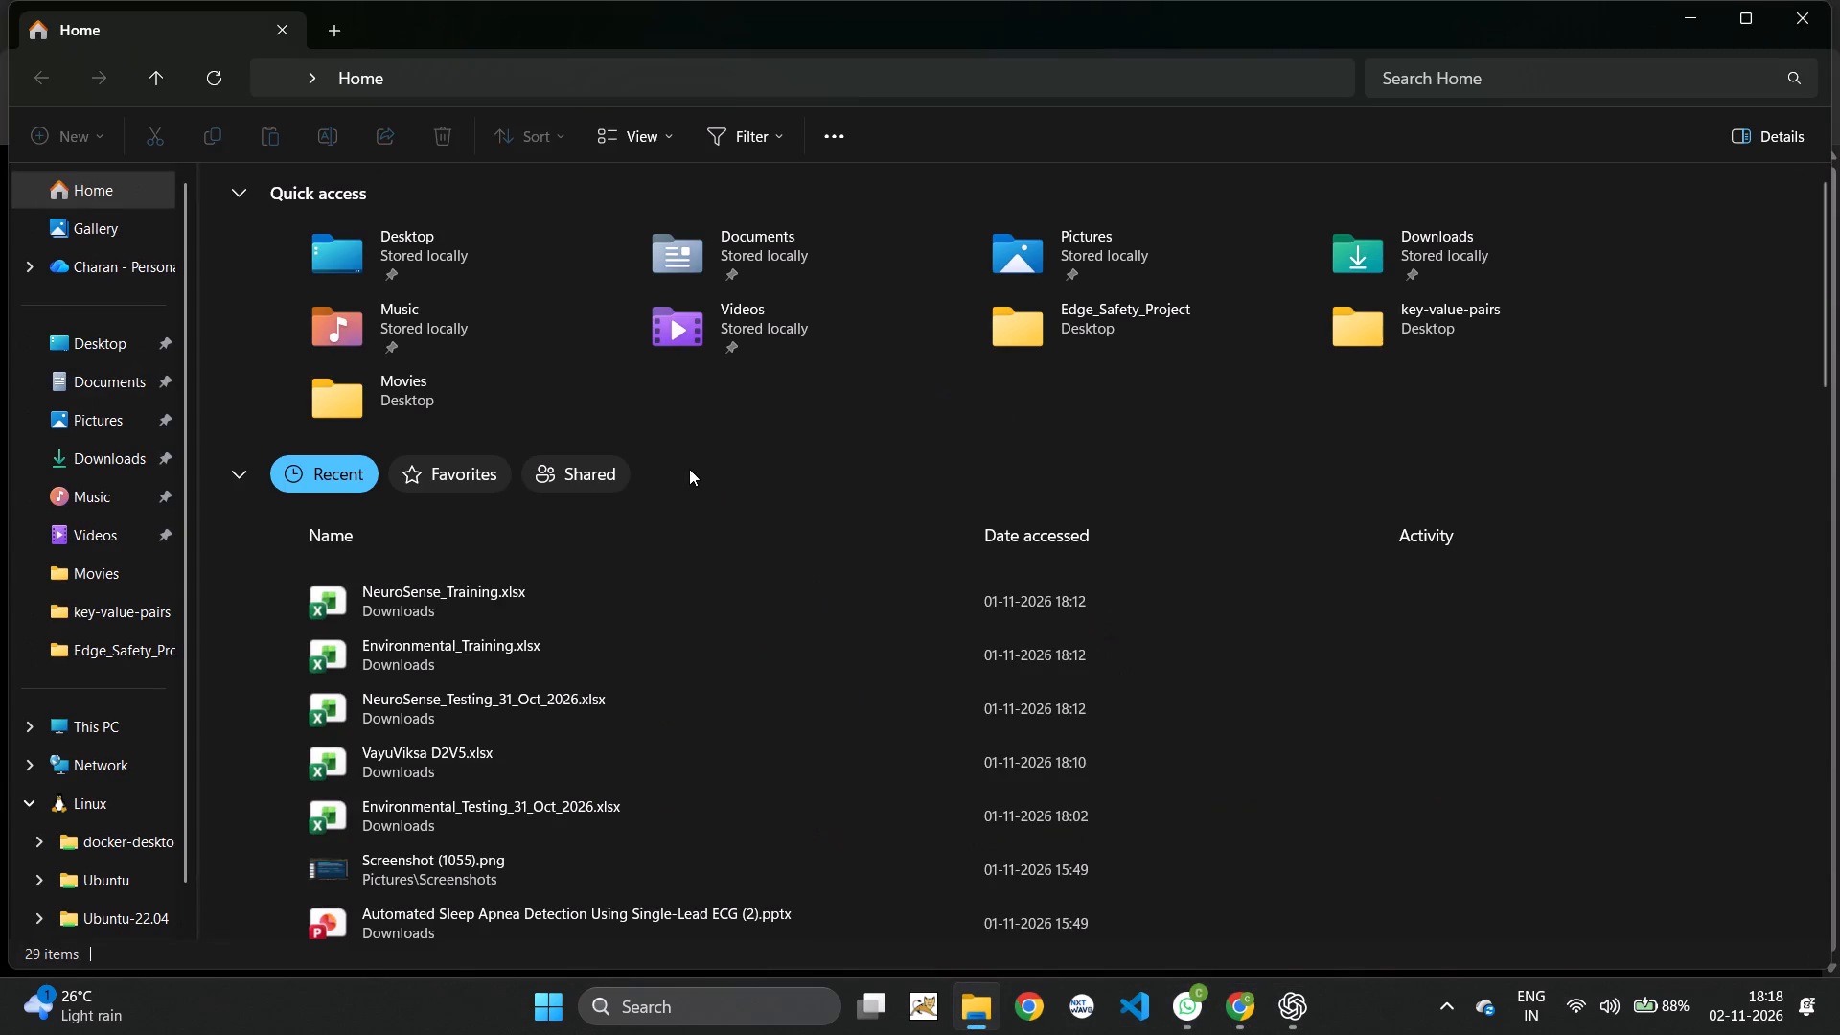
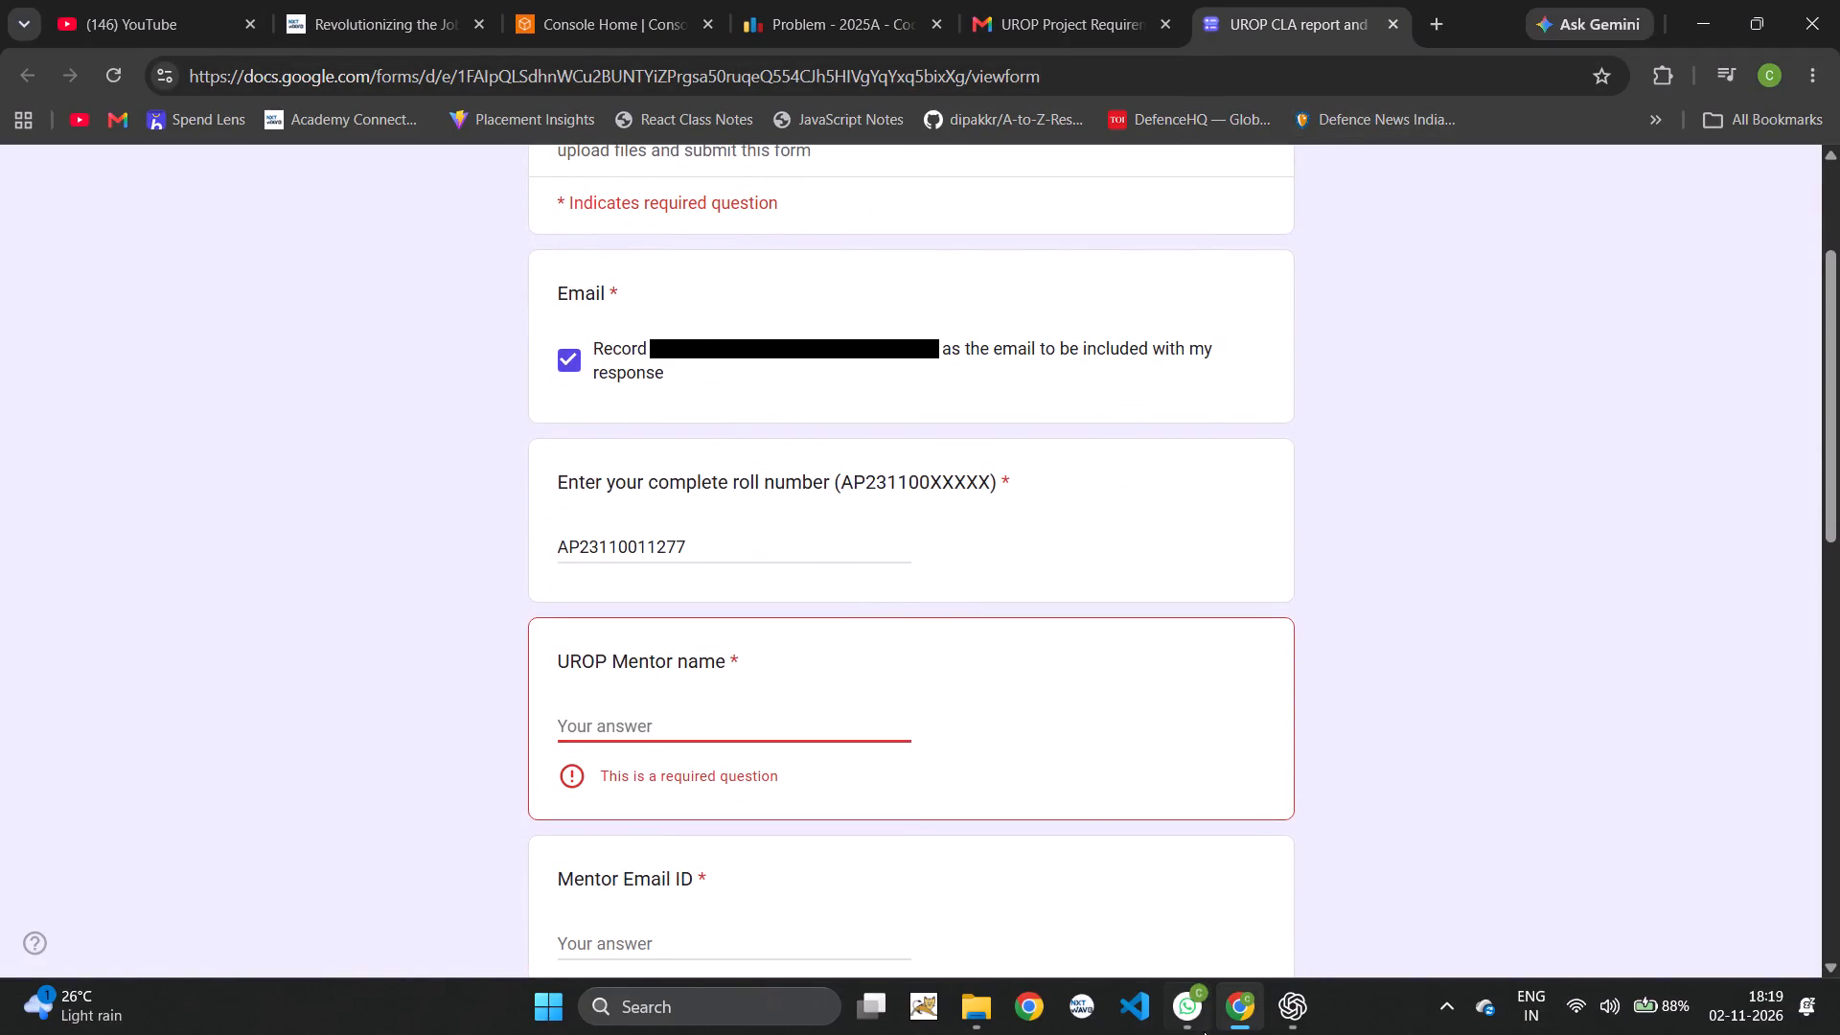
Switch to File Explorer to look for the project report among the local files.
click(956, 1011)
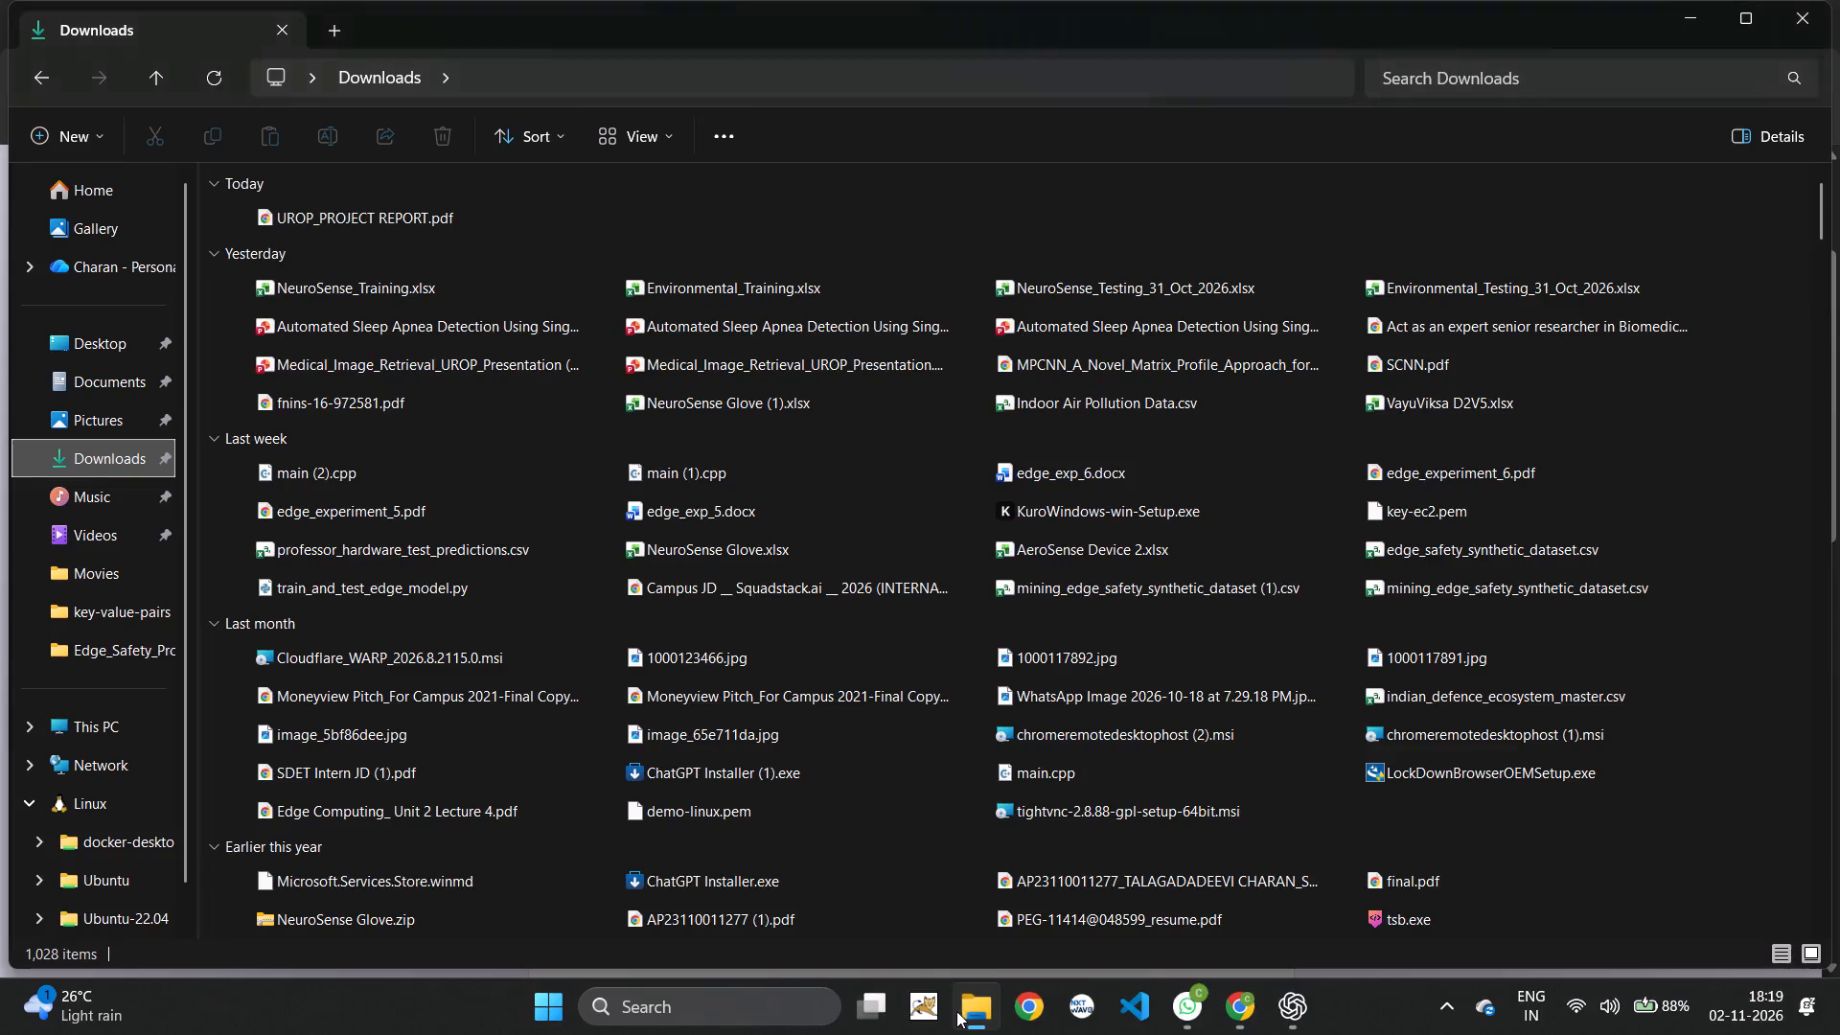
Open UROP_PROJECT REPORT.pdf from Downloads and find the guide's details on its cover page.
double_click(401, 221)
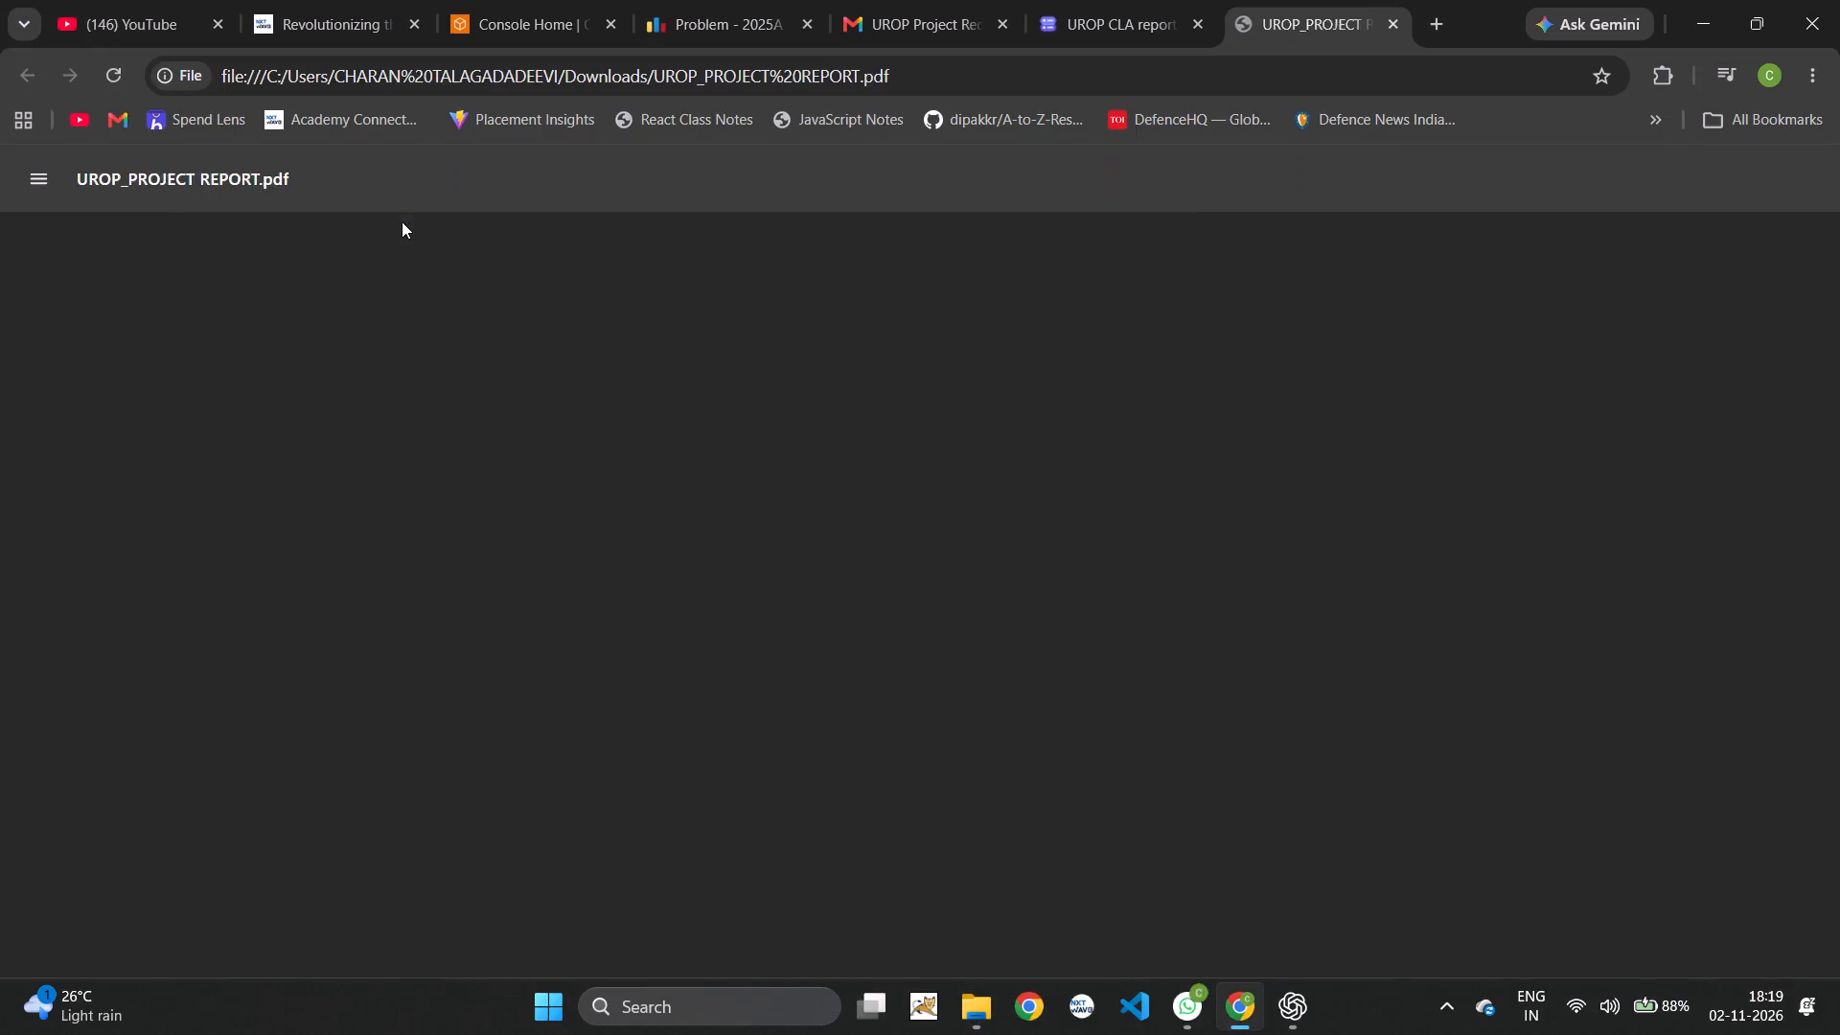
scroll(817, 399, down, 2)
scroll(956, 471, down, 3)
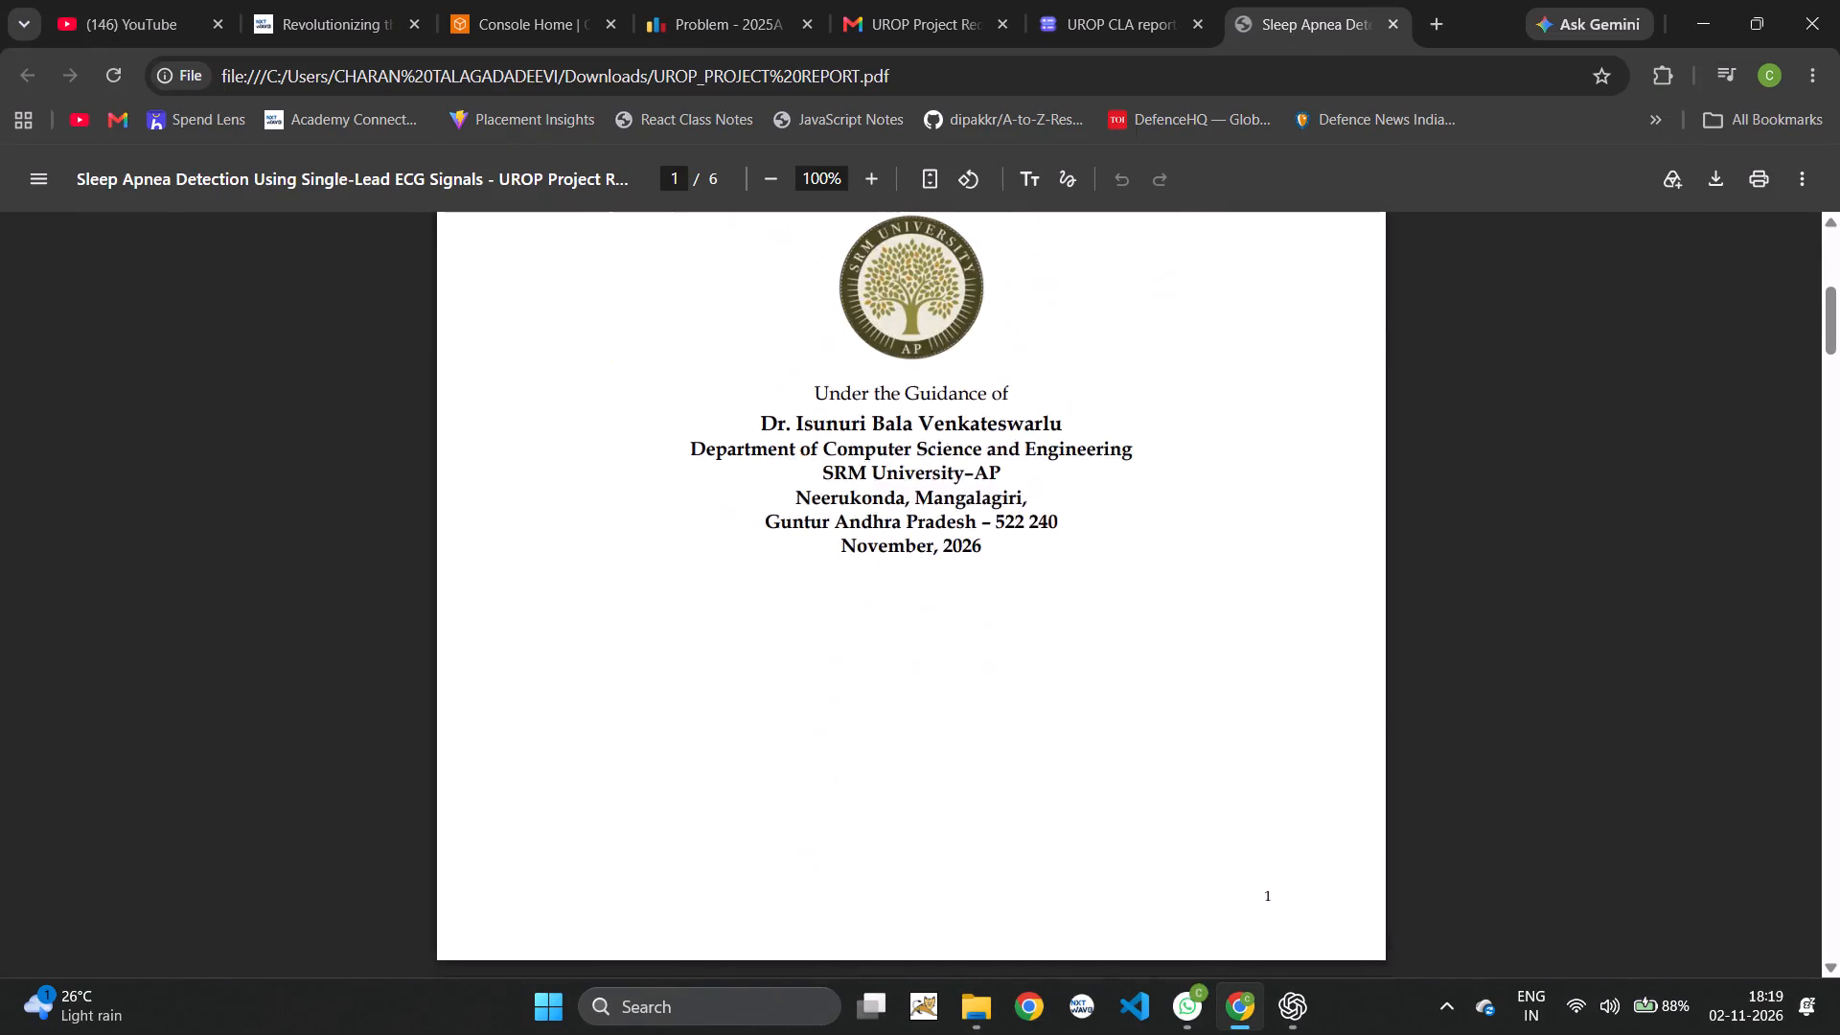
scroll(956, 471, up, 7)
scroll(958, 570, down, 3)
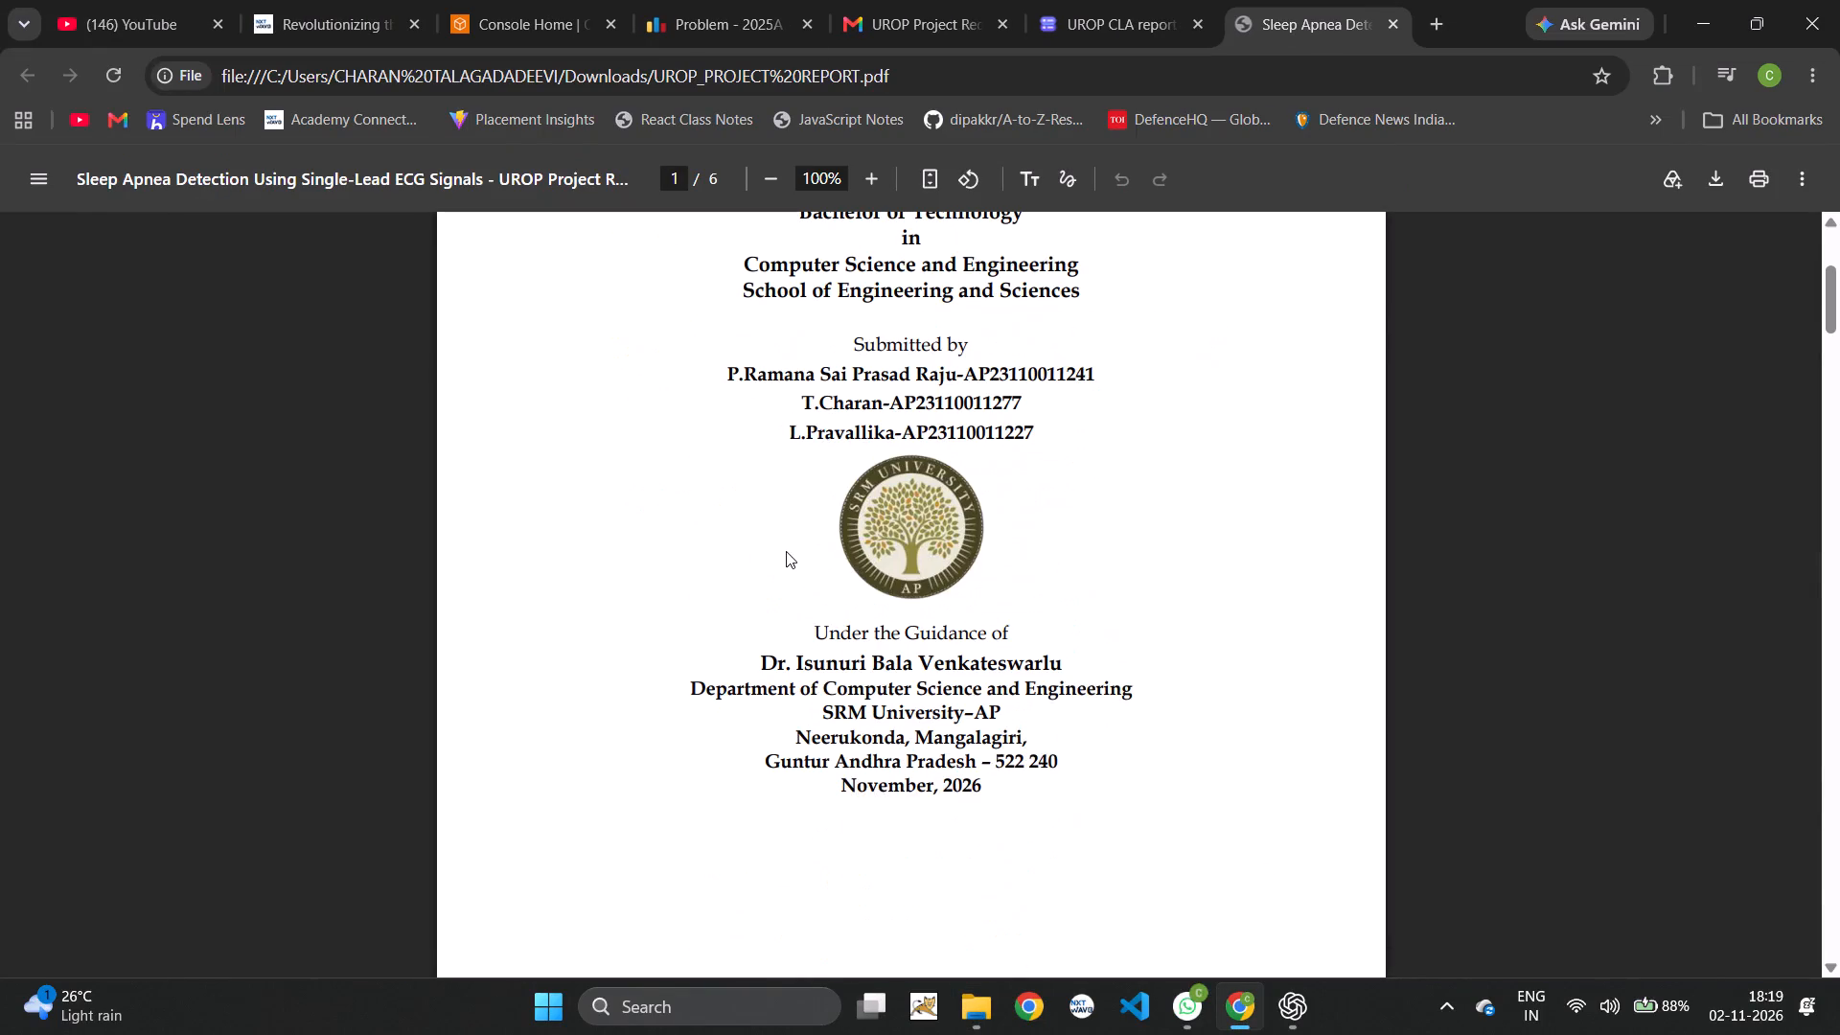
Copy the guide's name from the report's cover page into the form's UROP Mentor name answer.
drag(756, 663, 1106, 656)
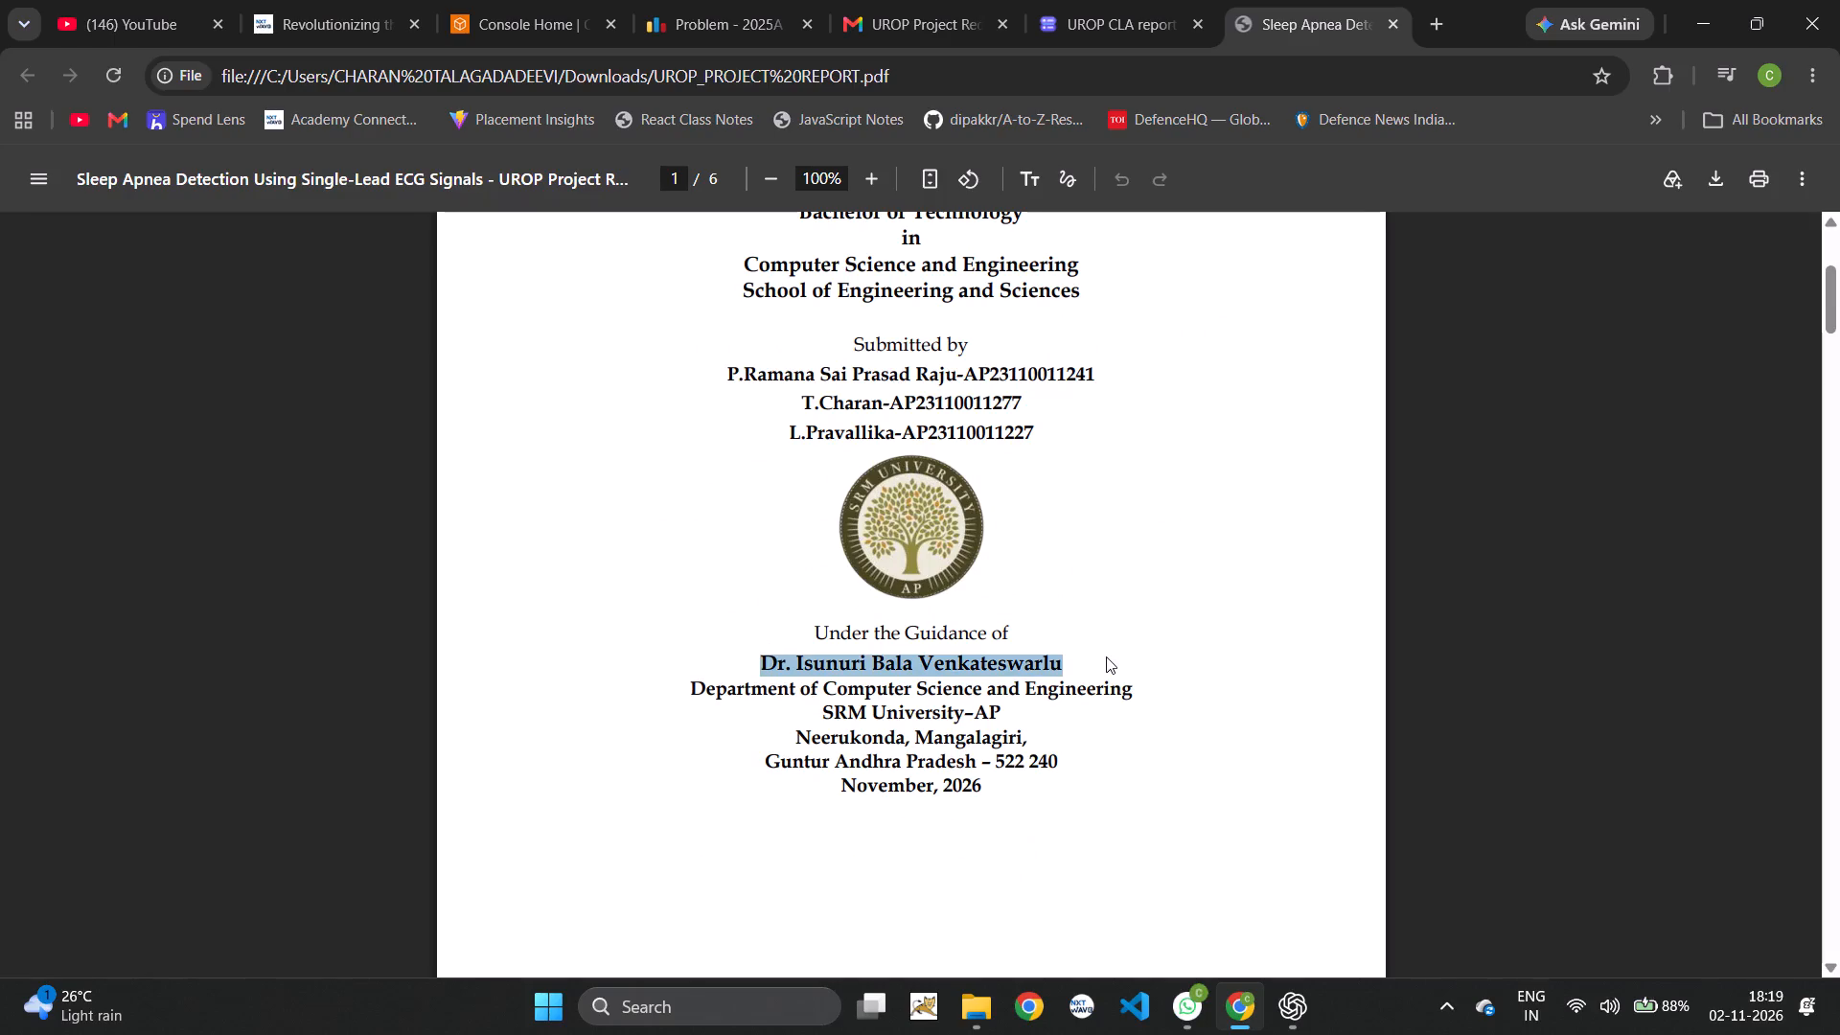
key(ctrl+c)
click(1075, 0)
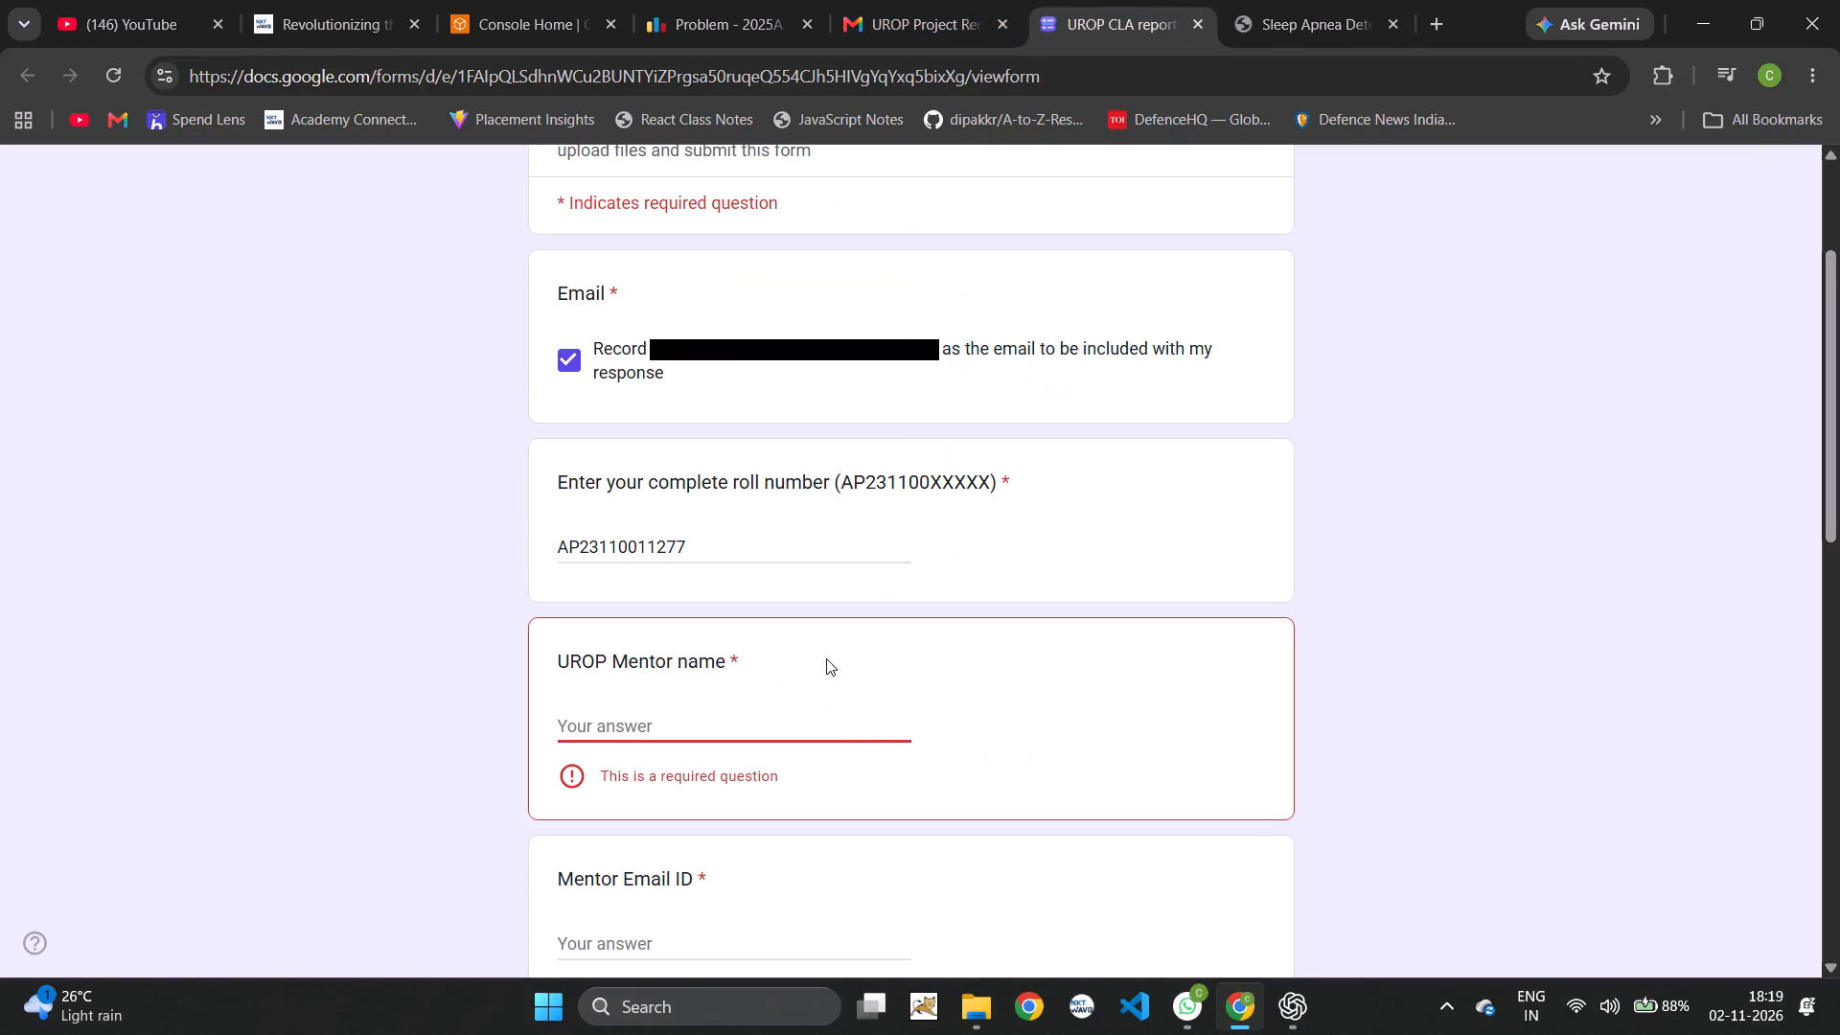
key(ctrl+v)
Check the report's cover page for details to answer the form's Mentor Email ID question, and return to the form.
scroll(826, 666, down, 3)
click(753, 541)
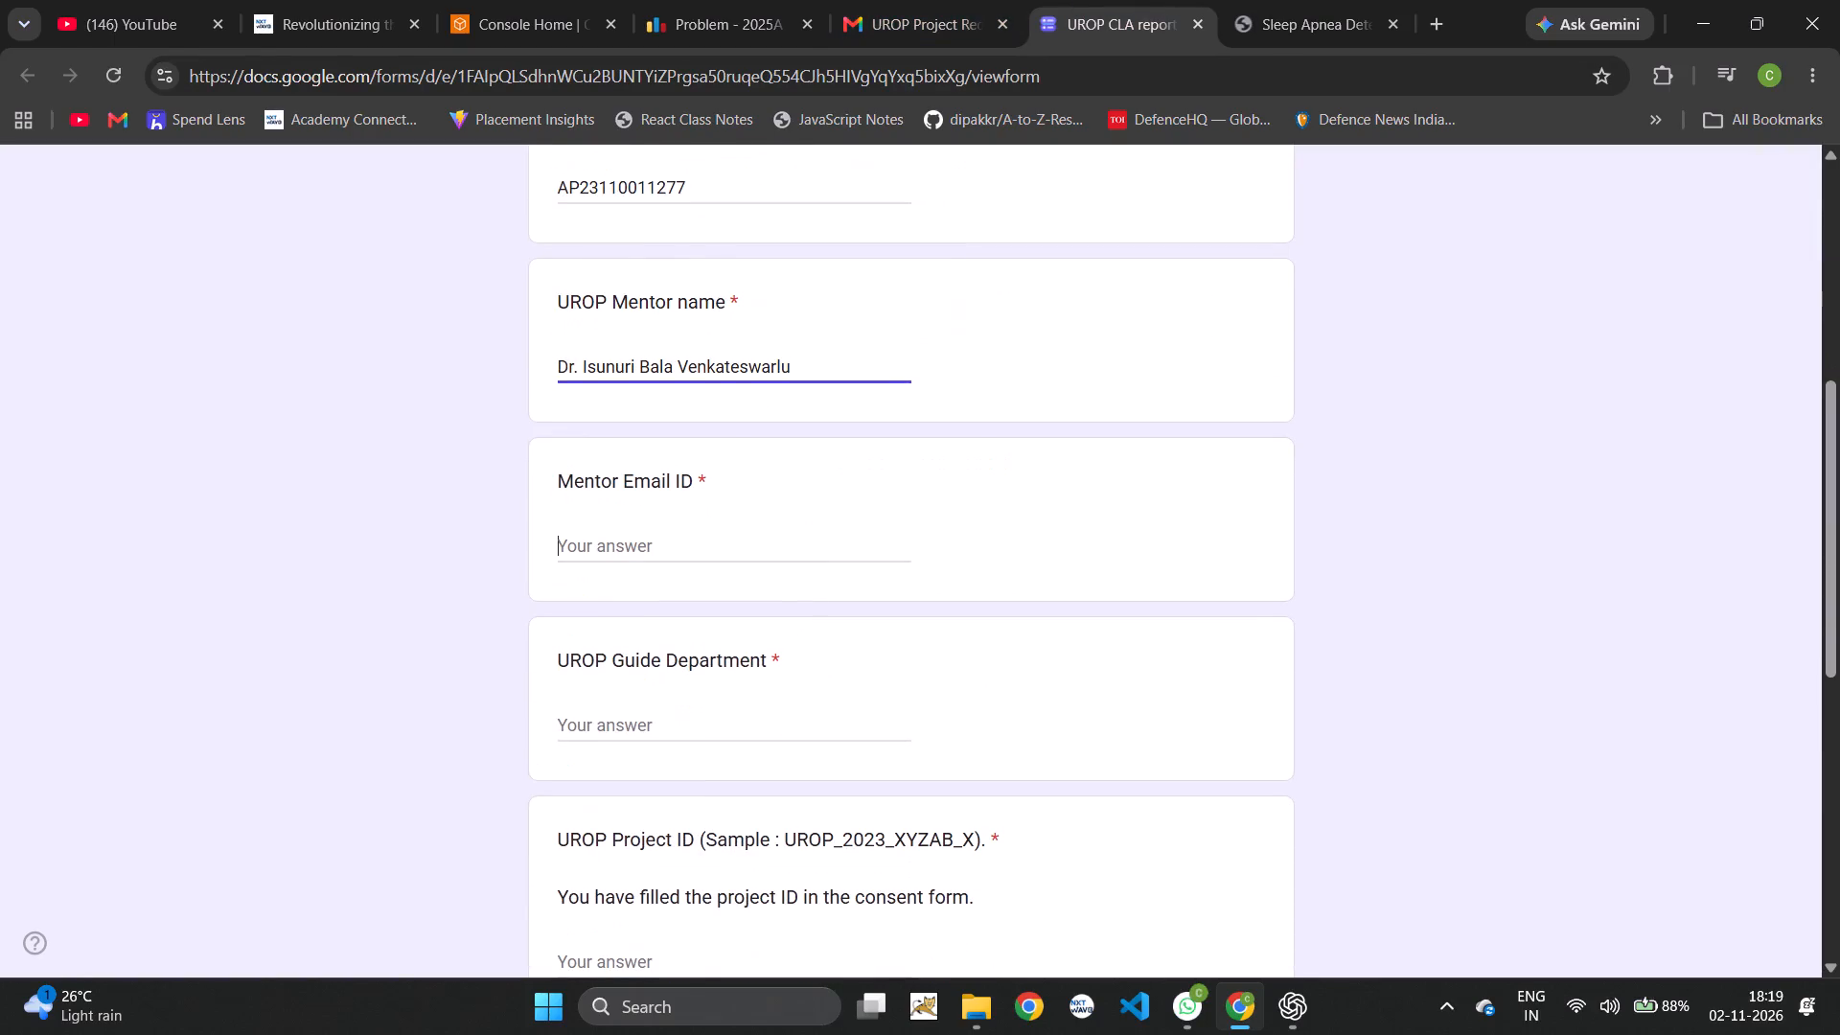
click(1339, 0)
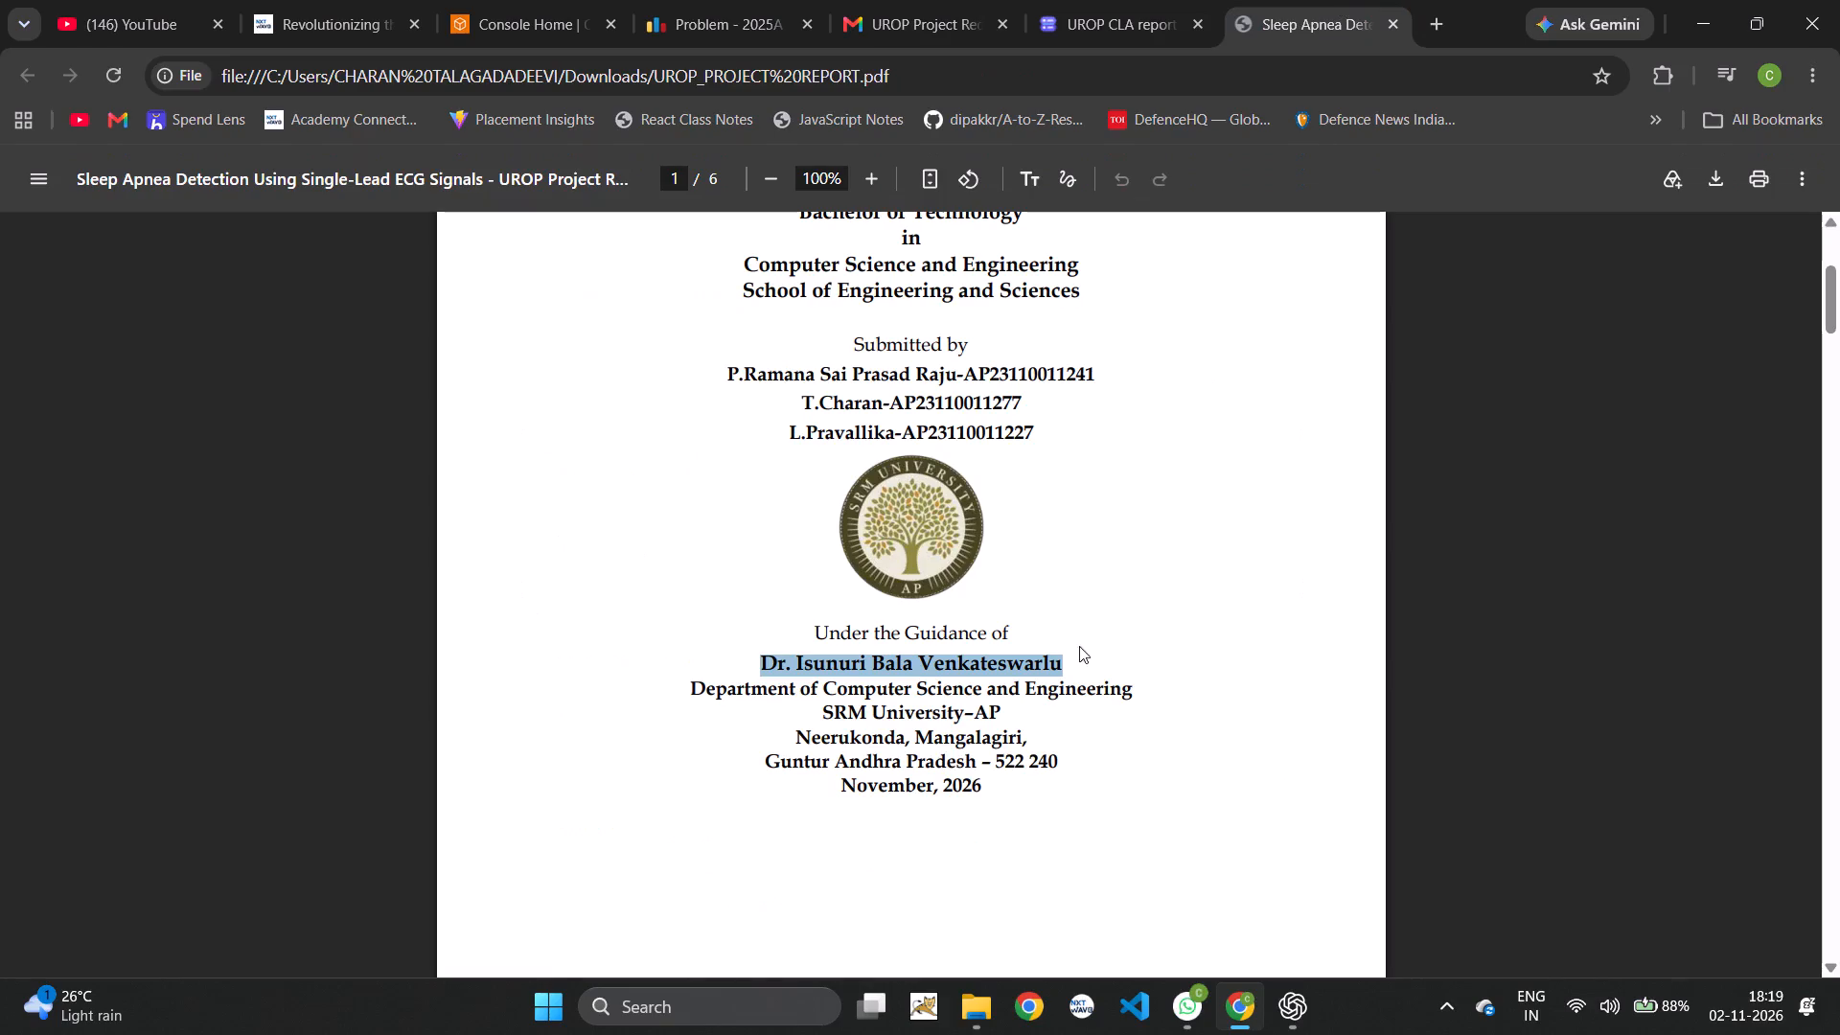
click(1048, 707)
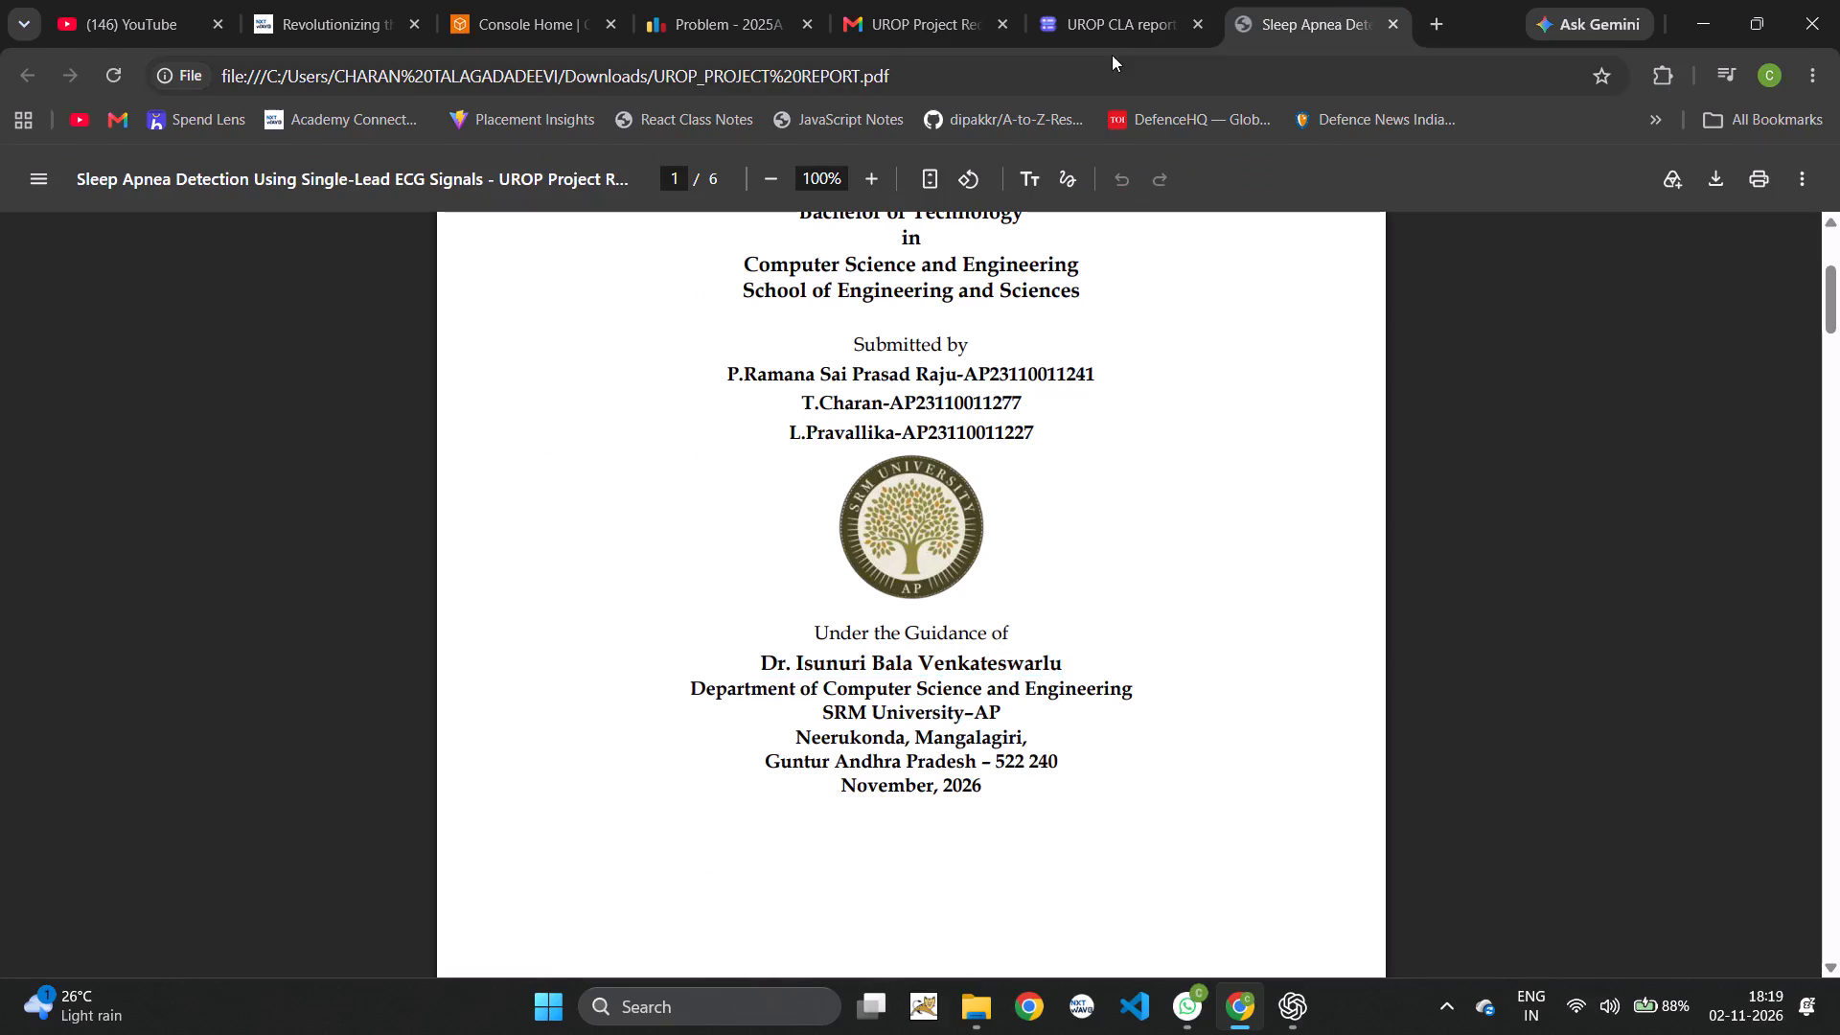
click(1103, 11)
Go through the form's UROP Guide Department, UROP Project ID and Tentative title of Project questions without answering them.
scroll(803, 649, down, 1)
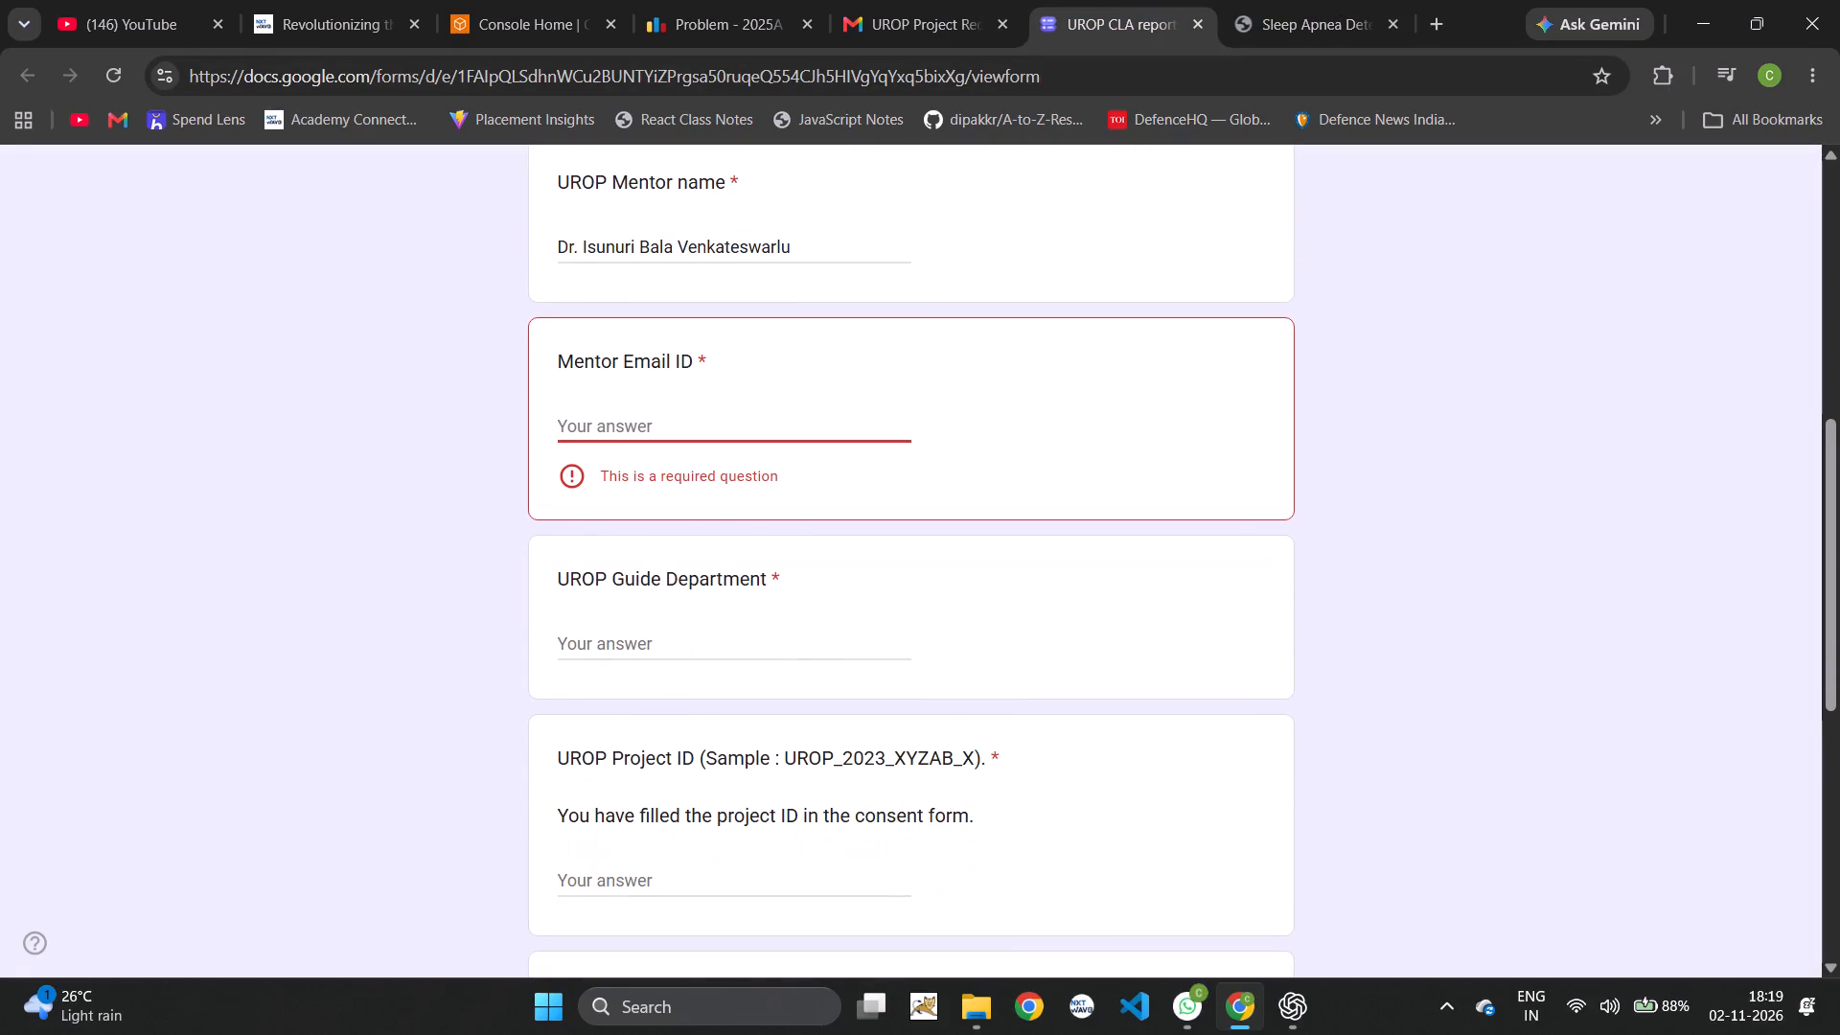
click(767, 646)
scroll(767, 646, down, 2)
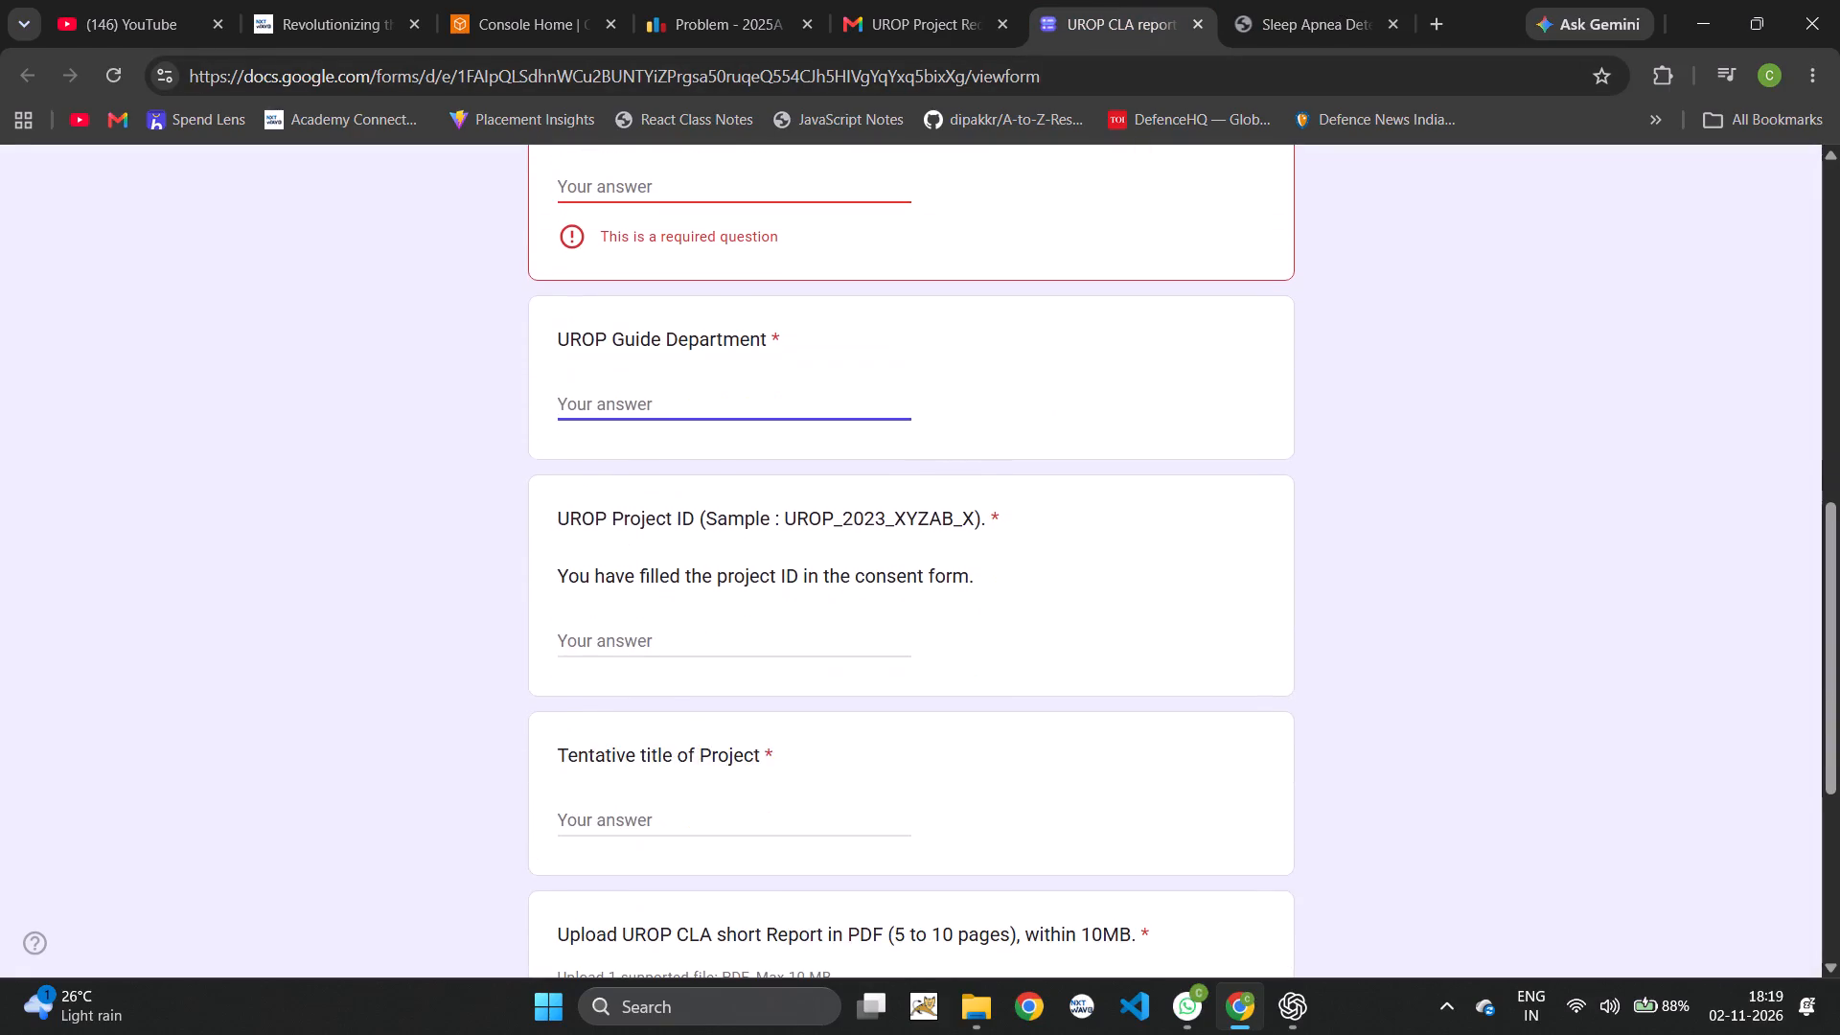
click(745, 632)
scroll(767, 659, down, 3)
click(709, 485)
Start adding a file to the UROP CLA short report upload question and browse the local Downloads folder for the PDF.
scroll(712, 626, down, 1)
click(627, 620)
click(637, 664)
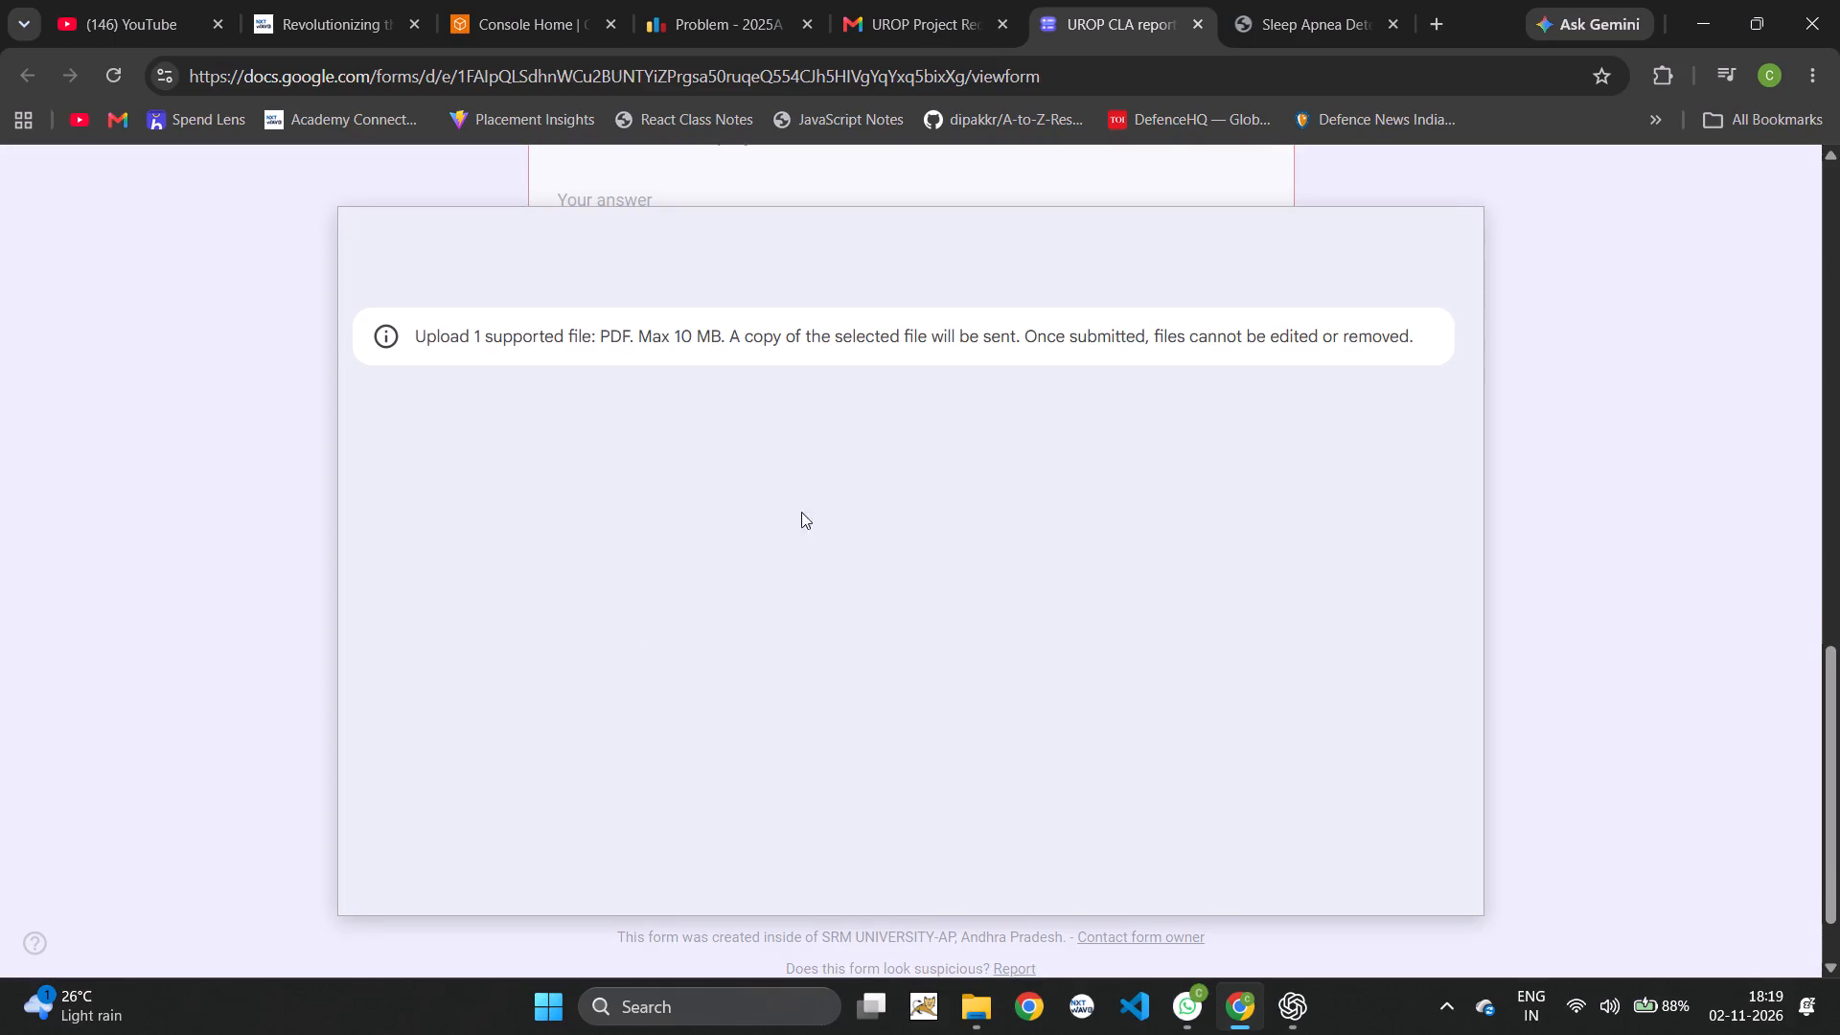
click(861, 727)
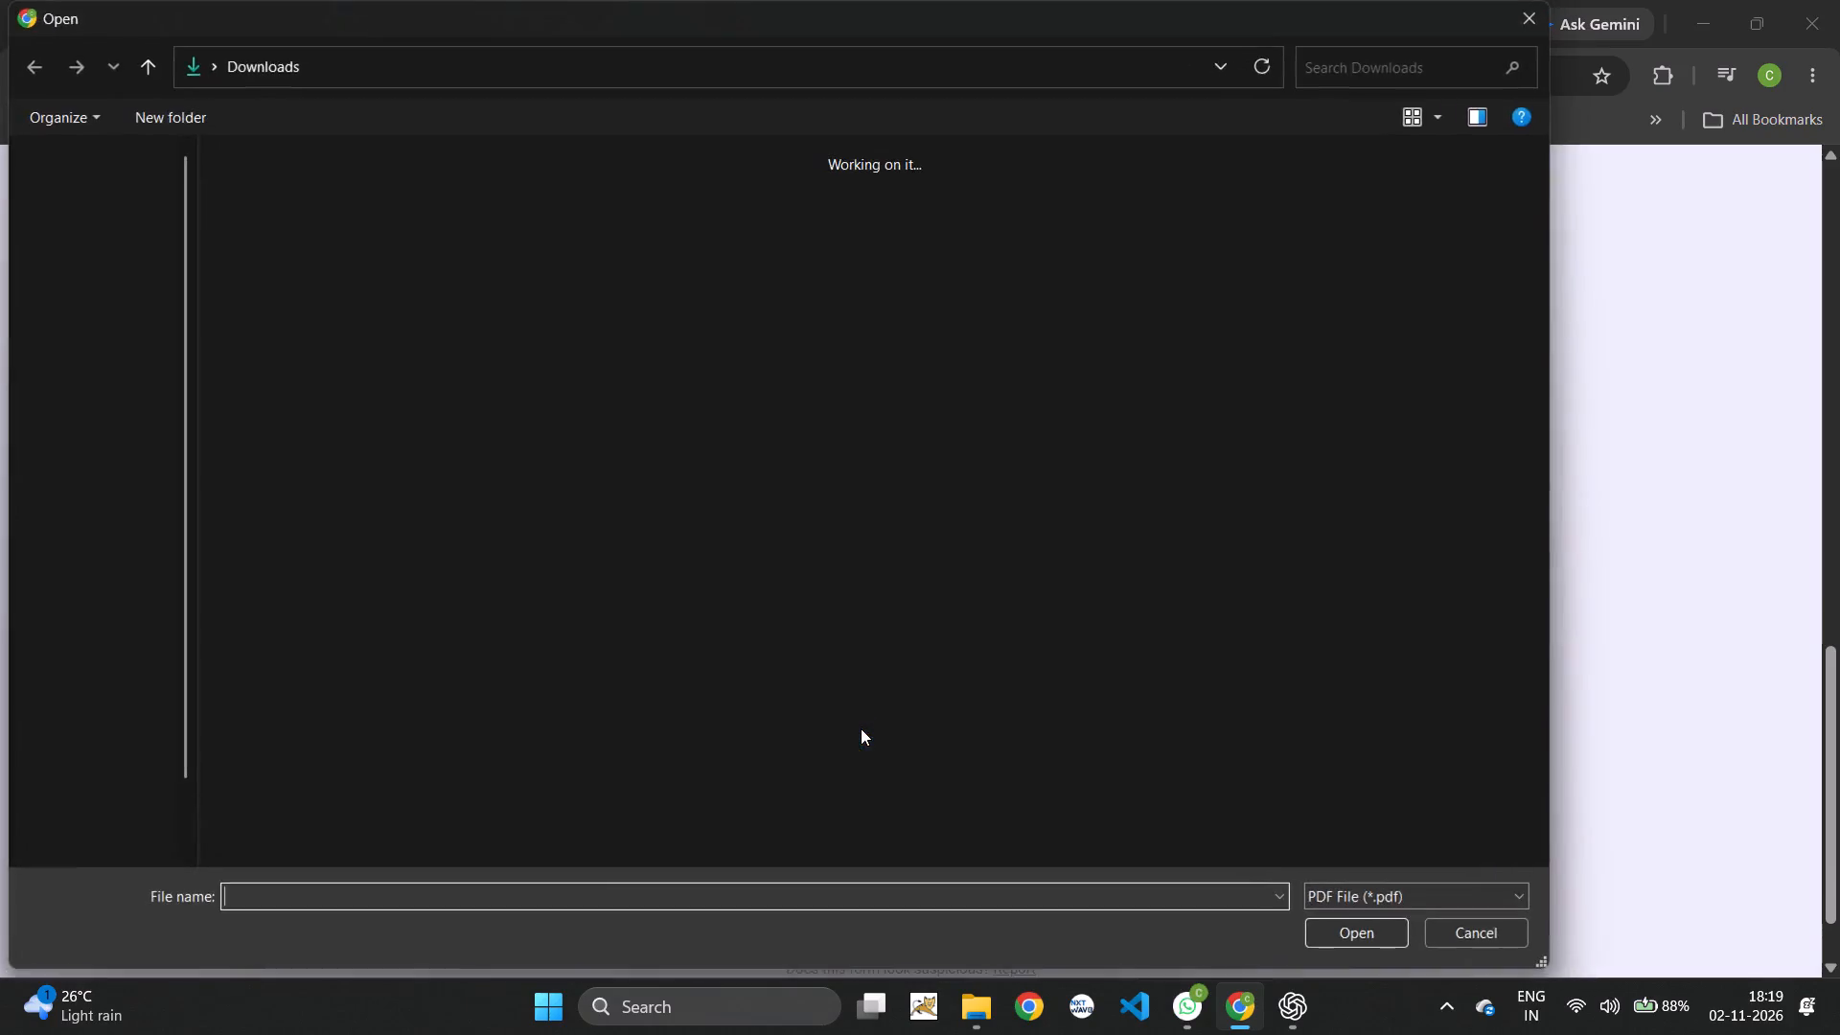
Choose the project report PDF from the Downloads folder as the file to upload to the UROP form.
double_click(267, 246)
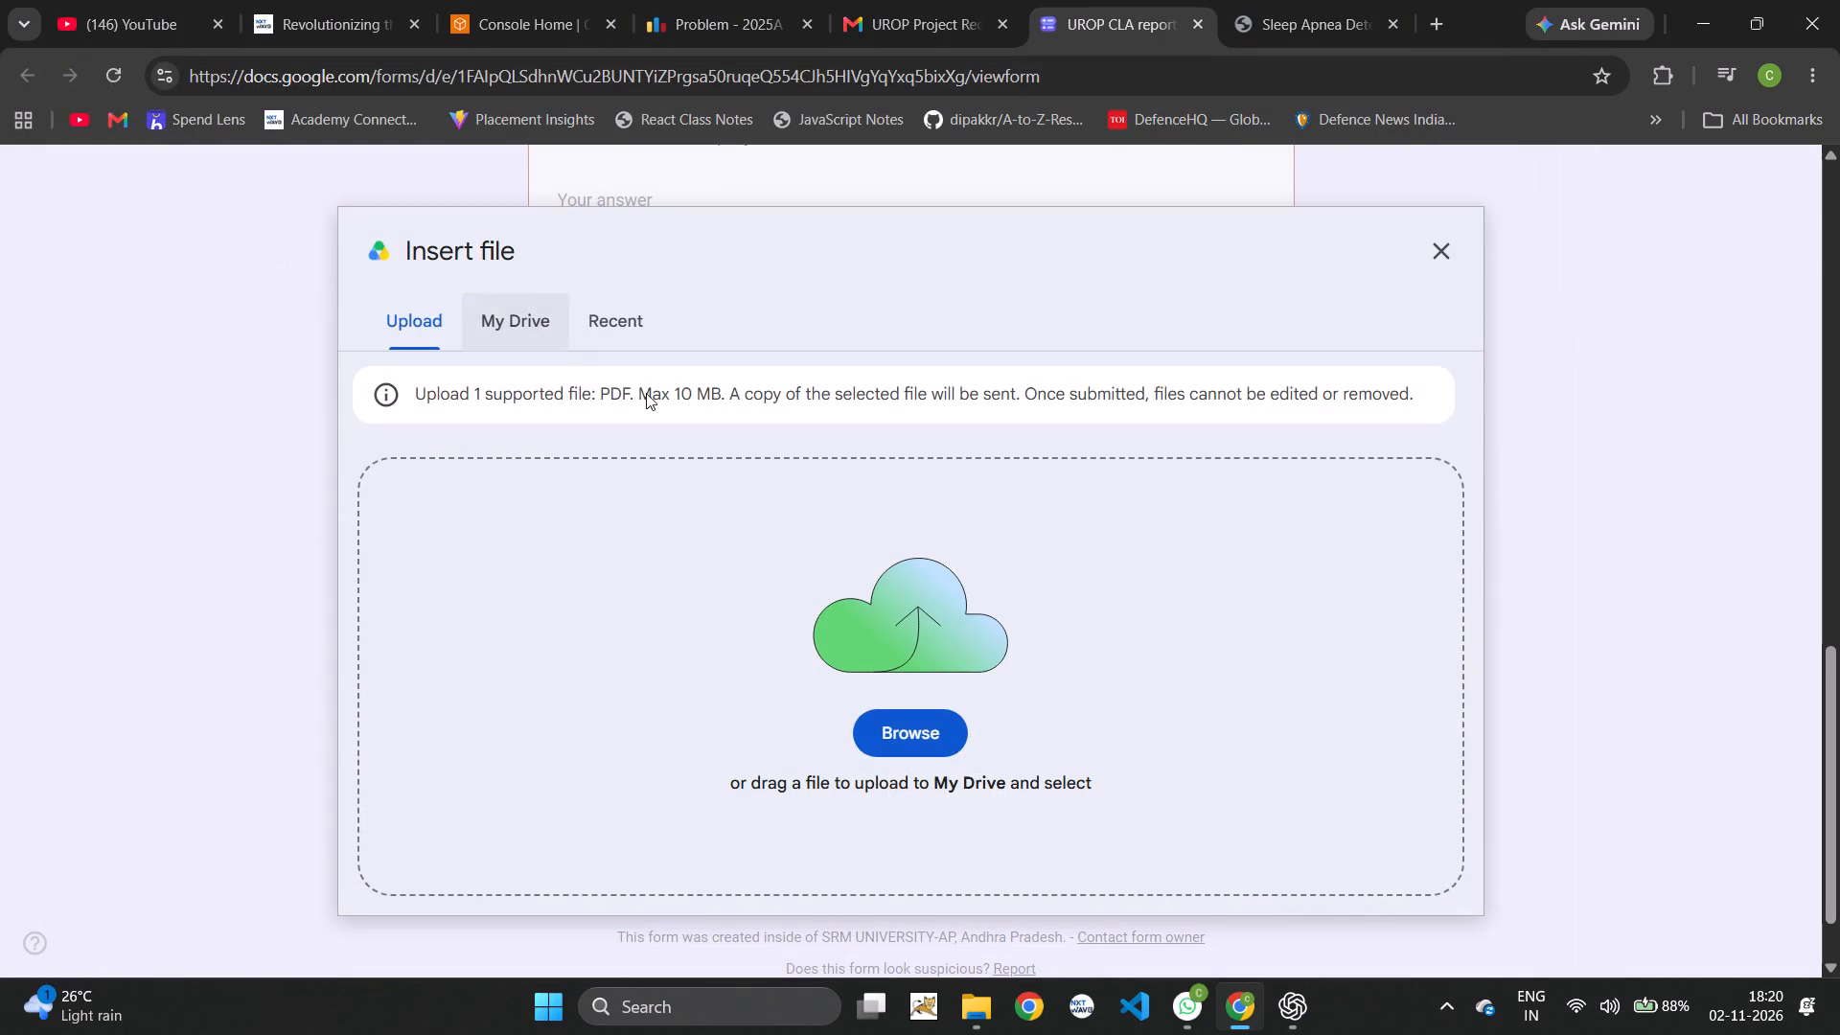
Upload UROP_PROJECT REPORT.pdf from the Downloads folder as the form's UROP CLA short report.
click(918, 741)
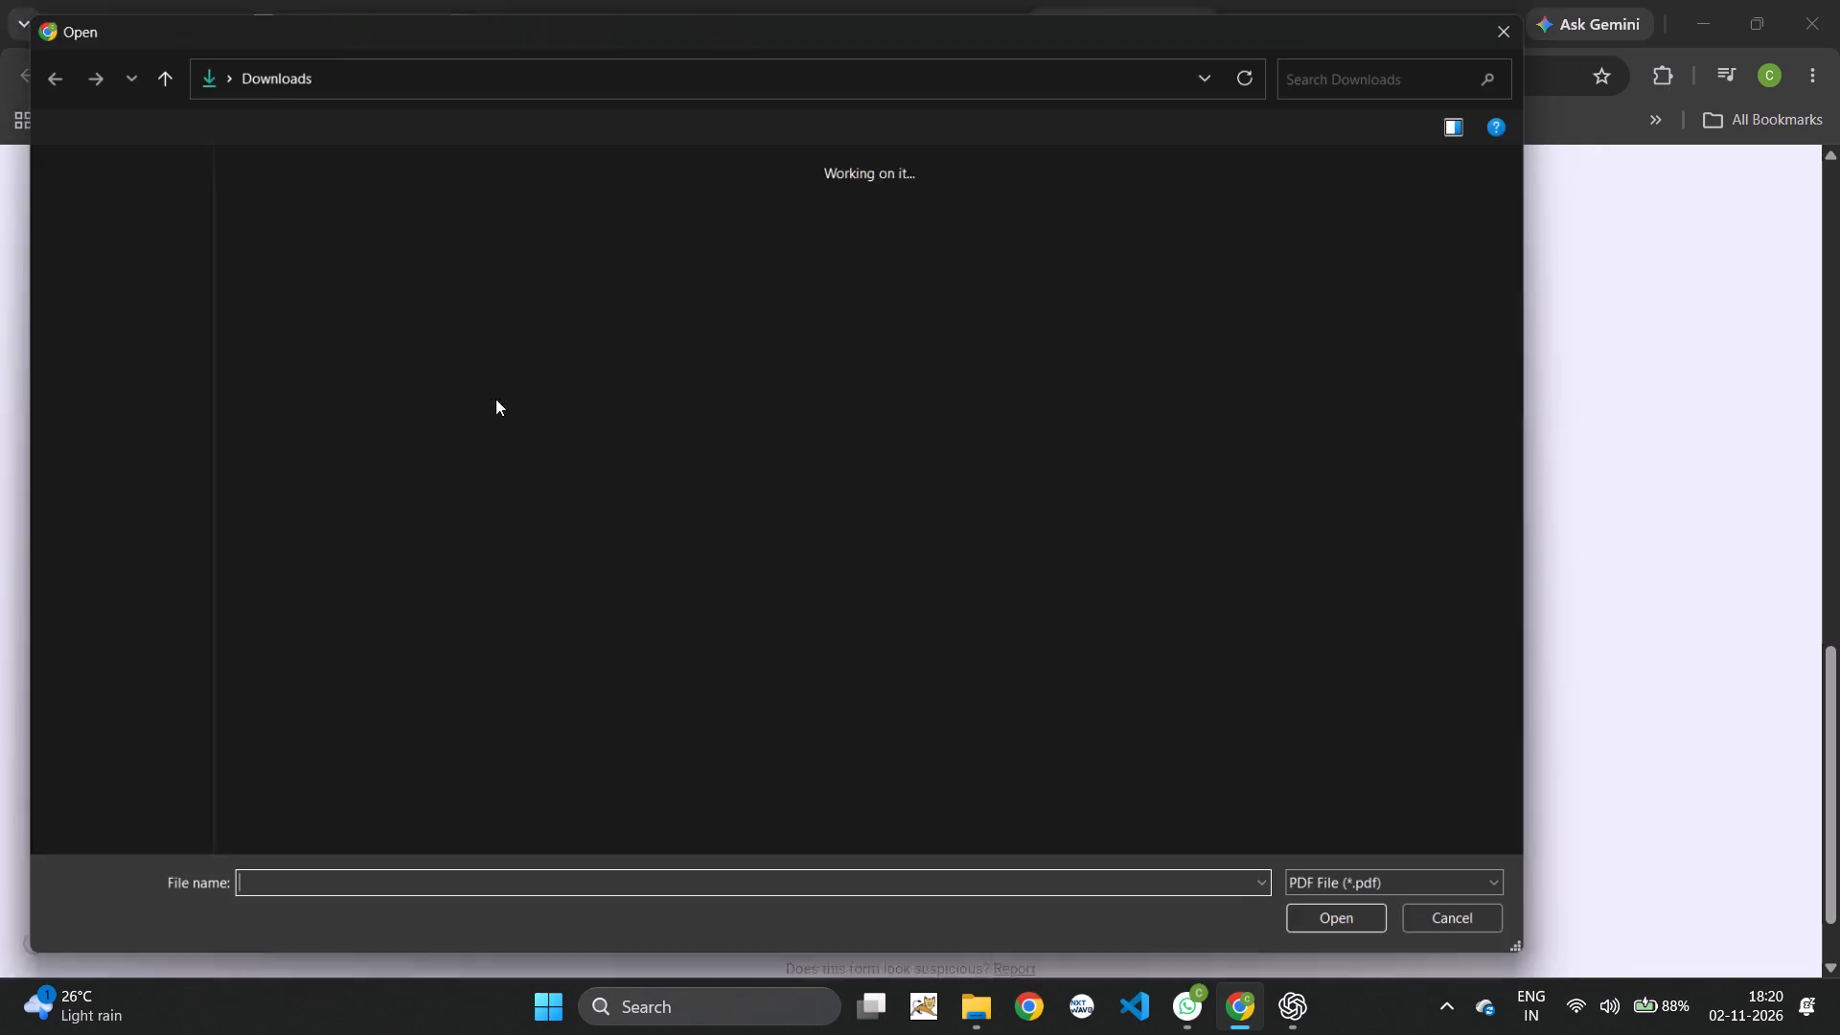
click(254, 241)
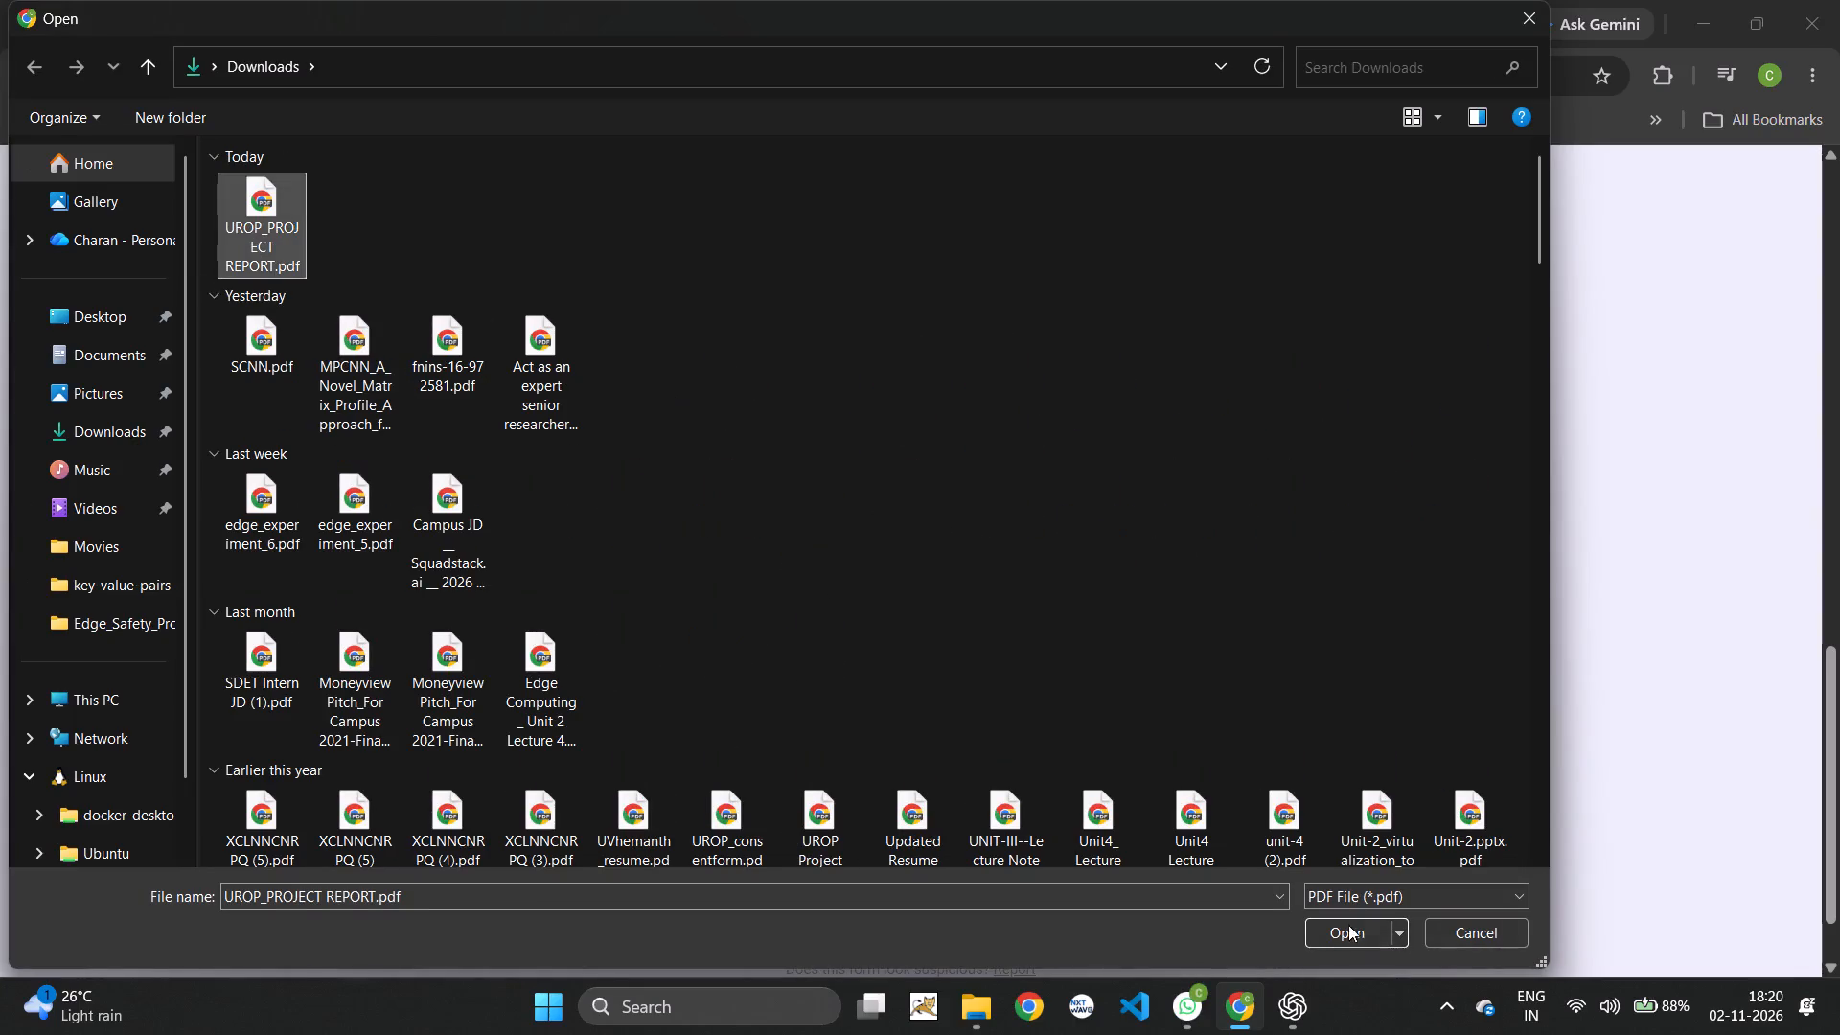
click(1348, 925)
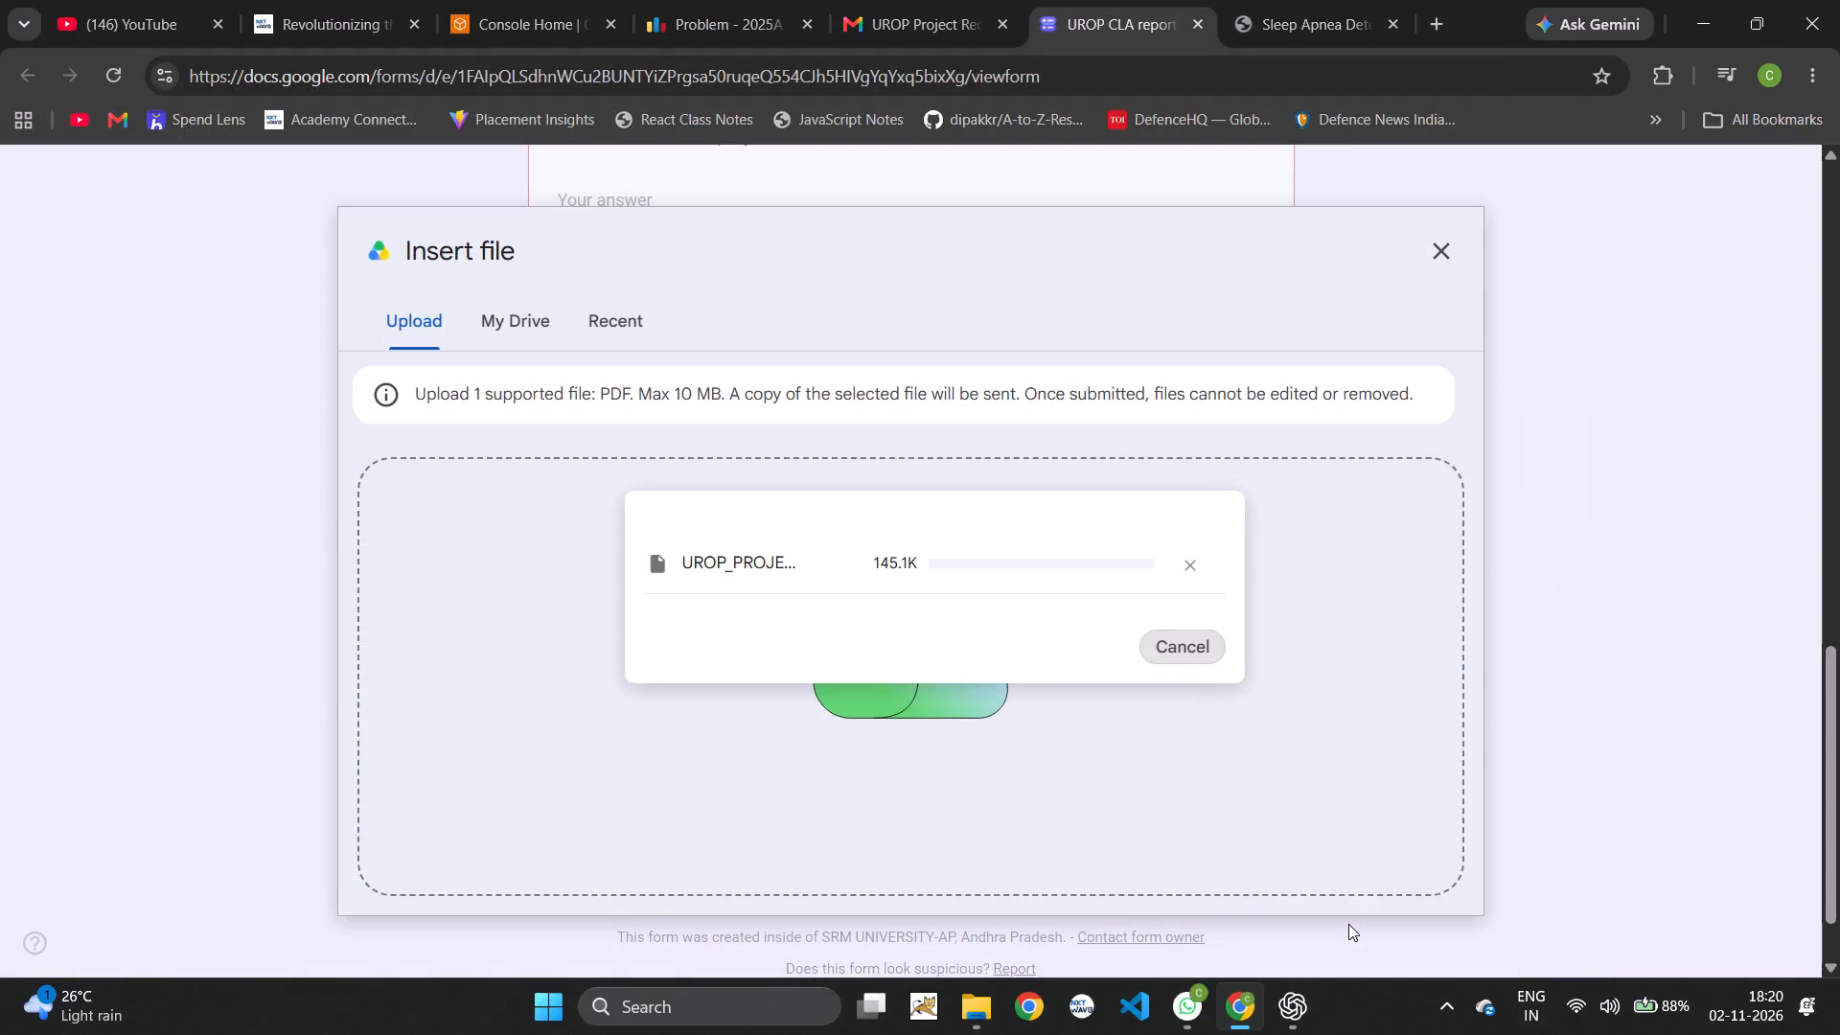
scroll(1019, 744, up, 3)
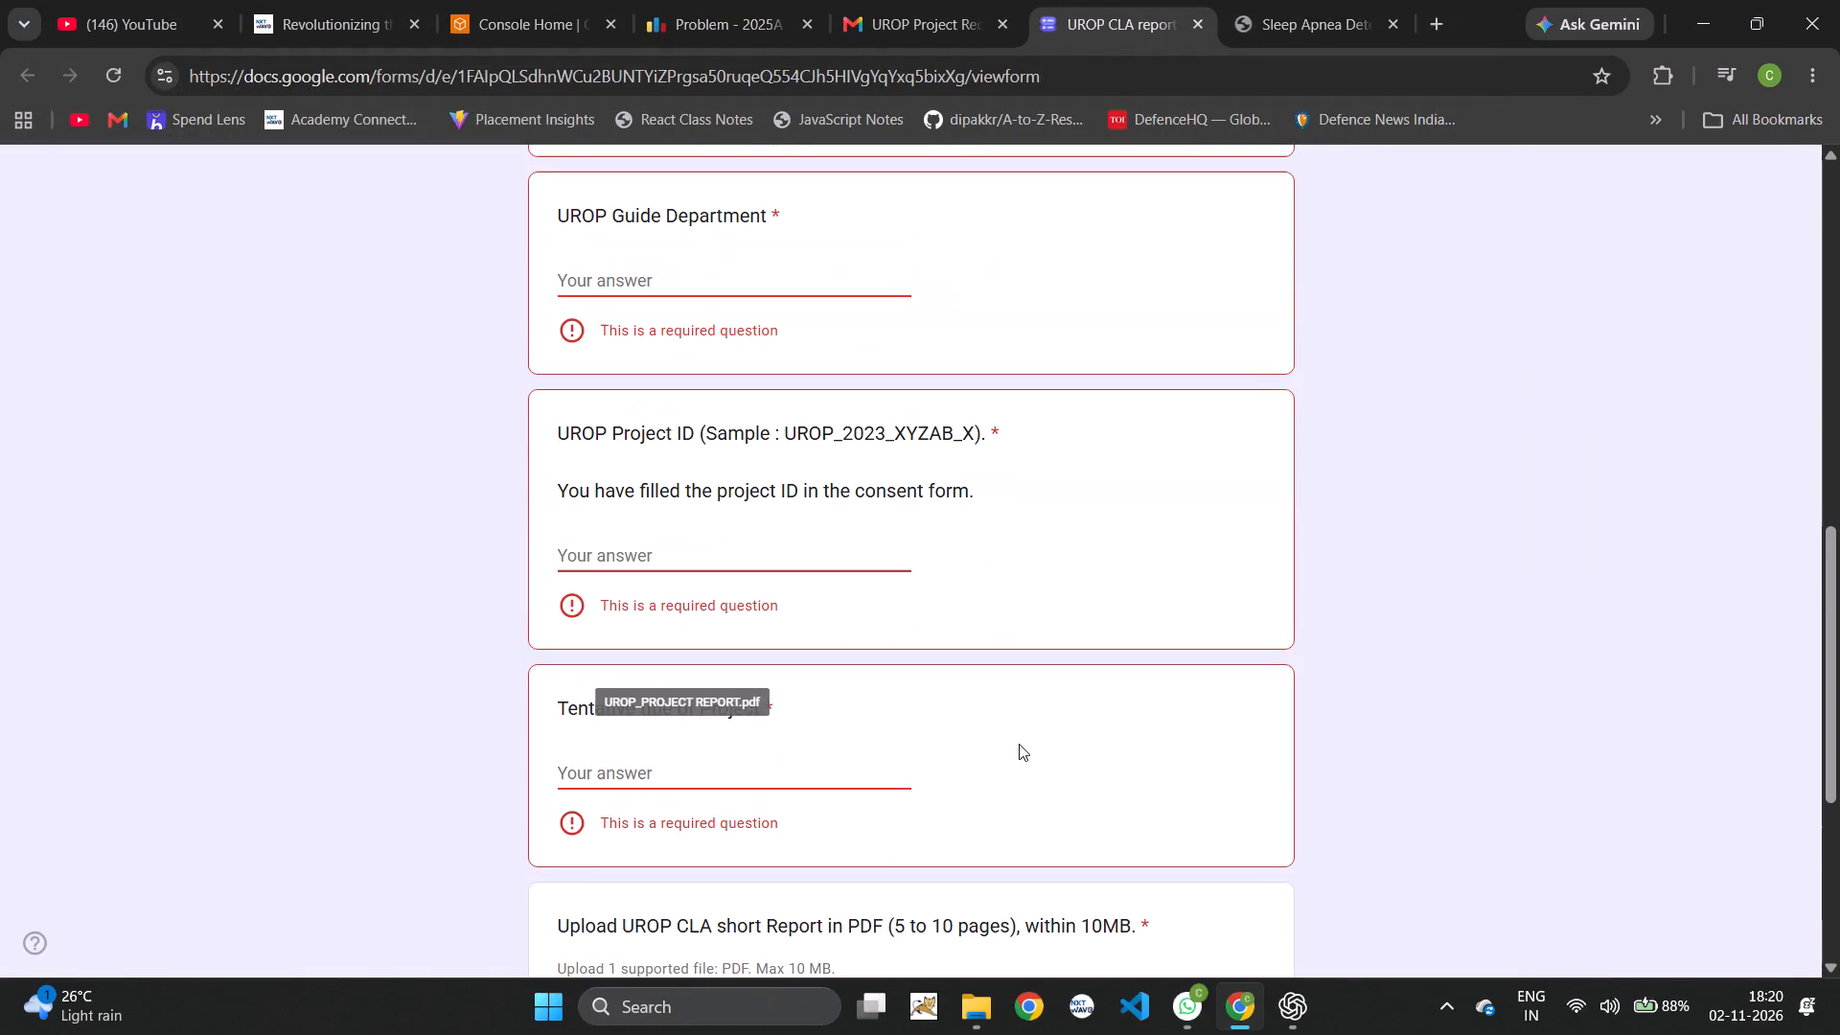
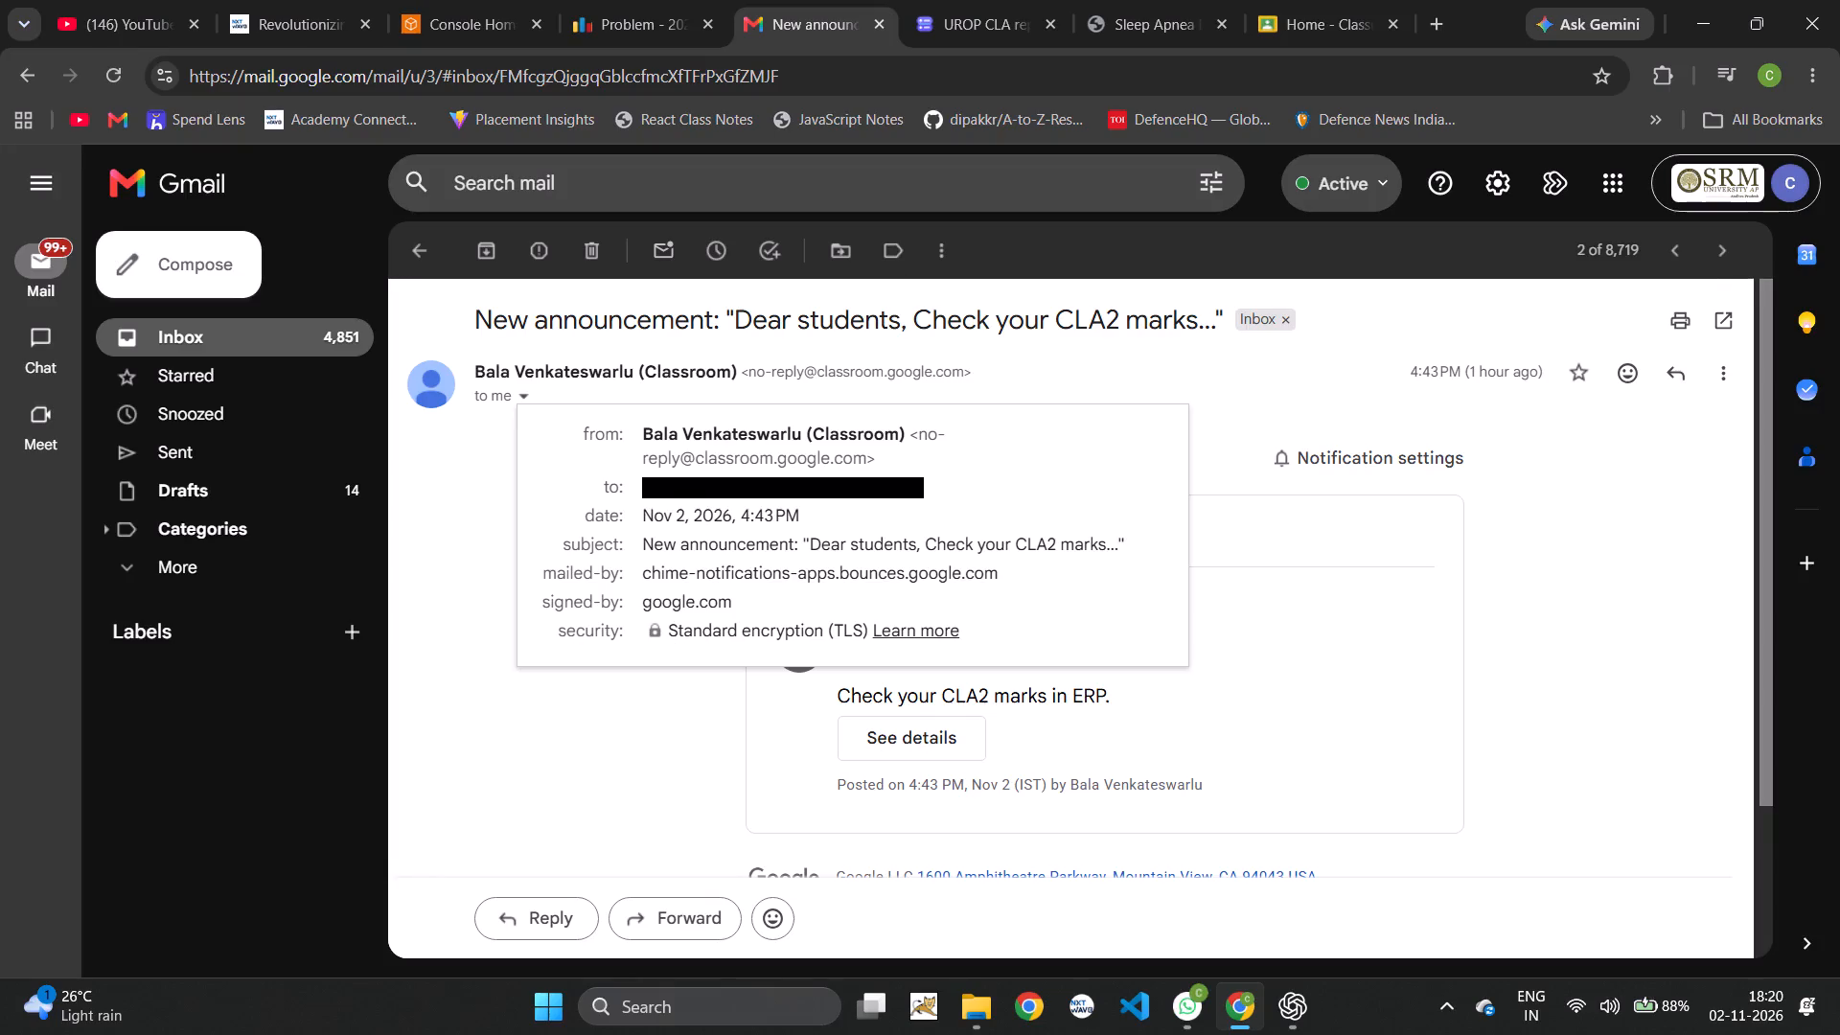
Switch from the Gmail announcement to the open Google Classroom home page.
click(1333, 14)
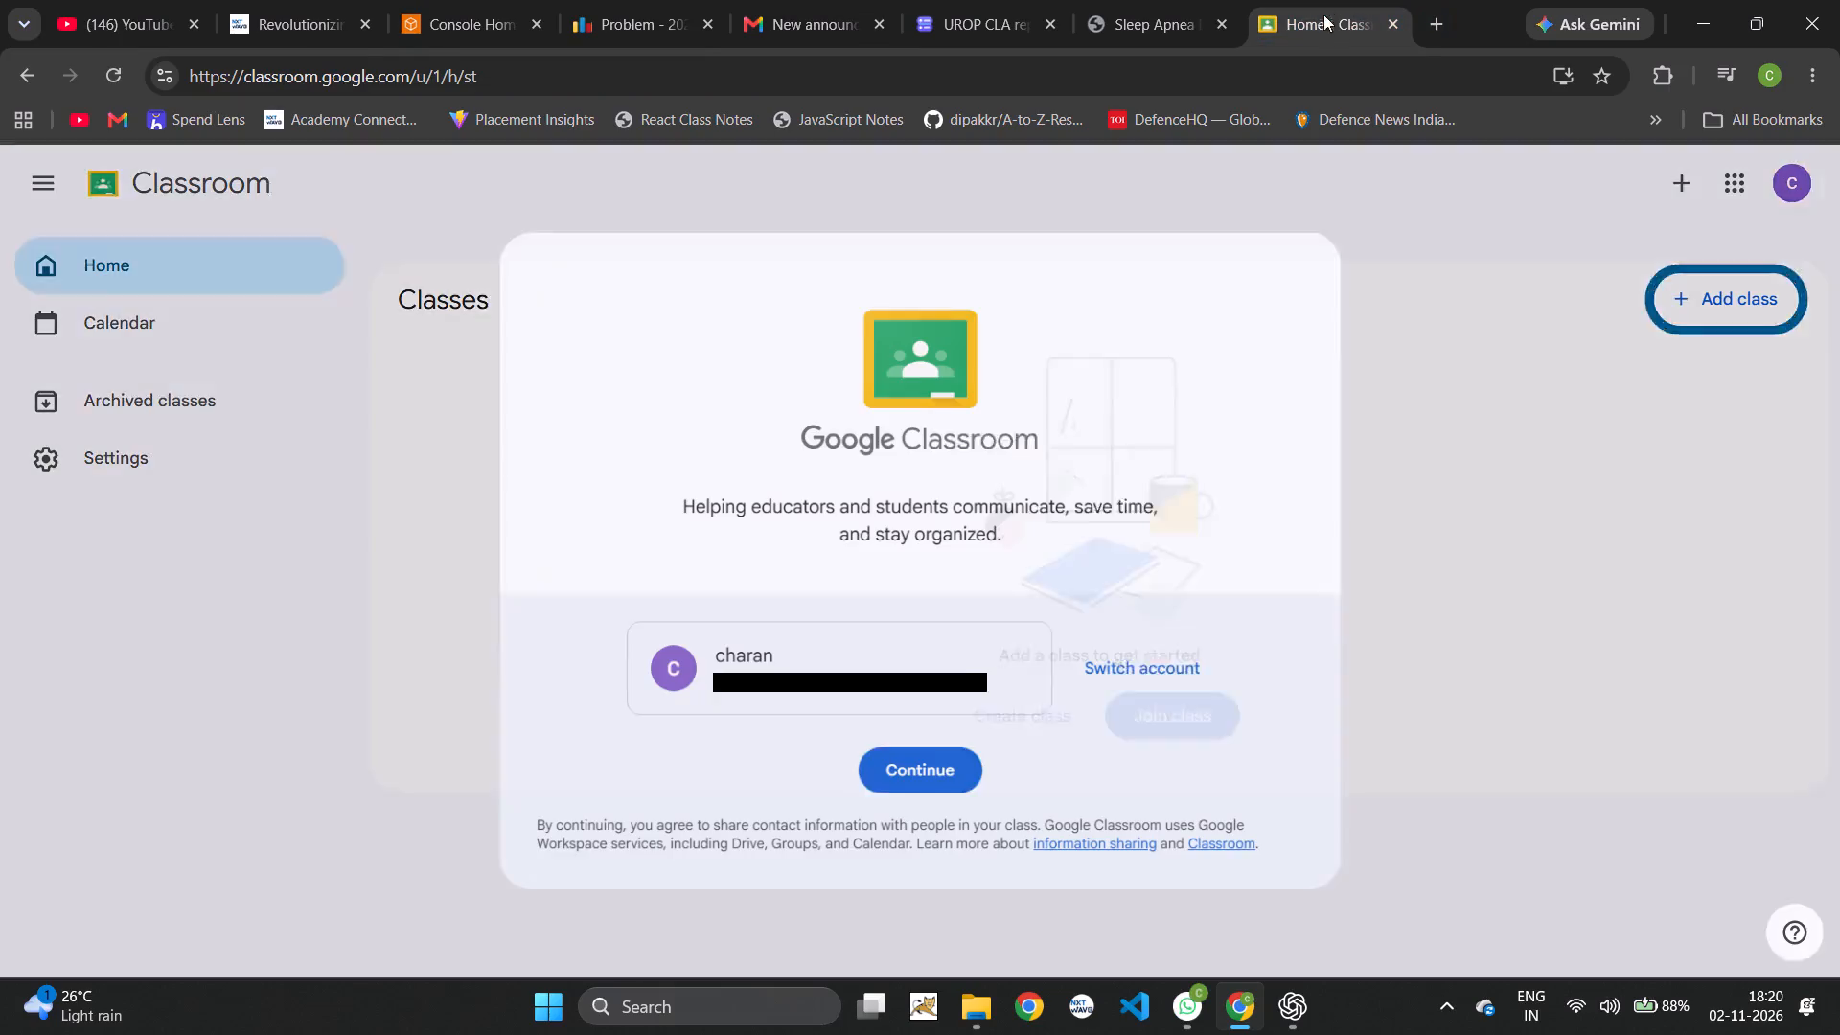
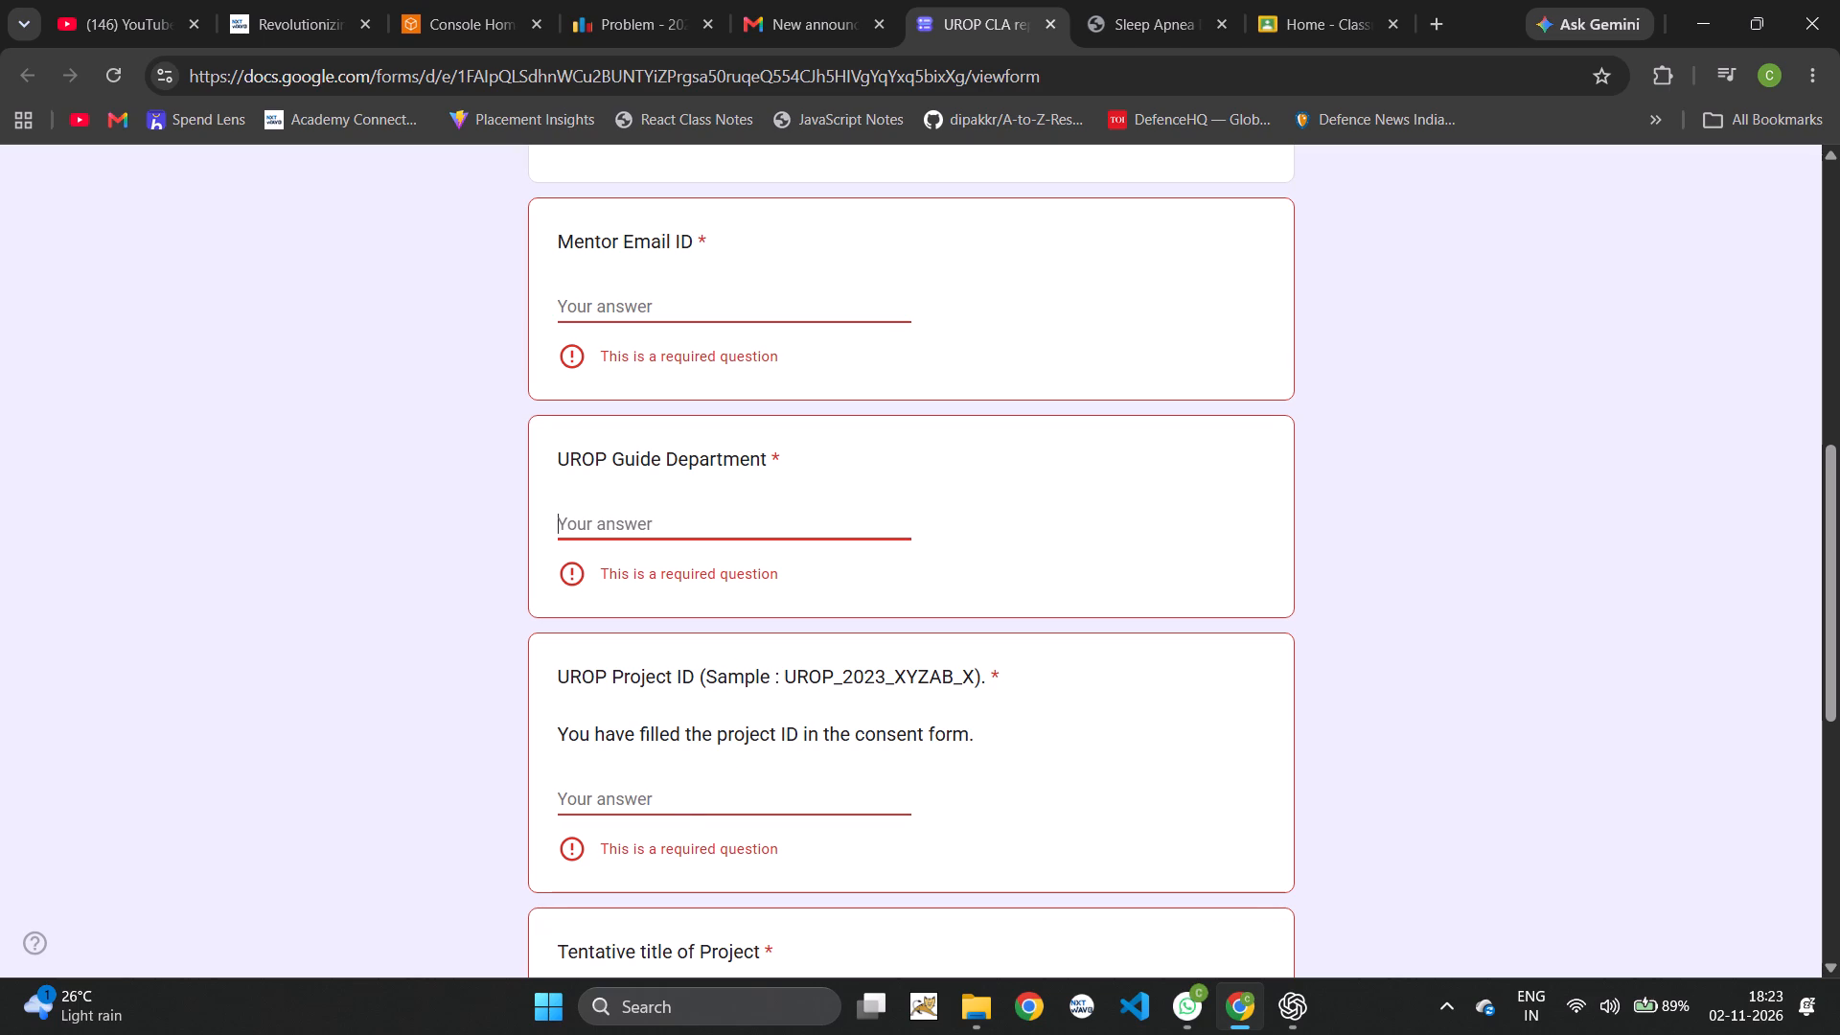
Enter CSE as the UROP Guide Department.
text(CSE)
click(449, 494)
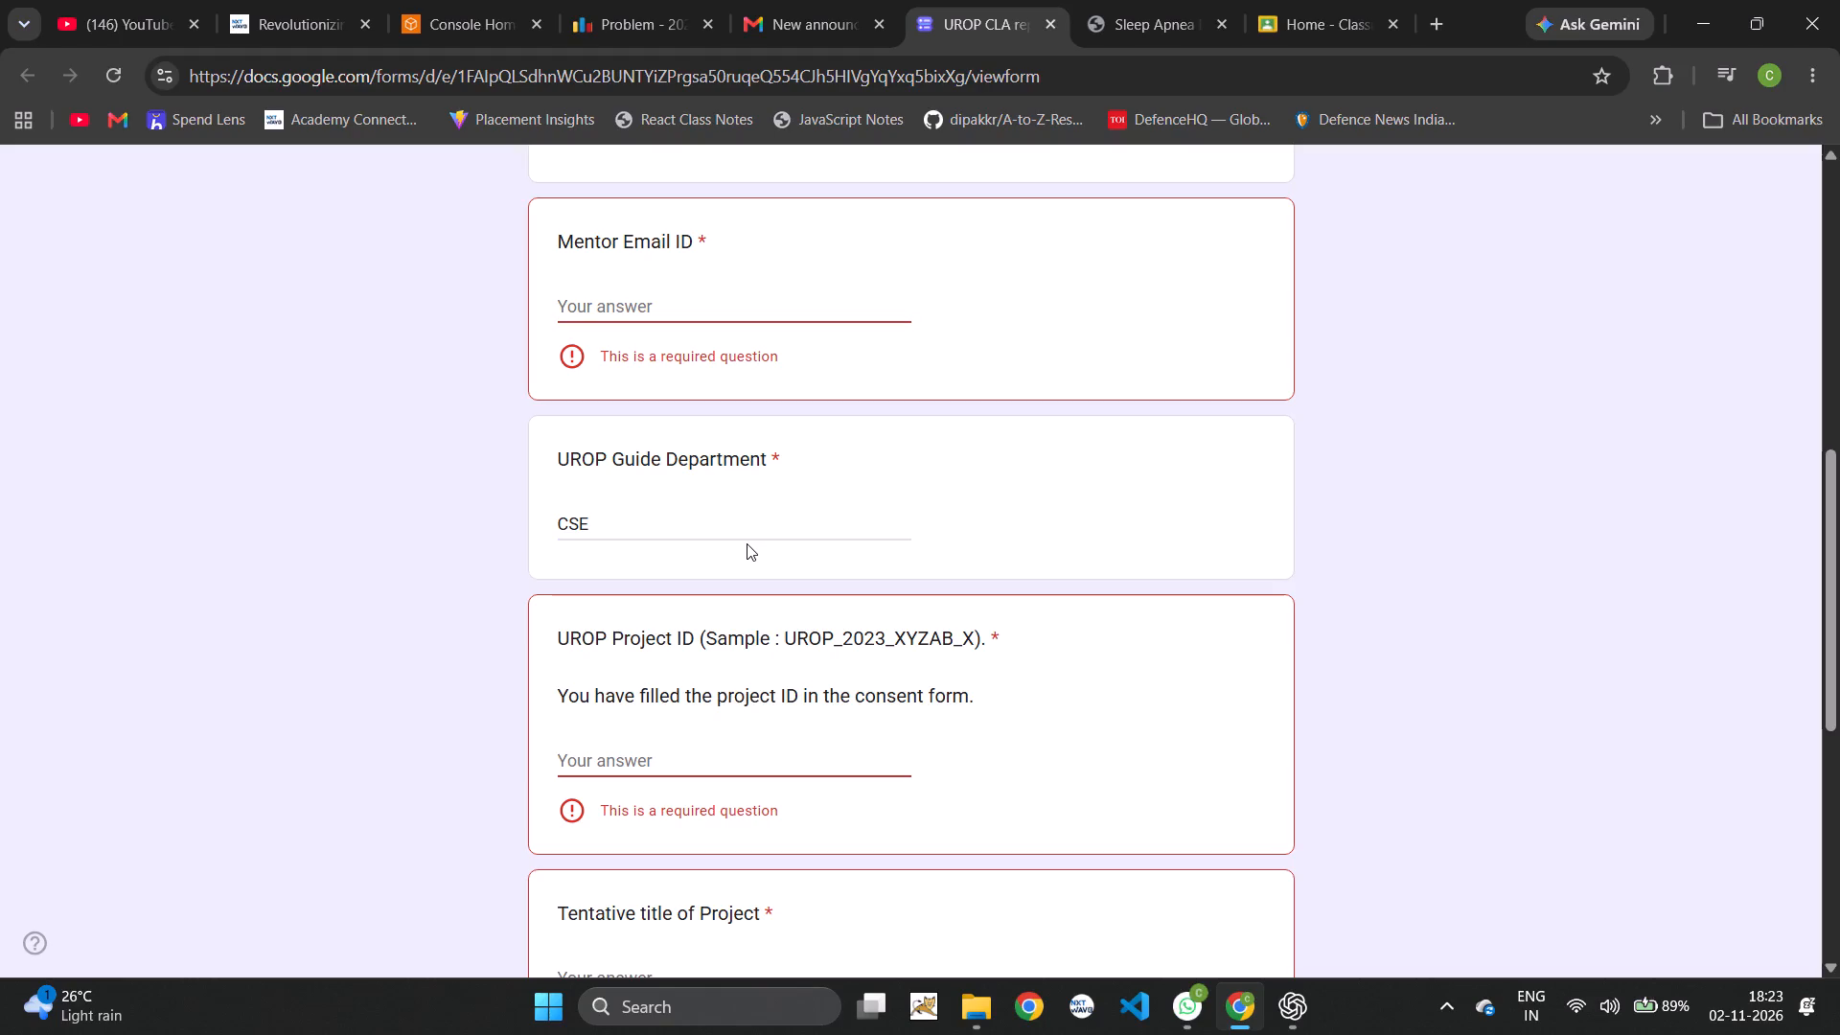
Fill in the tentative title of the project as "Sleep disorder detection and classification".
scroll(747, 573, down, 1)
click(694, 622)
click(685, 645)
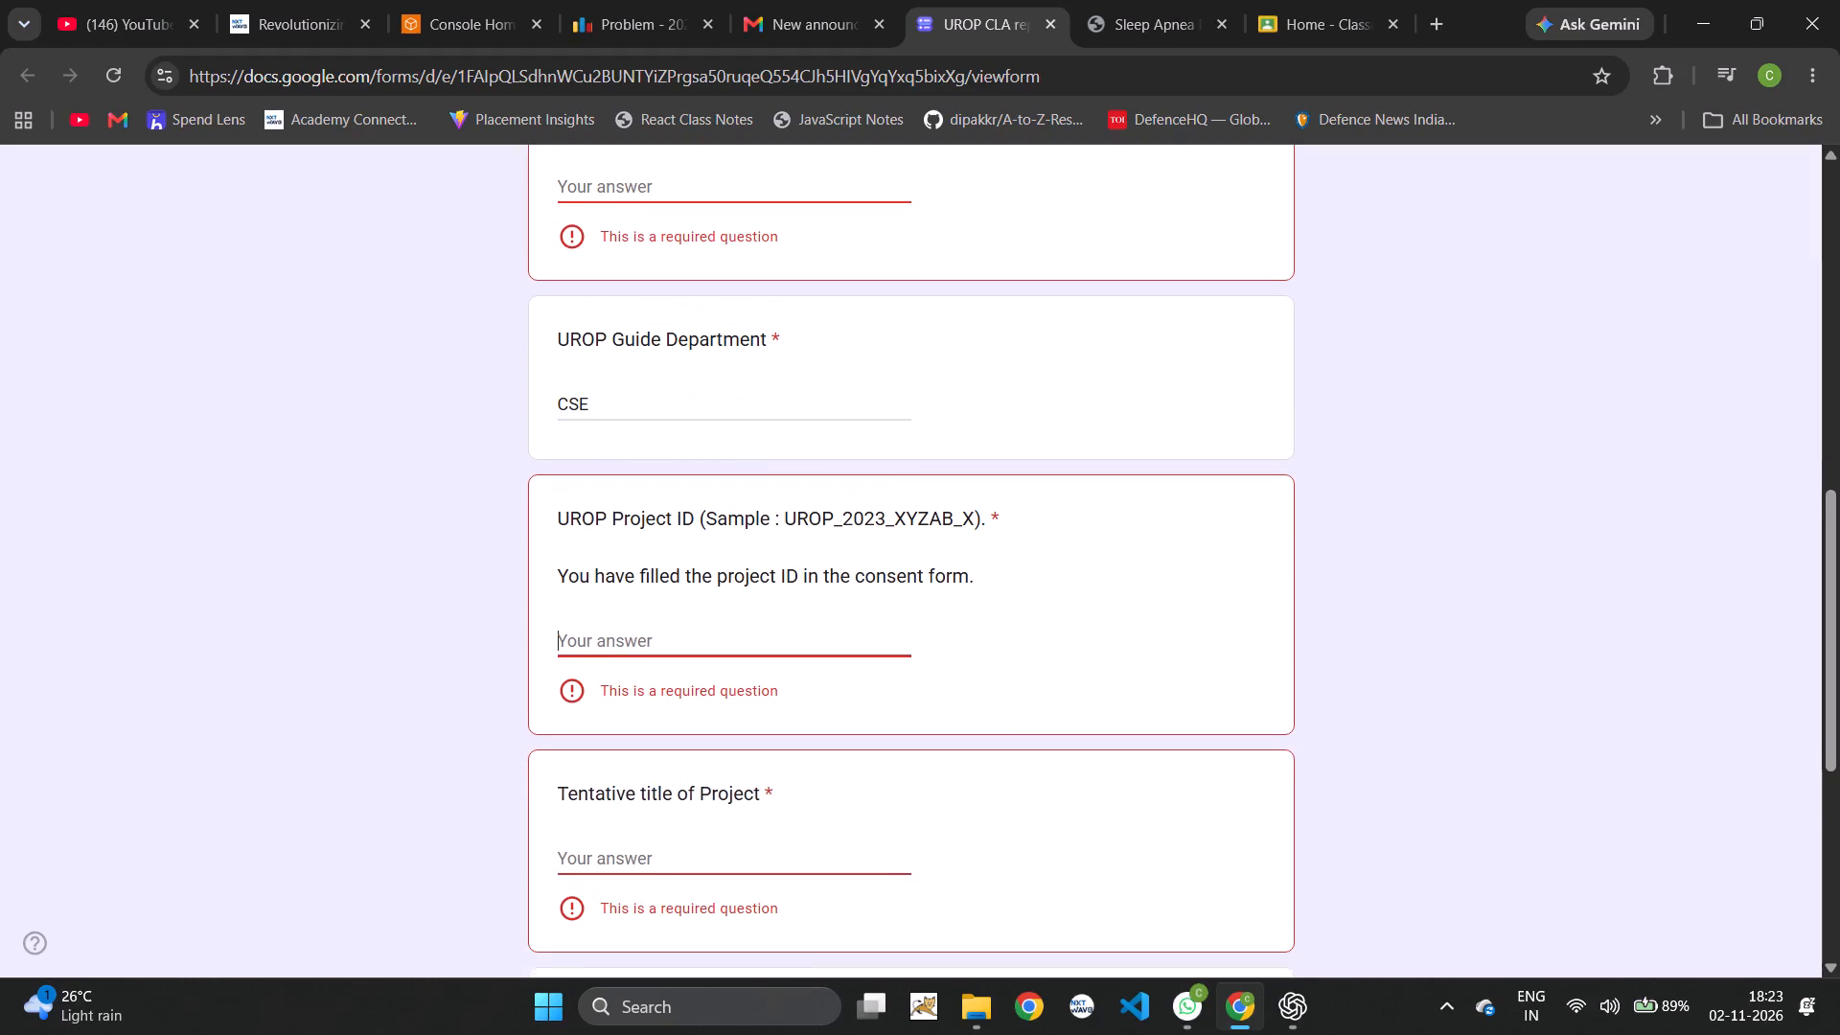
scroll(691, 646, down, 3)
click(659, 494)
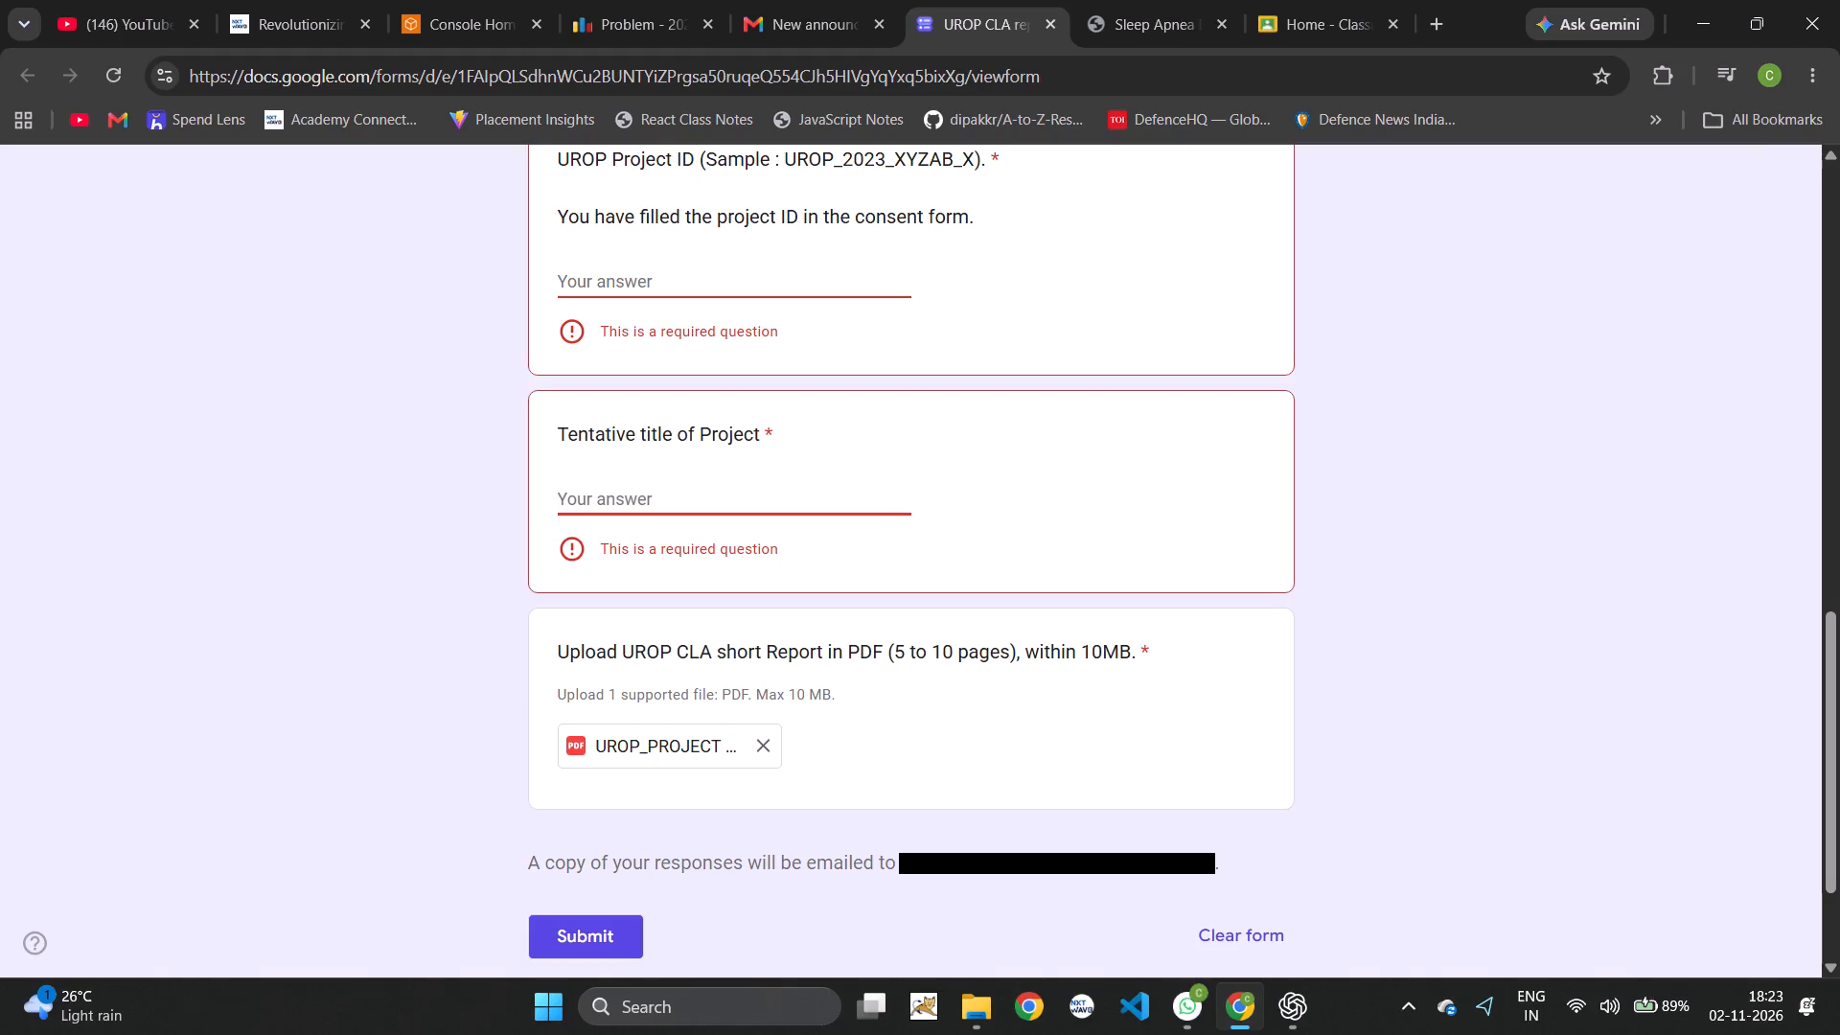
text(Sleep)
key(space)
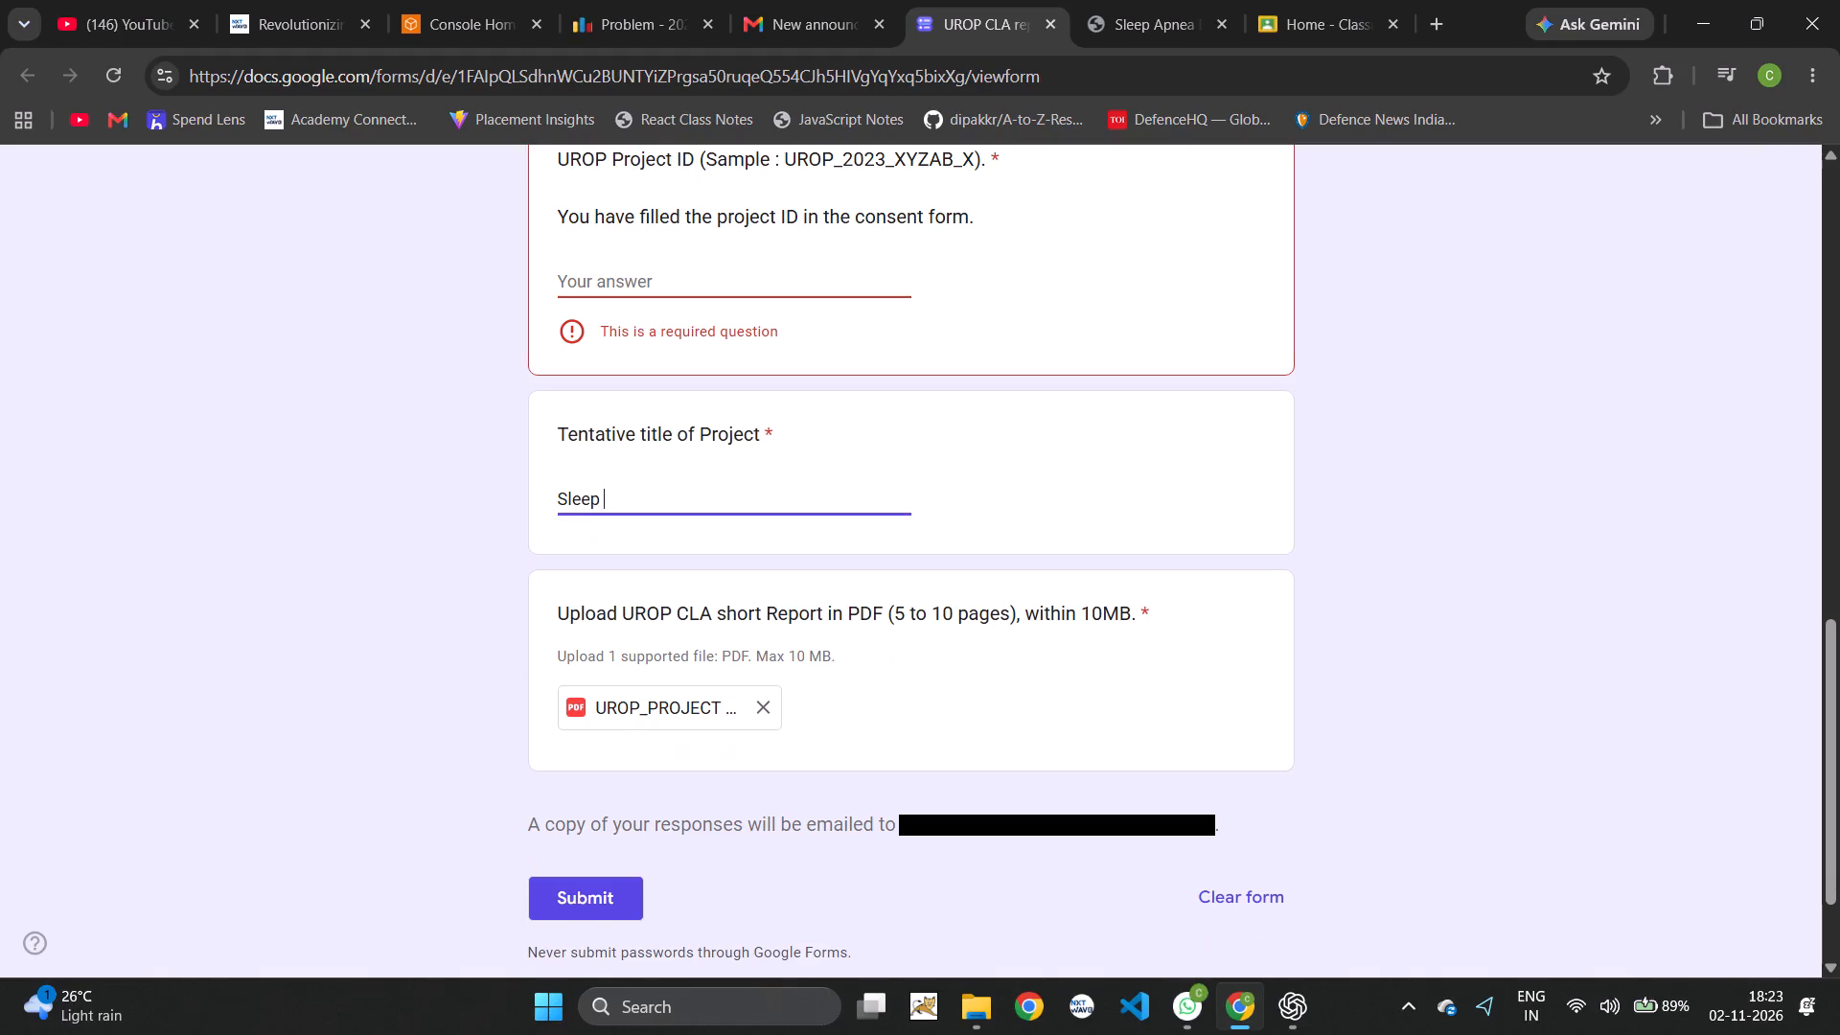
text(dis)
text(order)
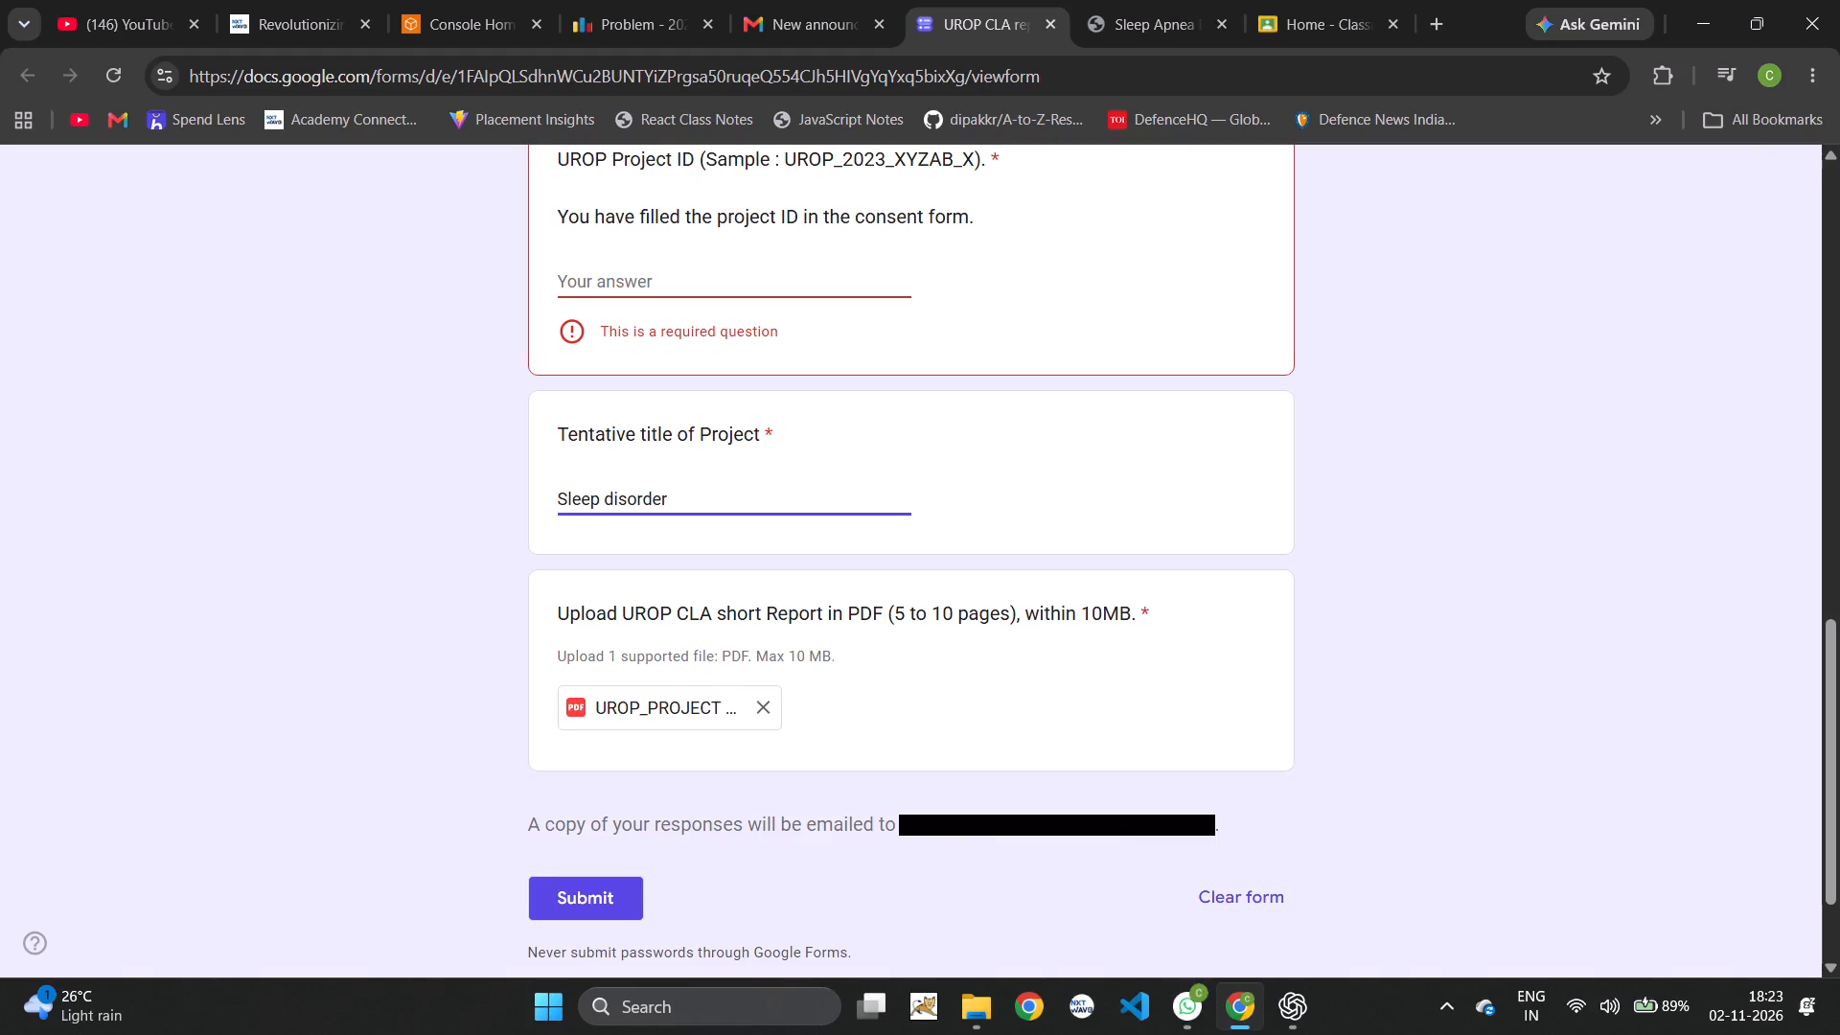
key(space)
text(detection)
key(space)
text(and)
key(space)
text(clas)
text(sification)
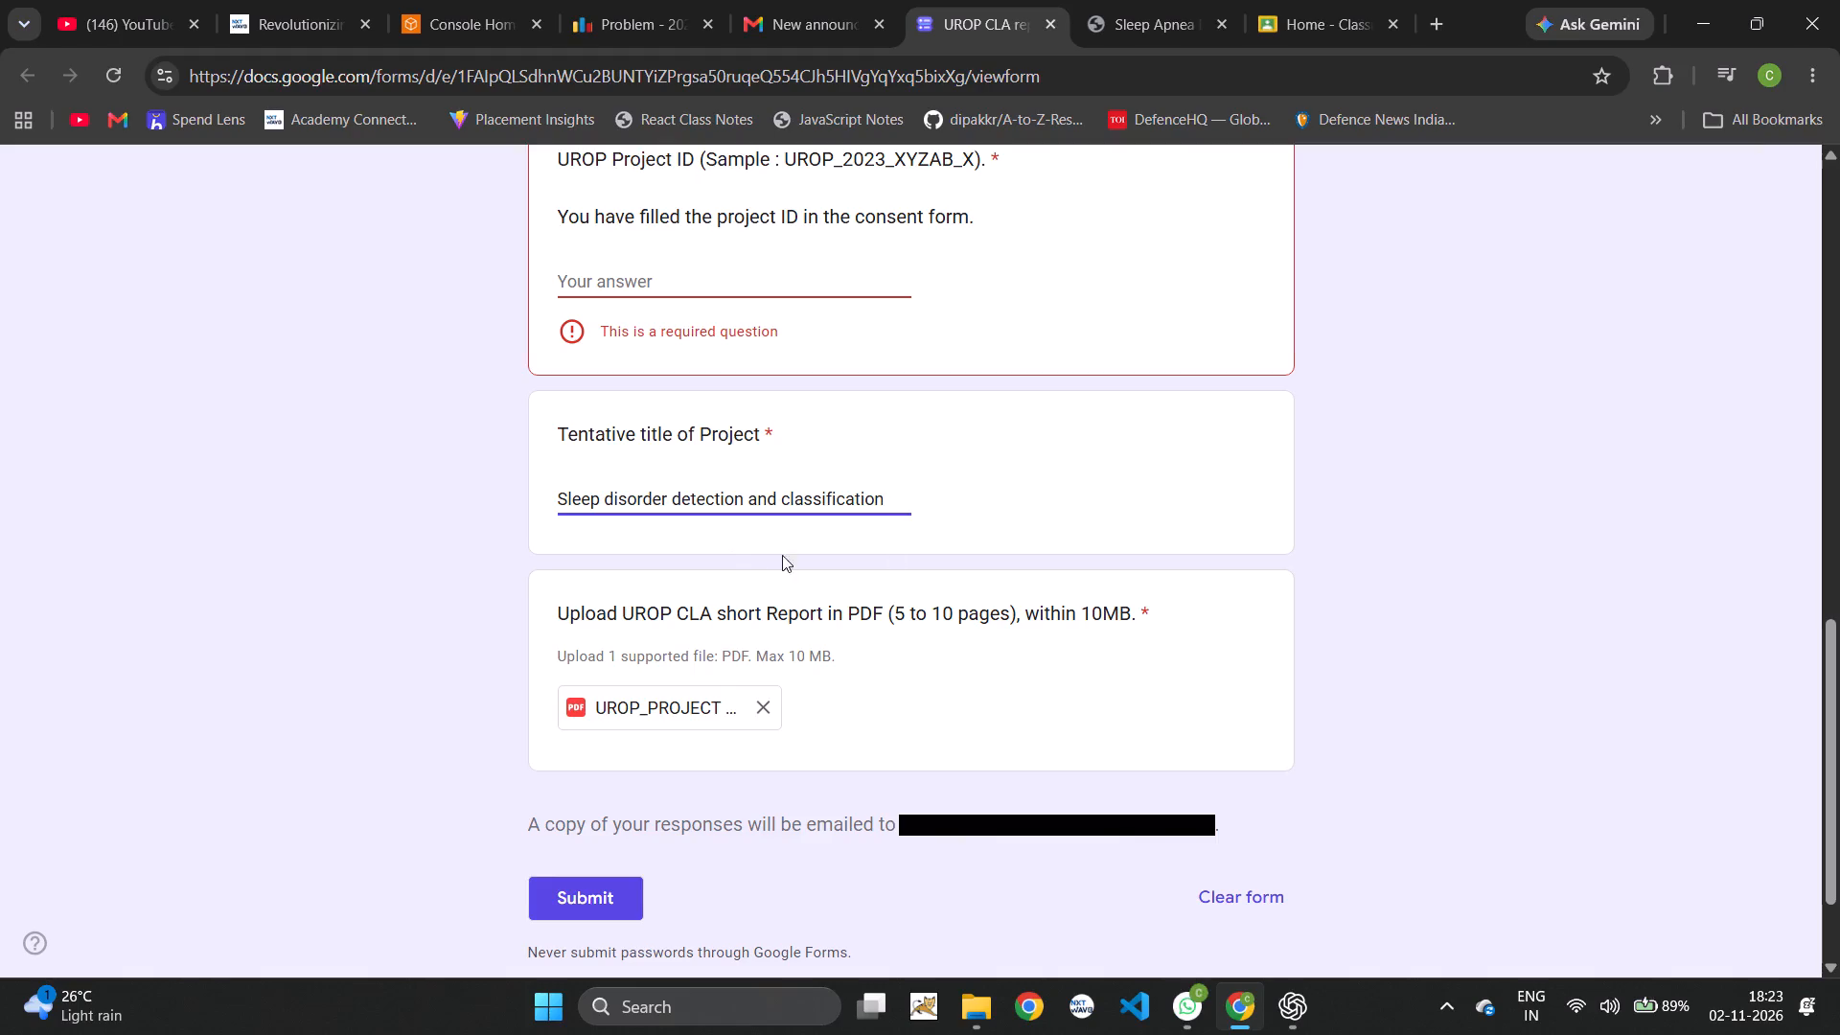
click(1322, 470)
Switch to Google Classroom and open the "2023 - UROP and Career Mentoring" class to look for the mentor's email ID.
scroll(1276, 439, up, 7)
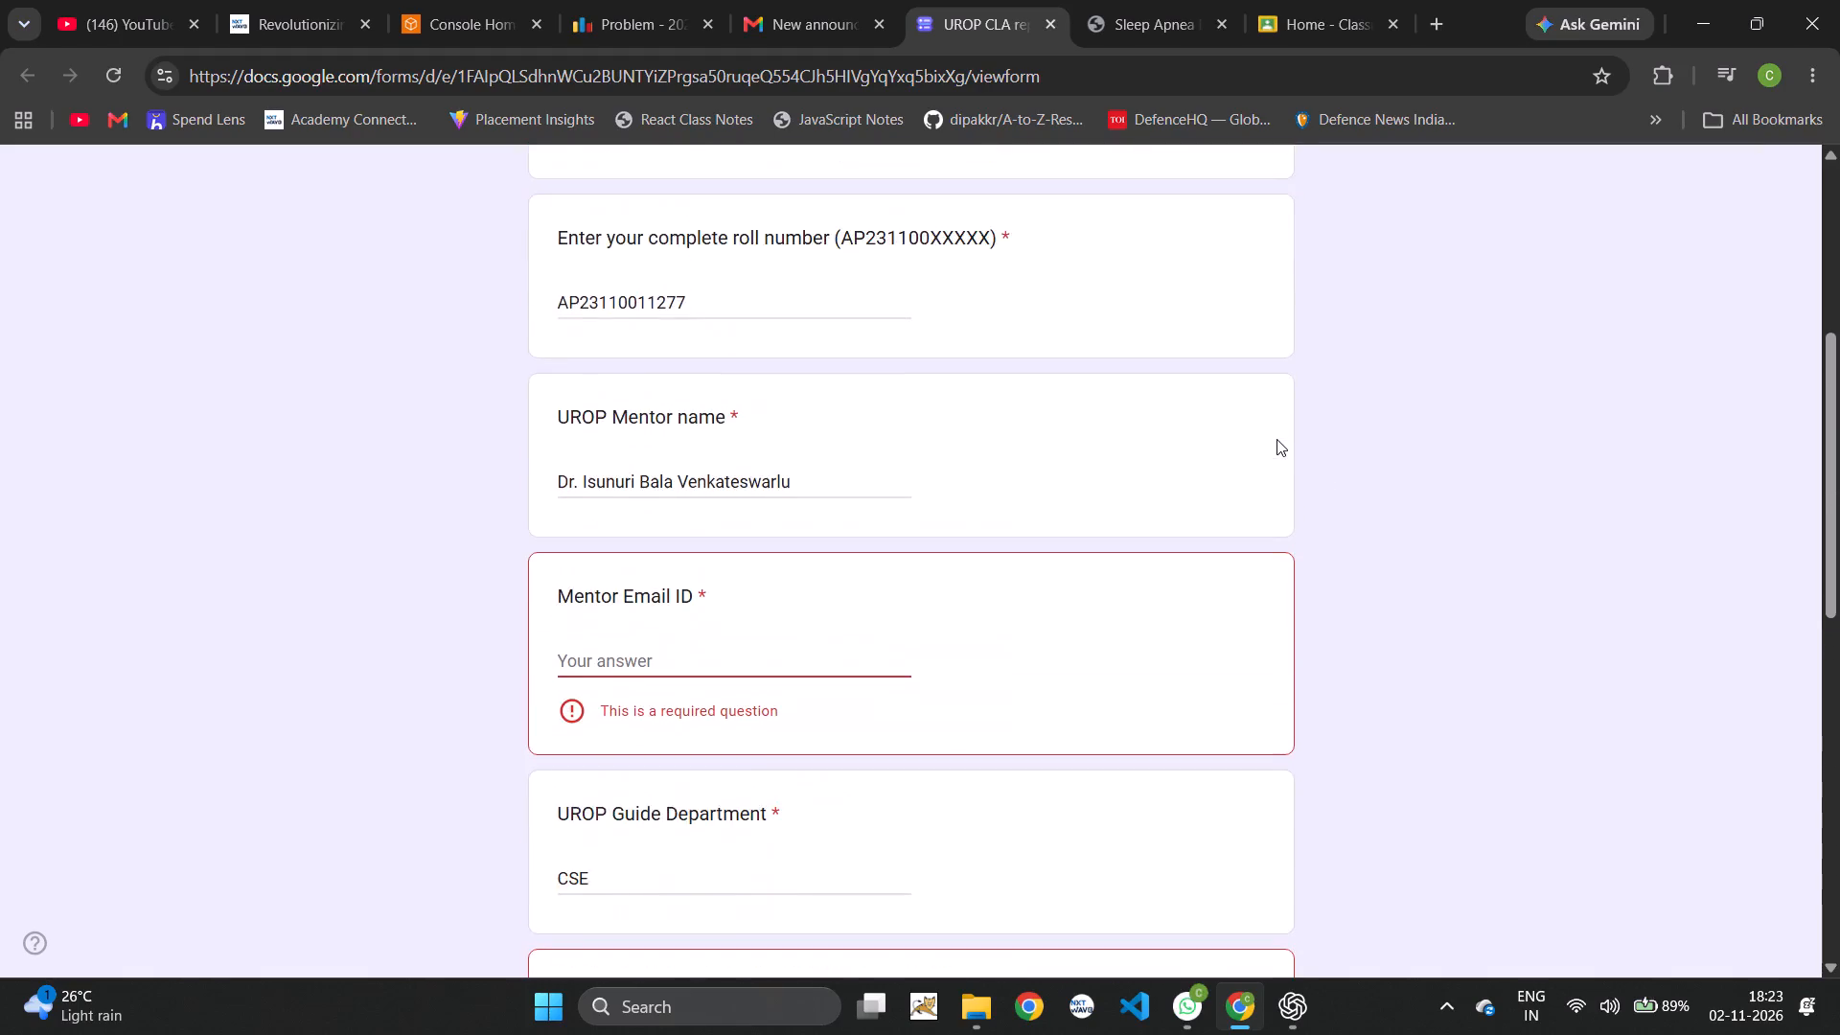
scroll(1276, 439, up, 3)
scroll(1080, 628, down, 4)
click(754, 557)
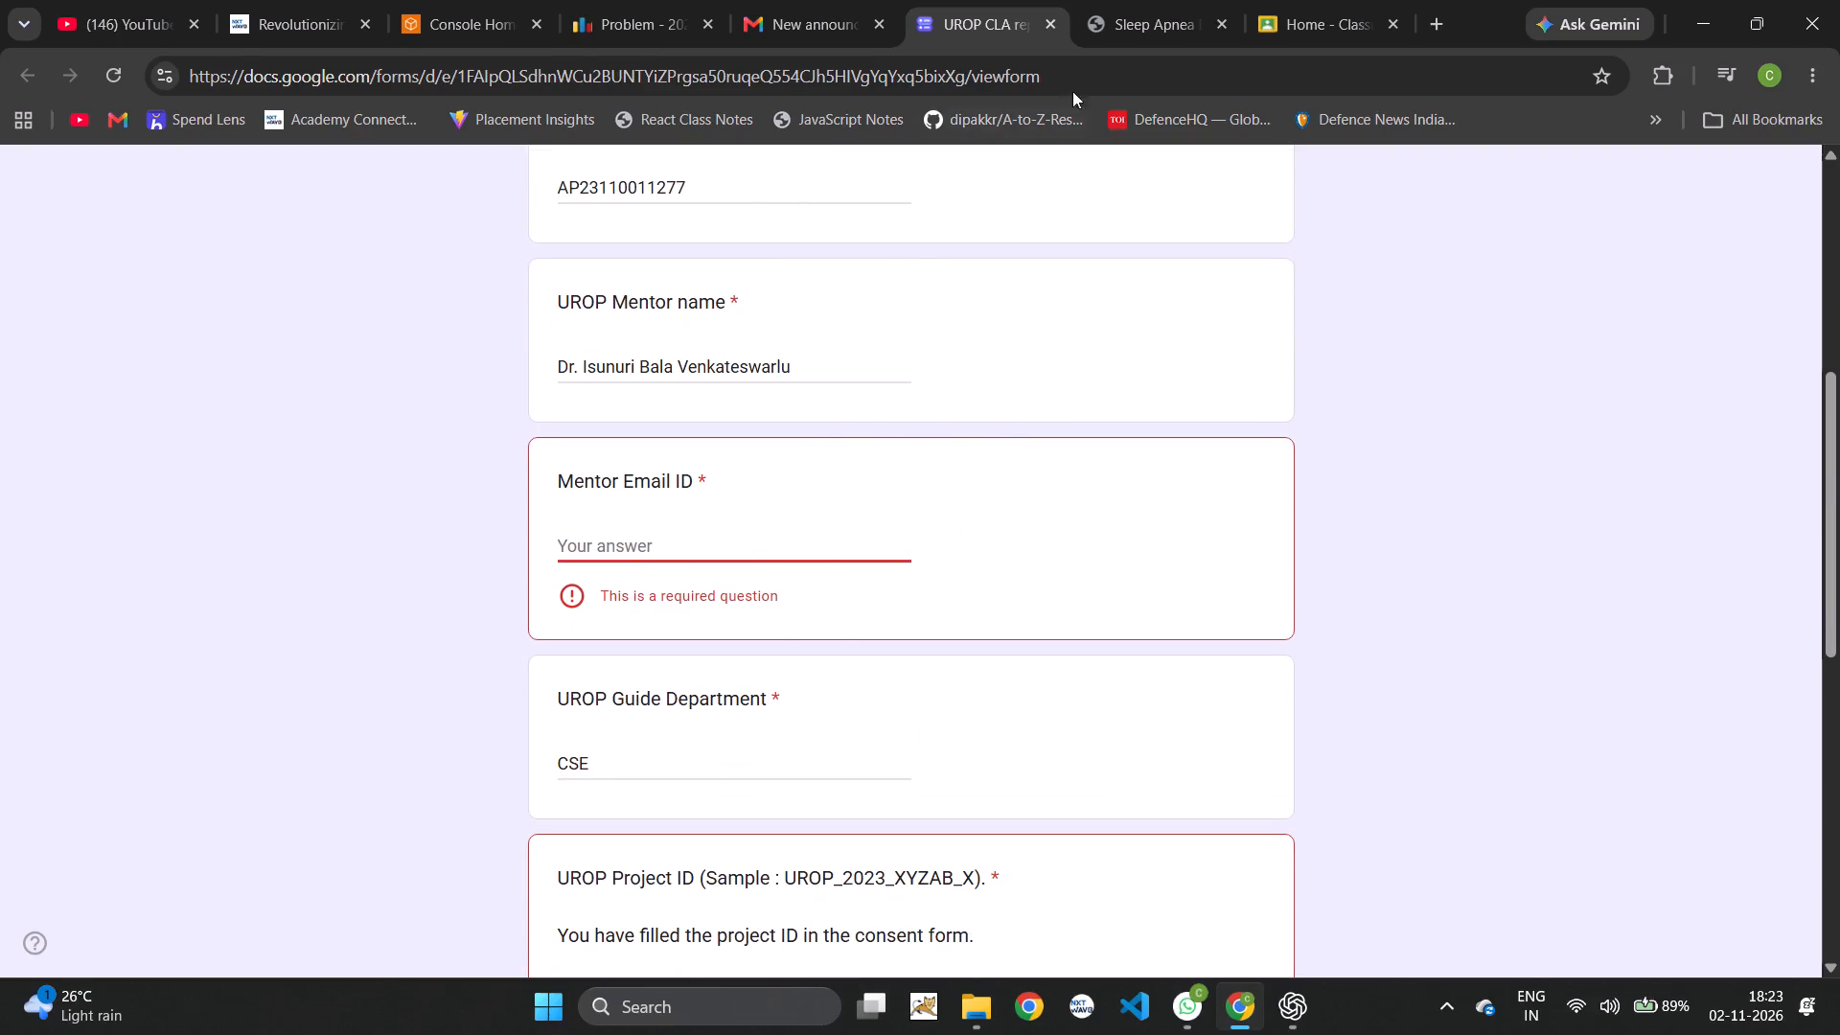
click(1145, 0)
click(1291, 0)
scroll(942, 494, down, 1)
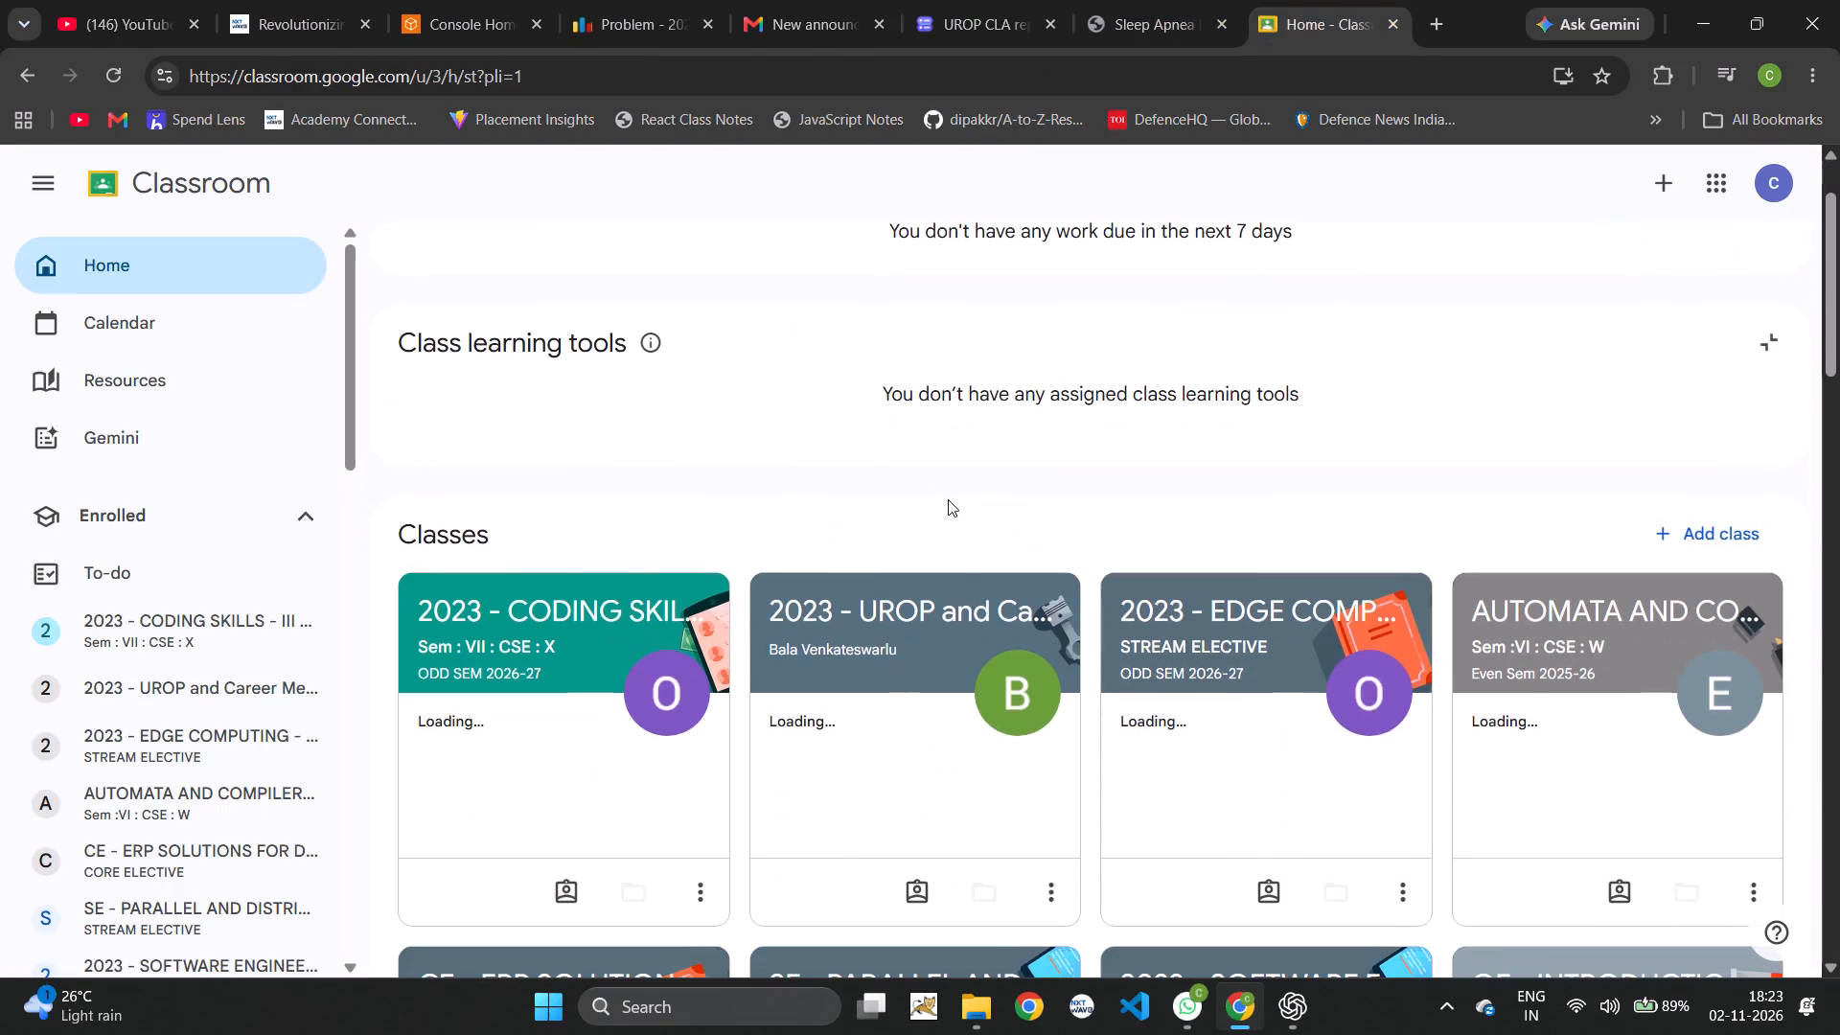
click(951, 571)
click(953, 601)
scroll(928, 512, down, 3)
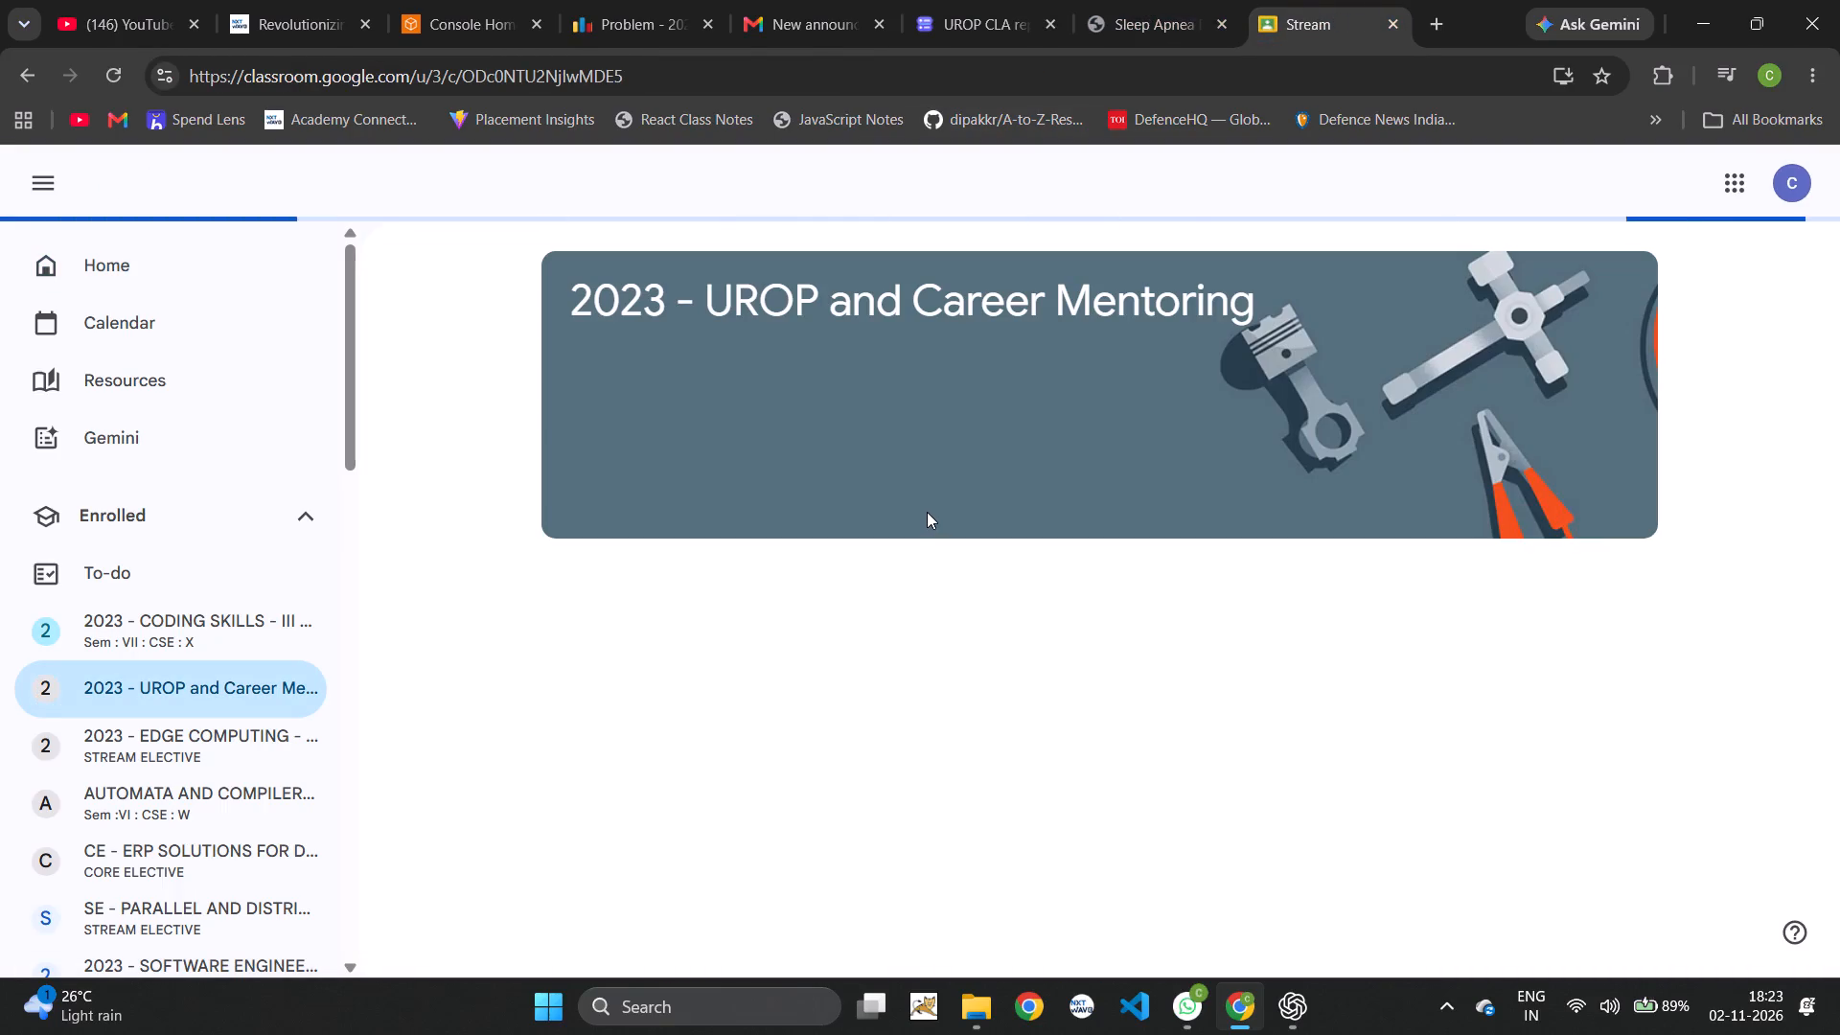
scroll(928, 518, down, 2)
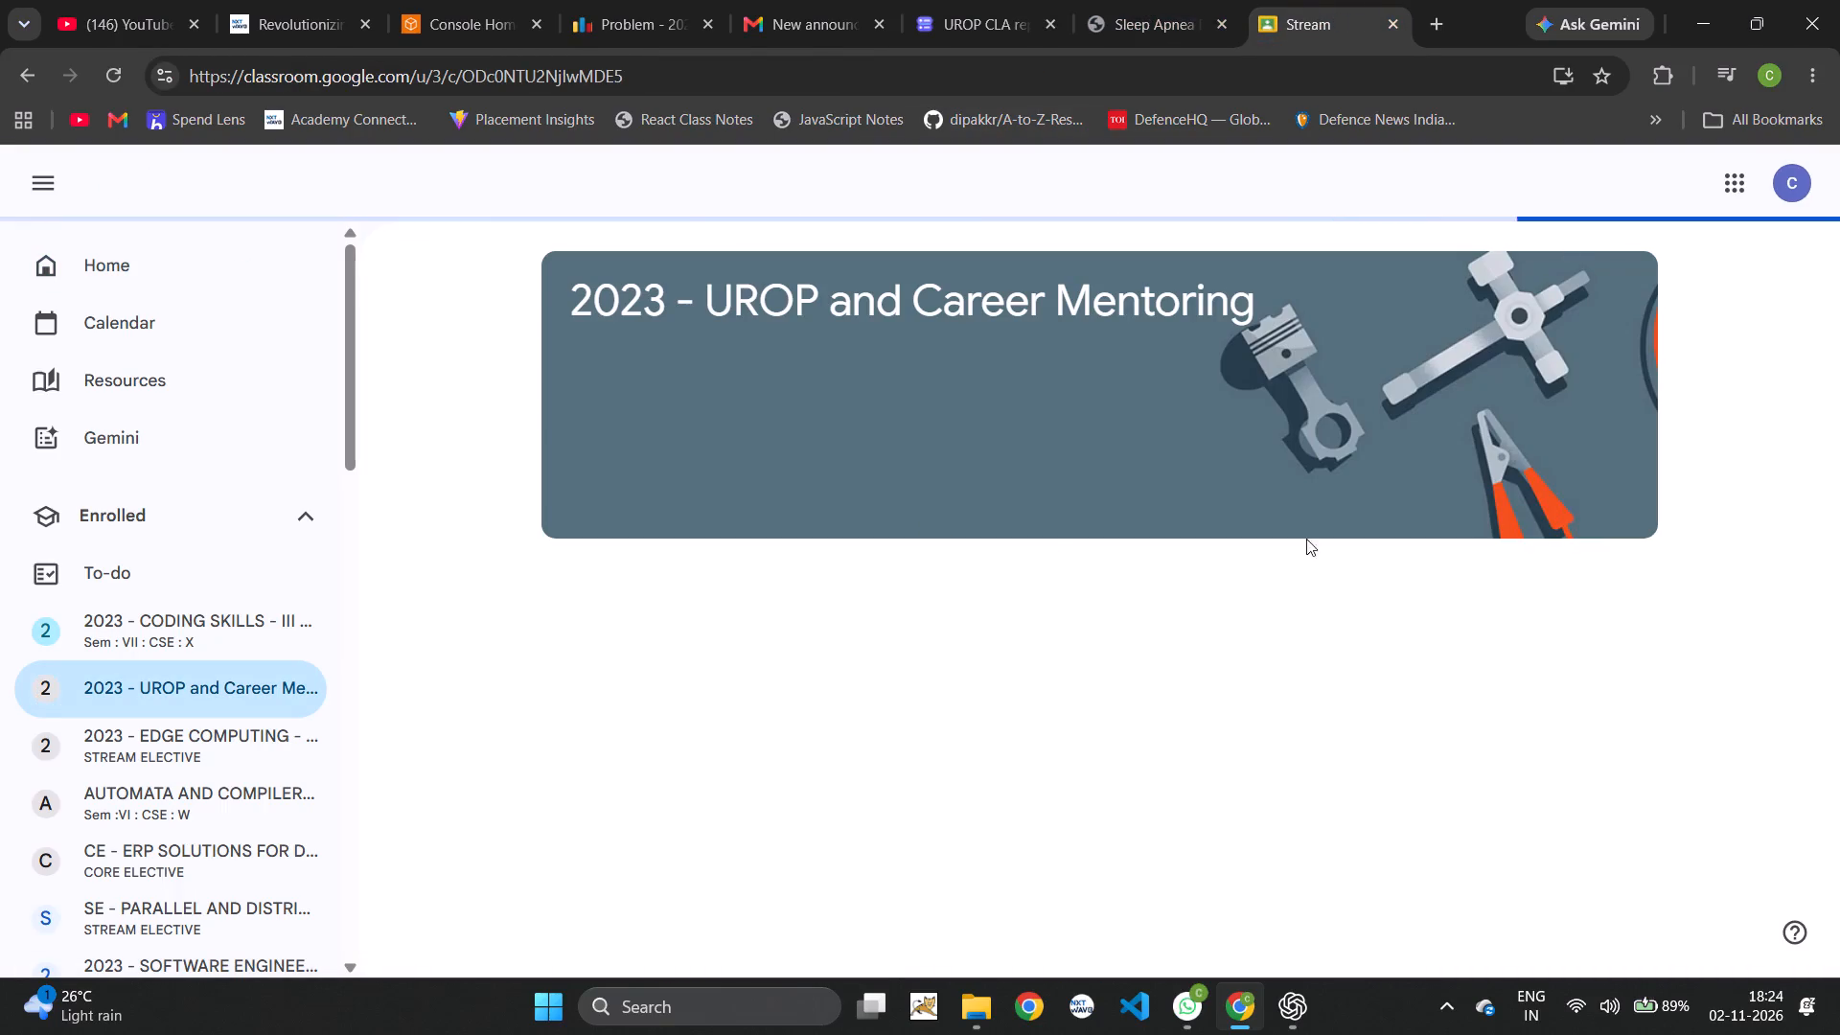
scroll(1301, 539, down, 2)
scroll(1047, 629, down, 3)
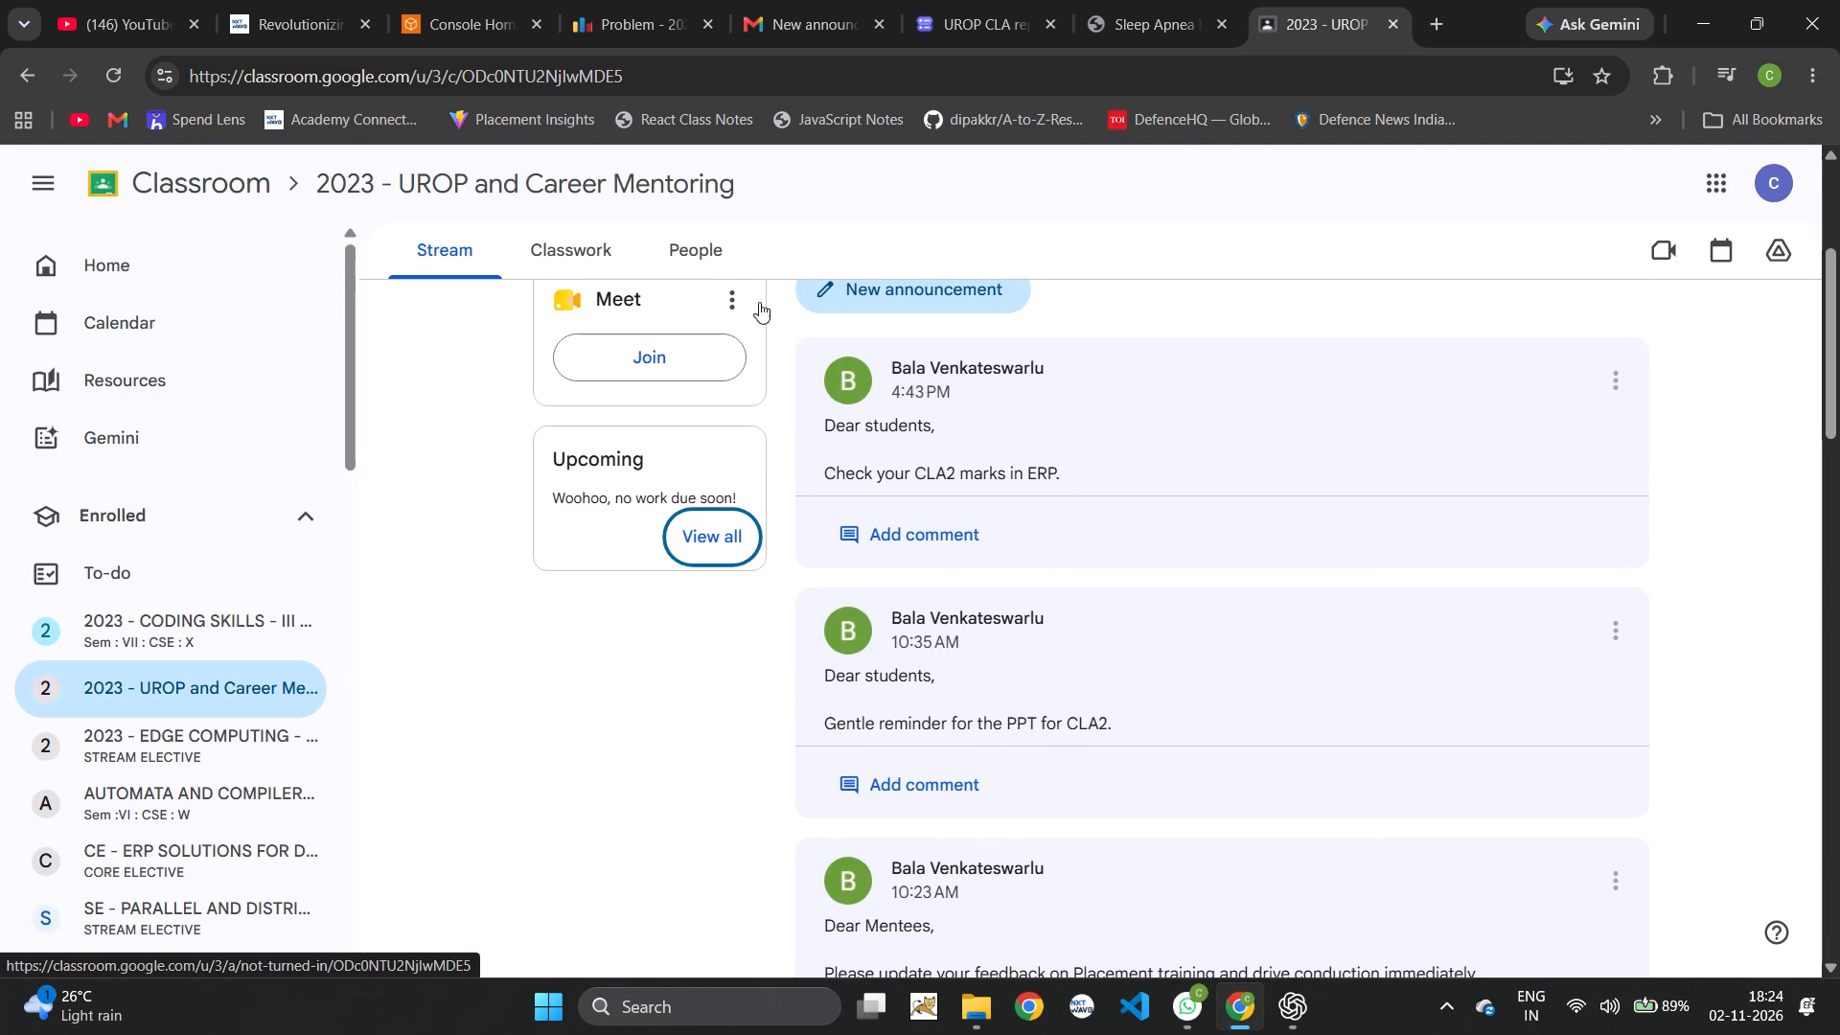
Check the class's People and Classwork pages for the mentor's contact details.
click(733, 246)
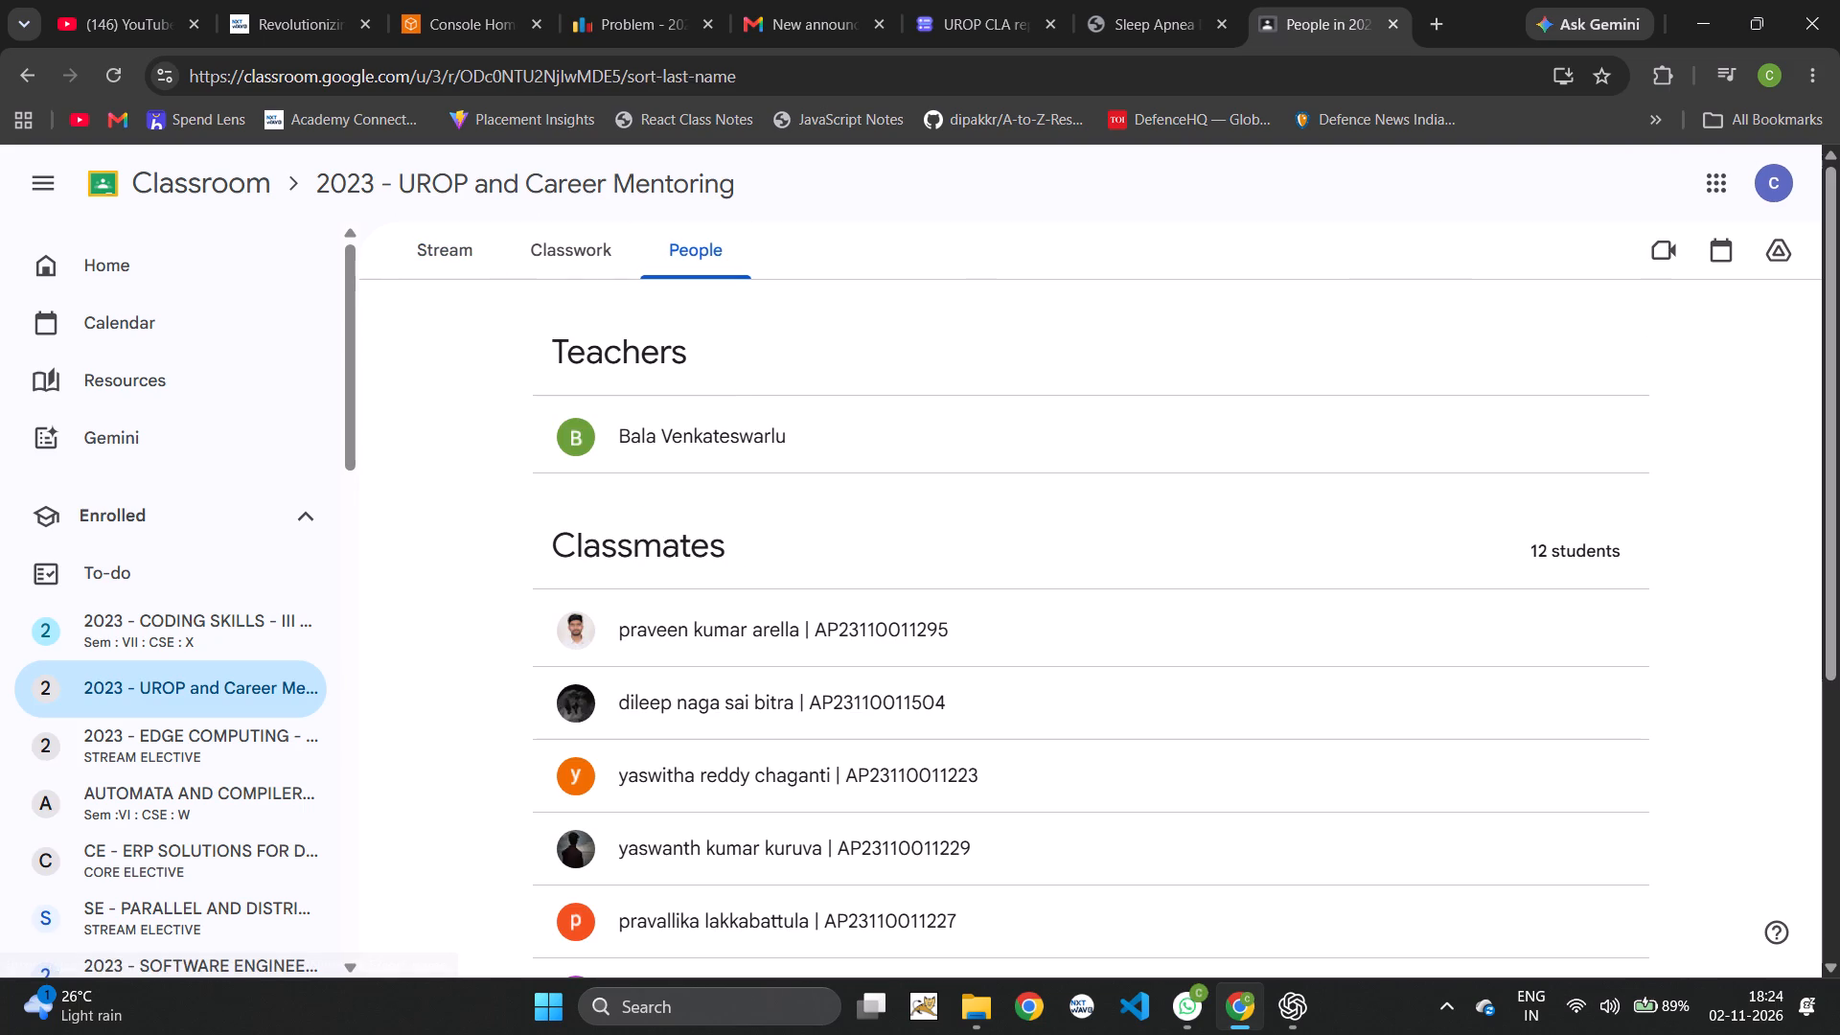
click(729, 443)
scroll(814, 448, down, 2)
scroll(814, 443, up, 3)
click(595, 241)
scroll(785, 333, down, 3)
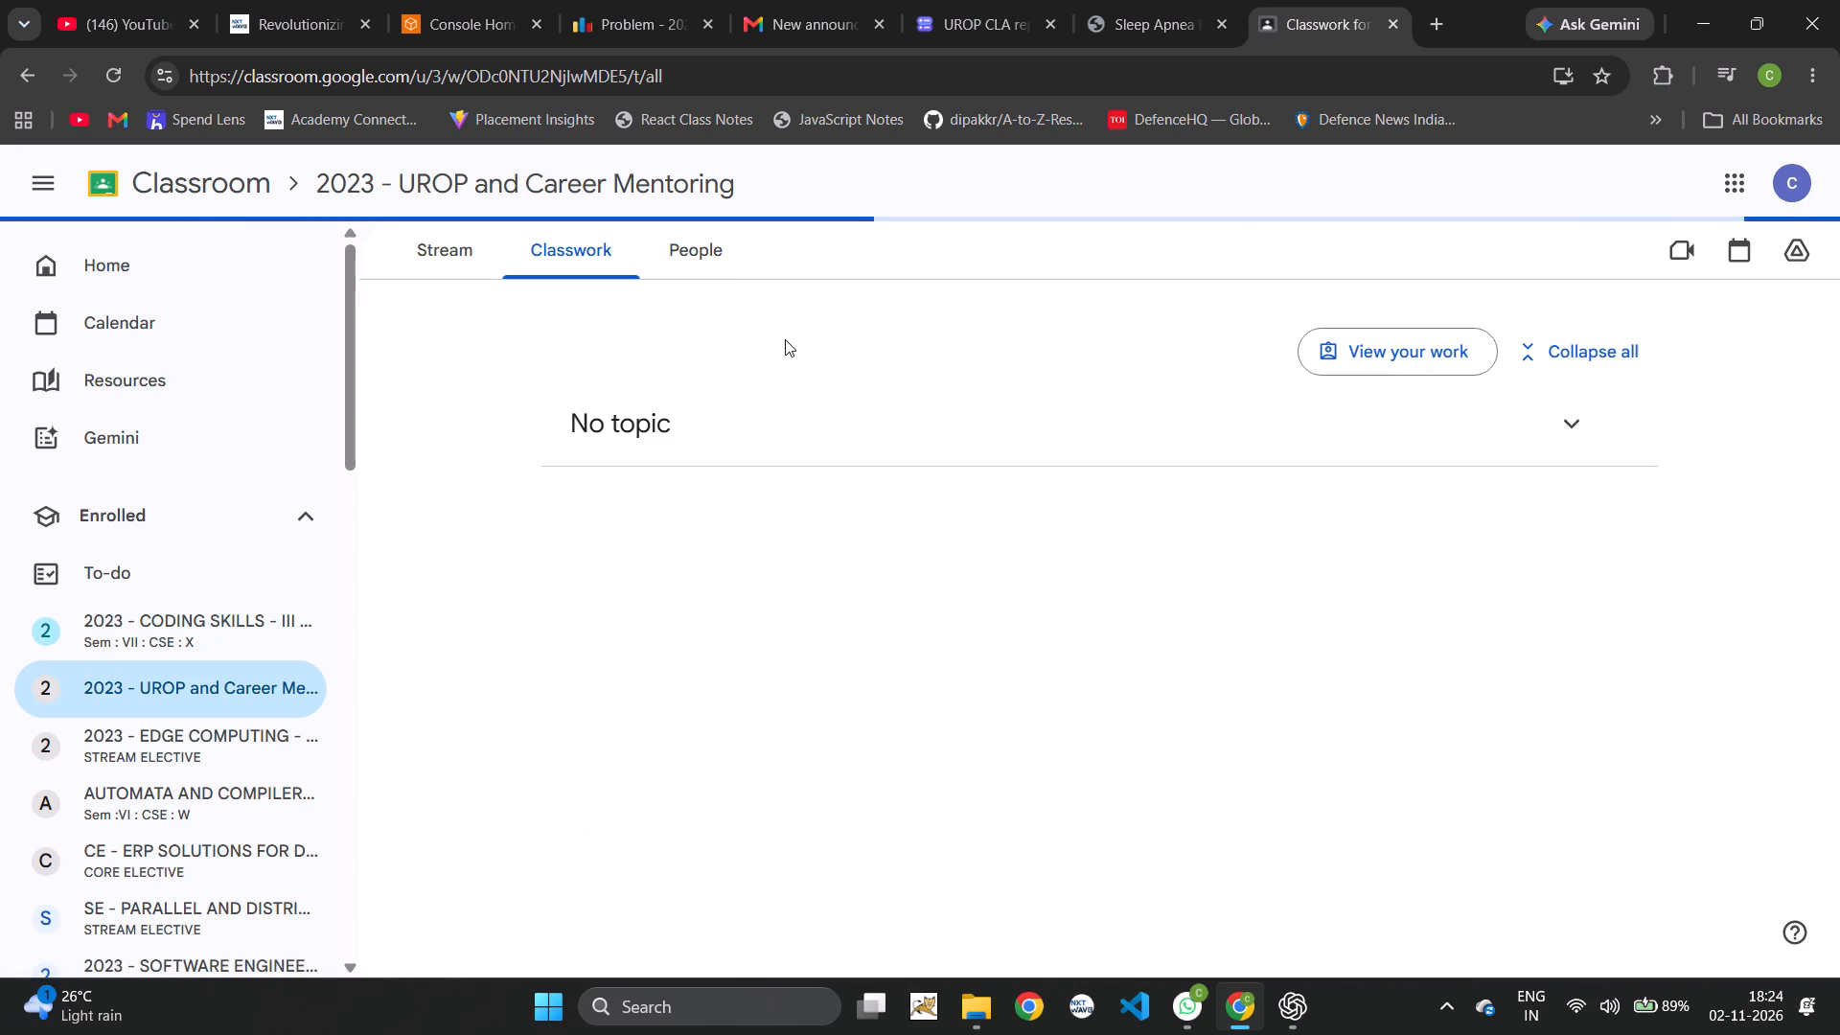
click(459, 249)
click(520, 246)
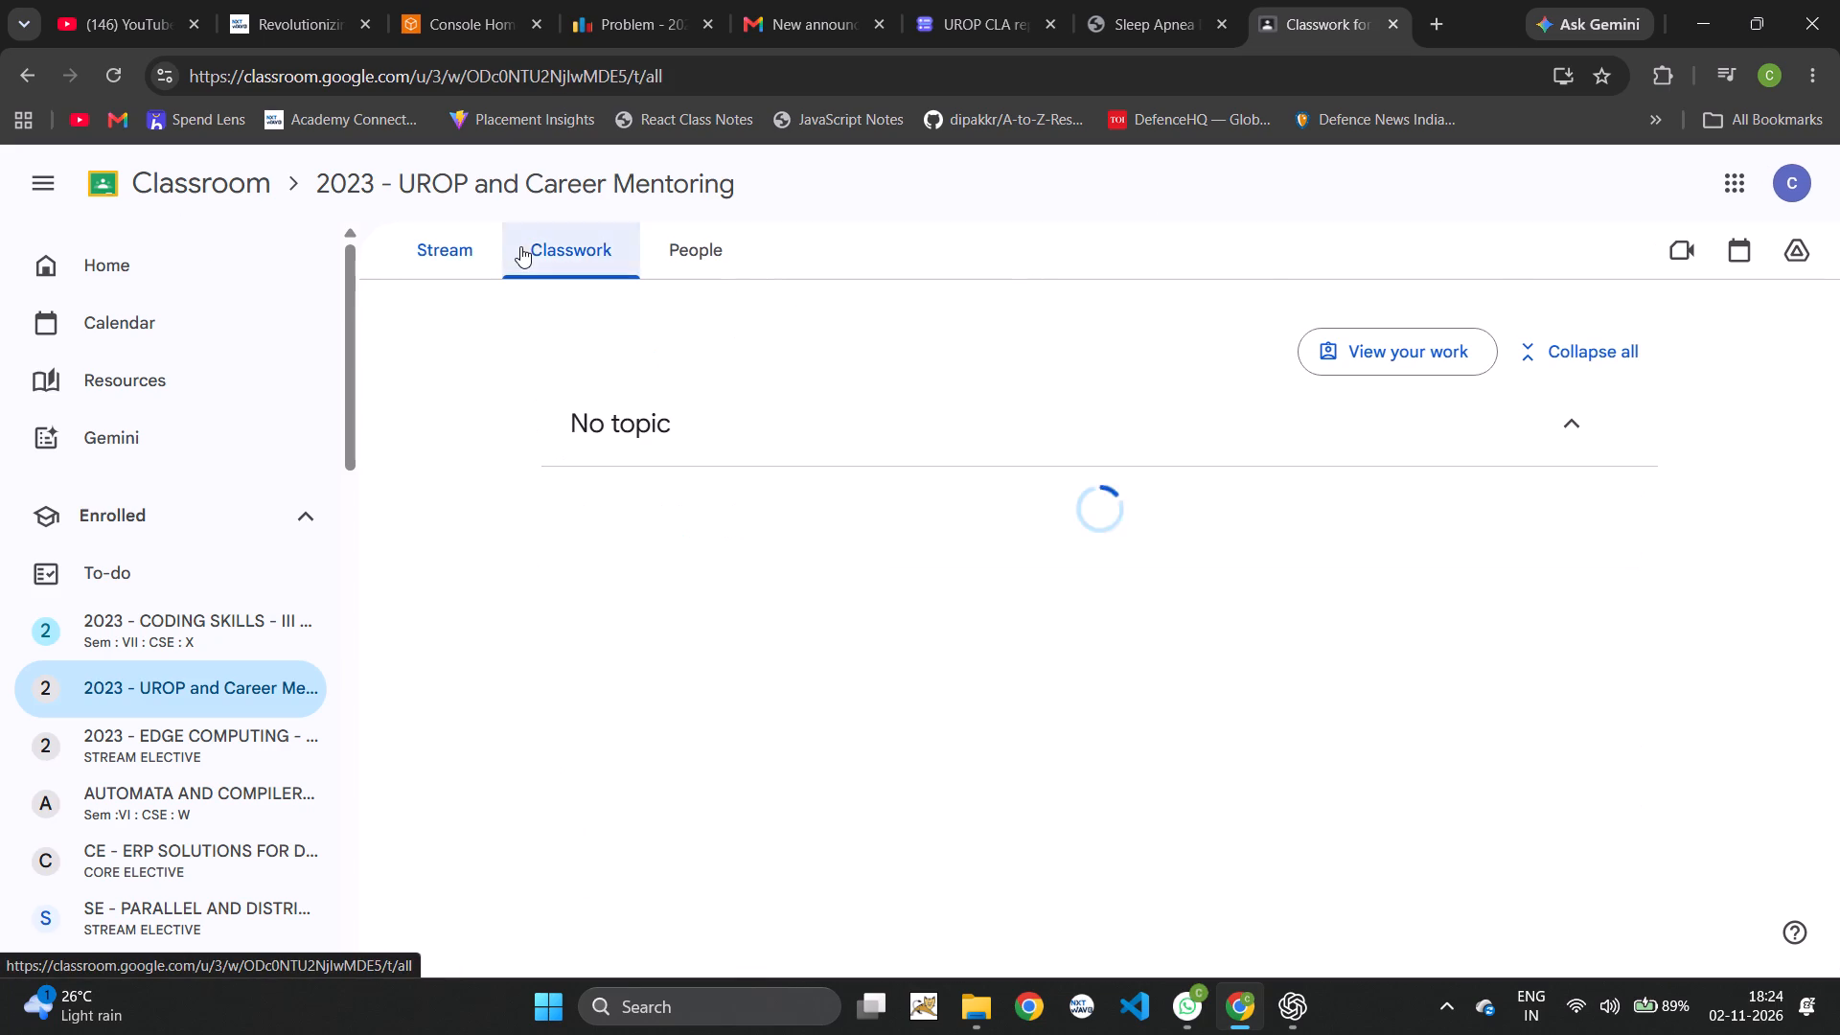
Look through the mentor's announcements in the class Stream for the mentor's email ID.
click(470, 256)
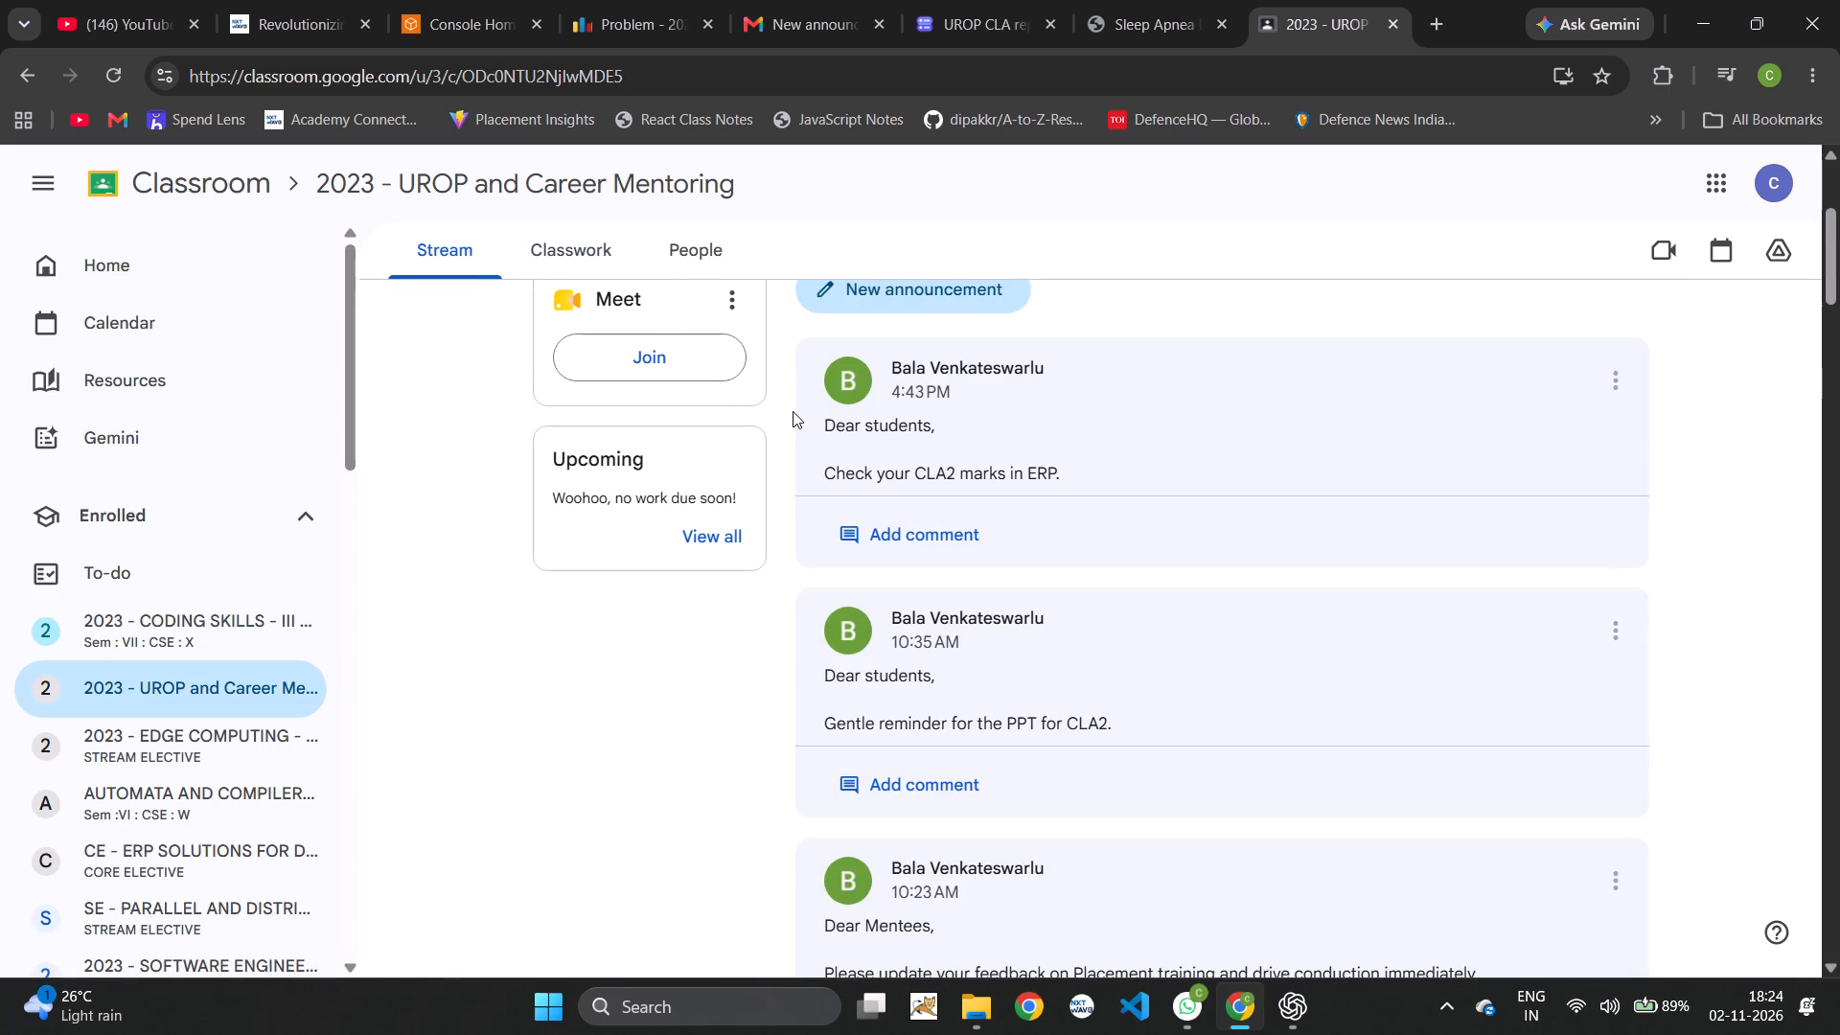
scroll(792, 411, down, 1)
scroll(878, 385, up, 2)
click(936, 479)
click(936, 502)
scroll(929, 494, down, 3)
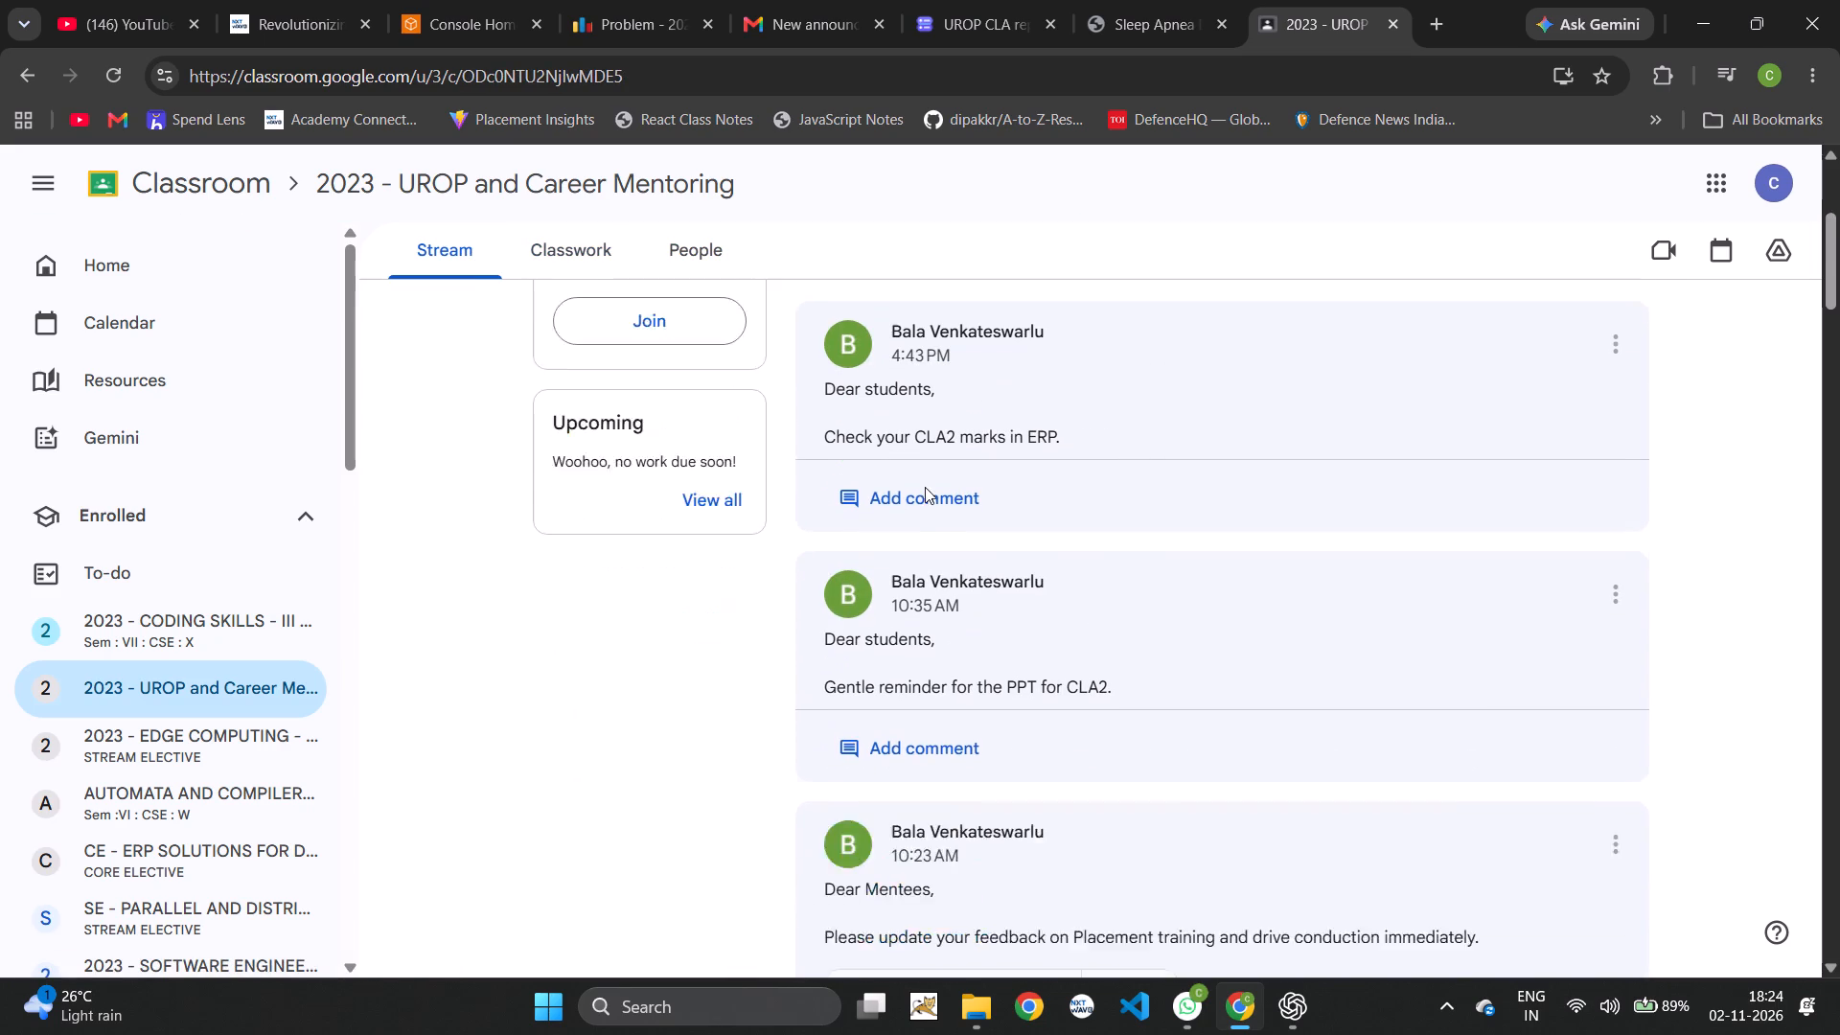
scroll(924, 481, down, 6)
scroll(924, 481, up, 3)
scroll(924, 481, down, 9)
scroll(928, 471, up, 5)
scroll(928, 471, down, 1)
scroll(928, 471, up, 1)
scroll(928, 472, down, 7)
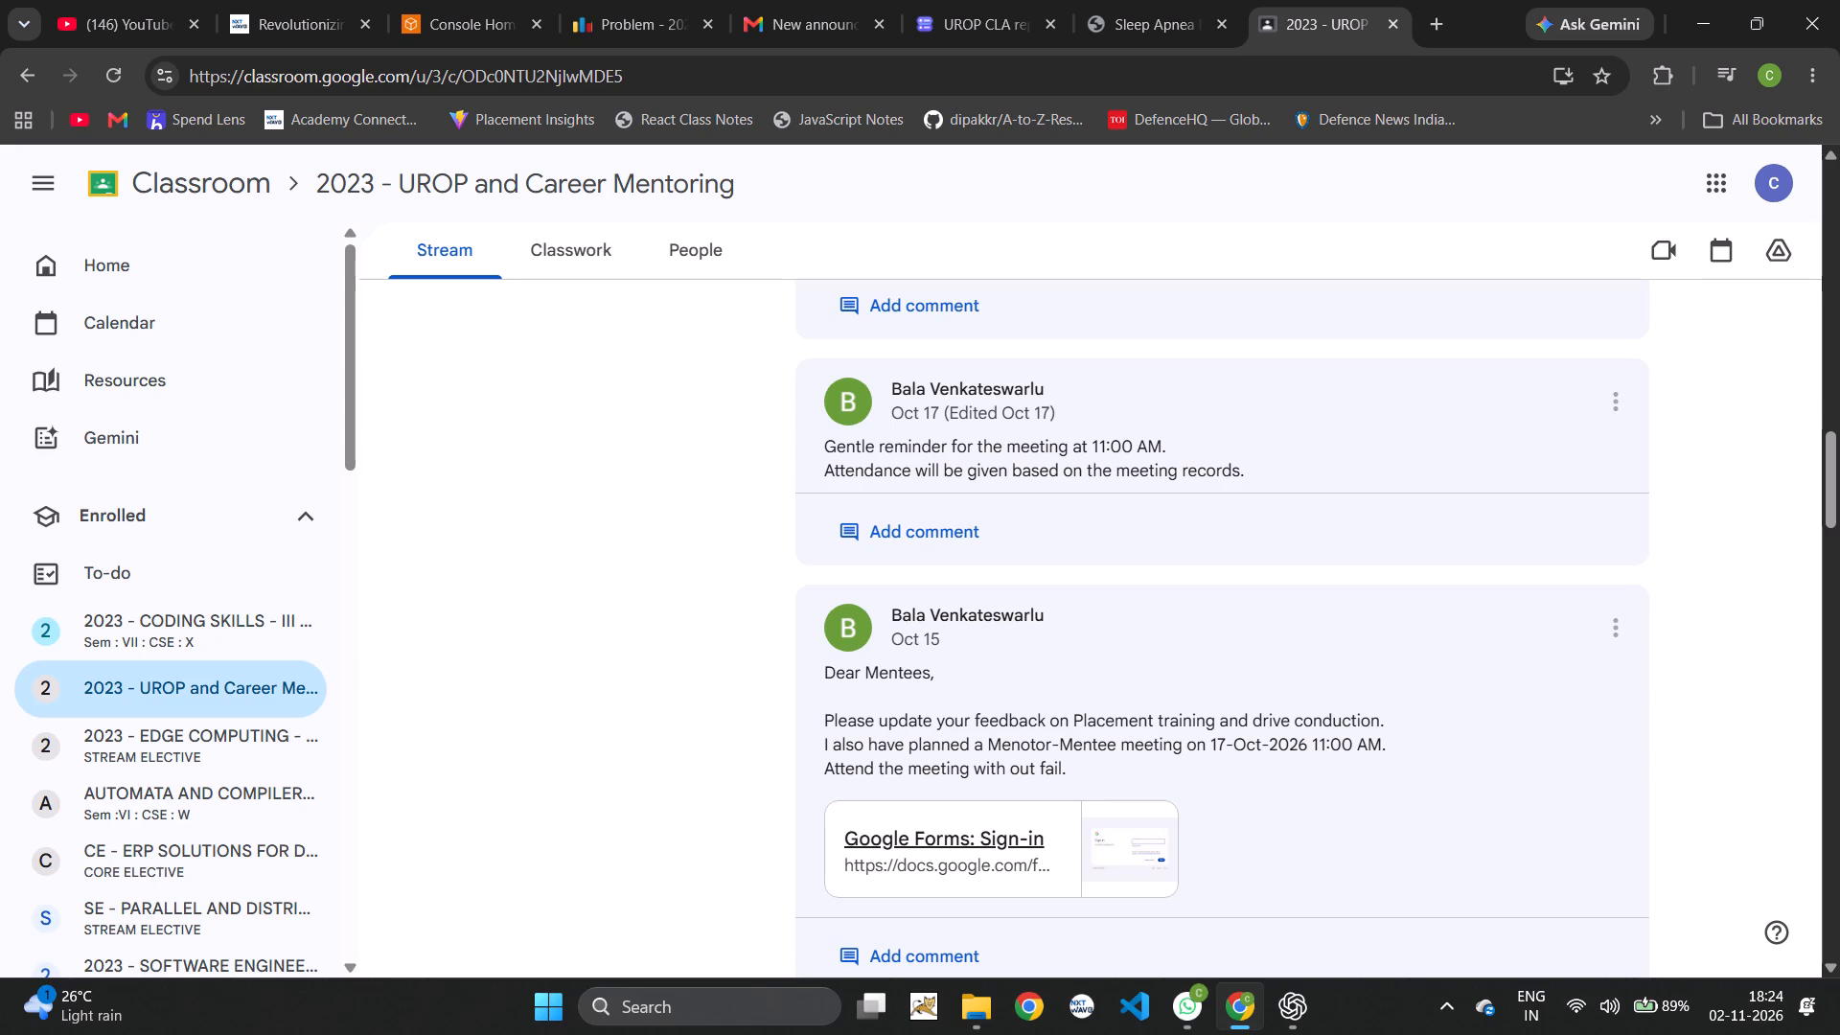
click(938, 639)
click(884, 636)
click(849, 636)
Recheck the teacher and classmate entries on the People page for an email ID, and return to the class Stream.
click(686, 226)
click(770, 457)
triple_click(770, 438)
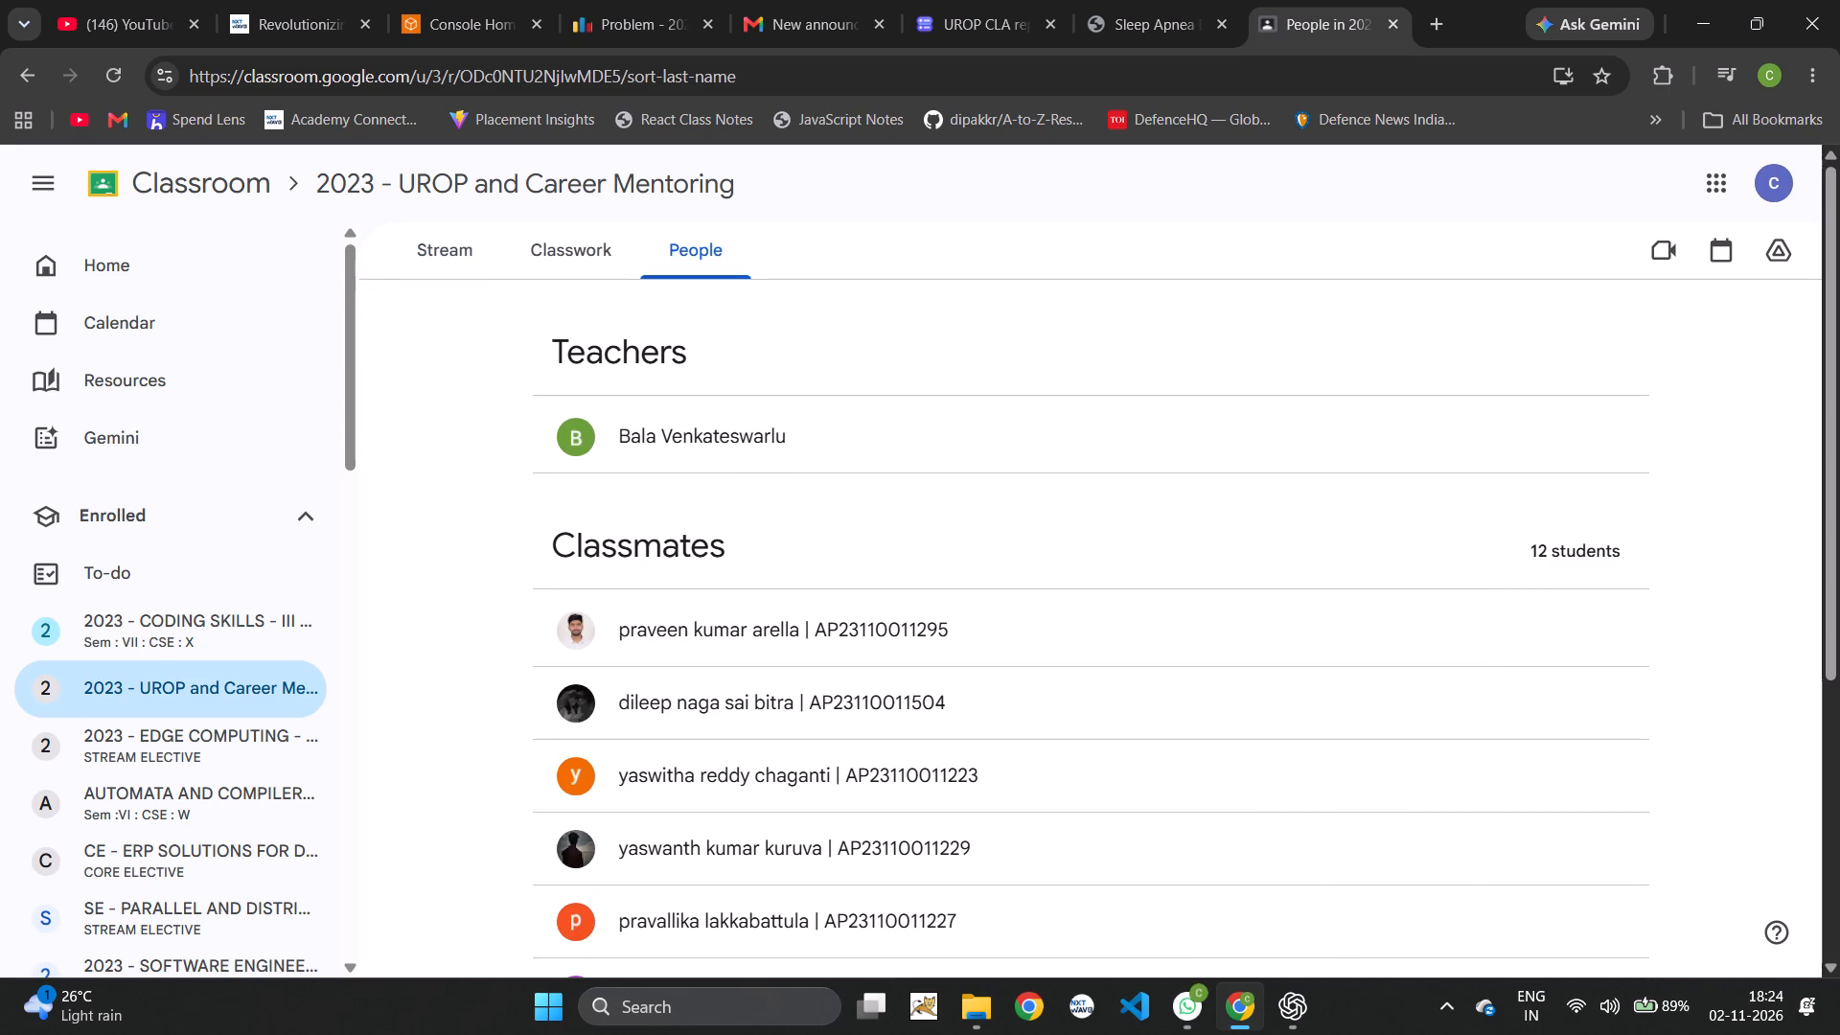
click(640, 429)
scroll(638, 429, down, 4)
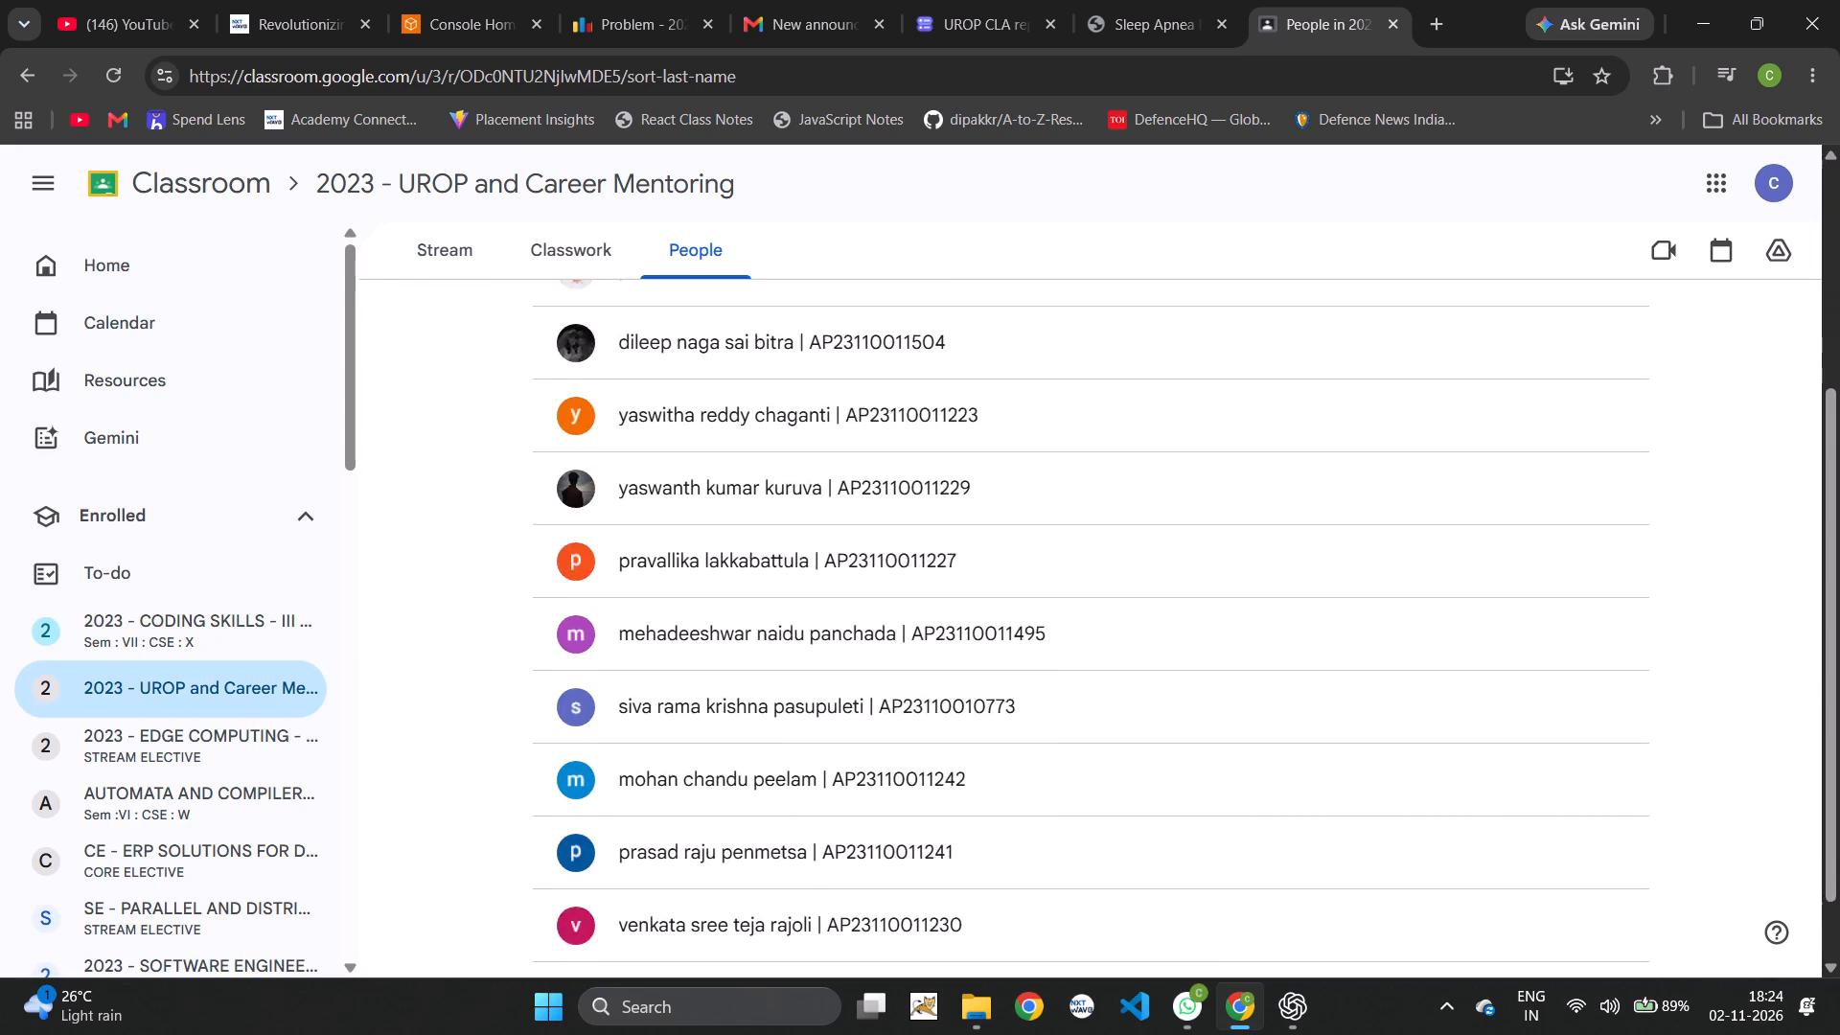
scroll(638, 428, down, 4)
scroll(638, 425, up, 5)
click(677, 609)
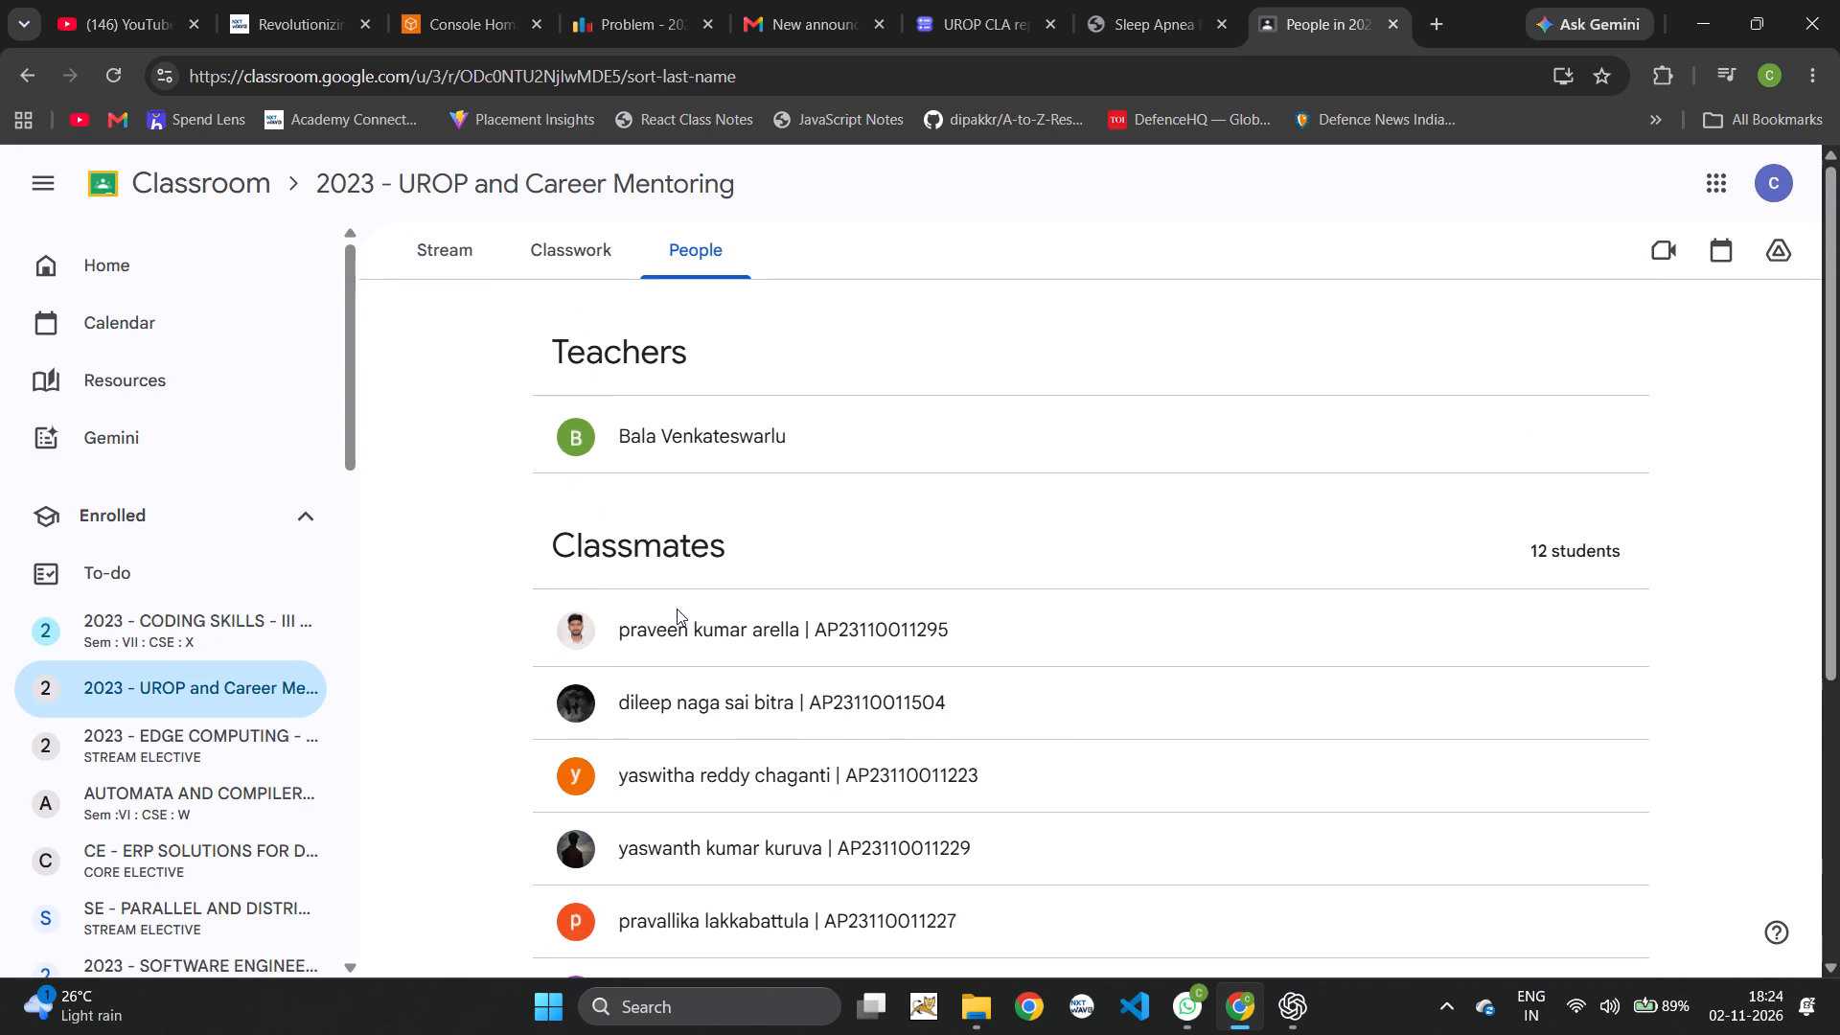
click(684, 633)
scroll(719, 482, down, 9)
scroll(716, 494, up, 9)
click(623, 259)
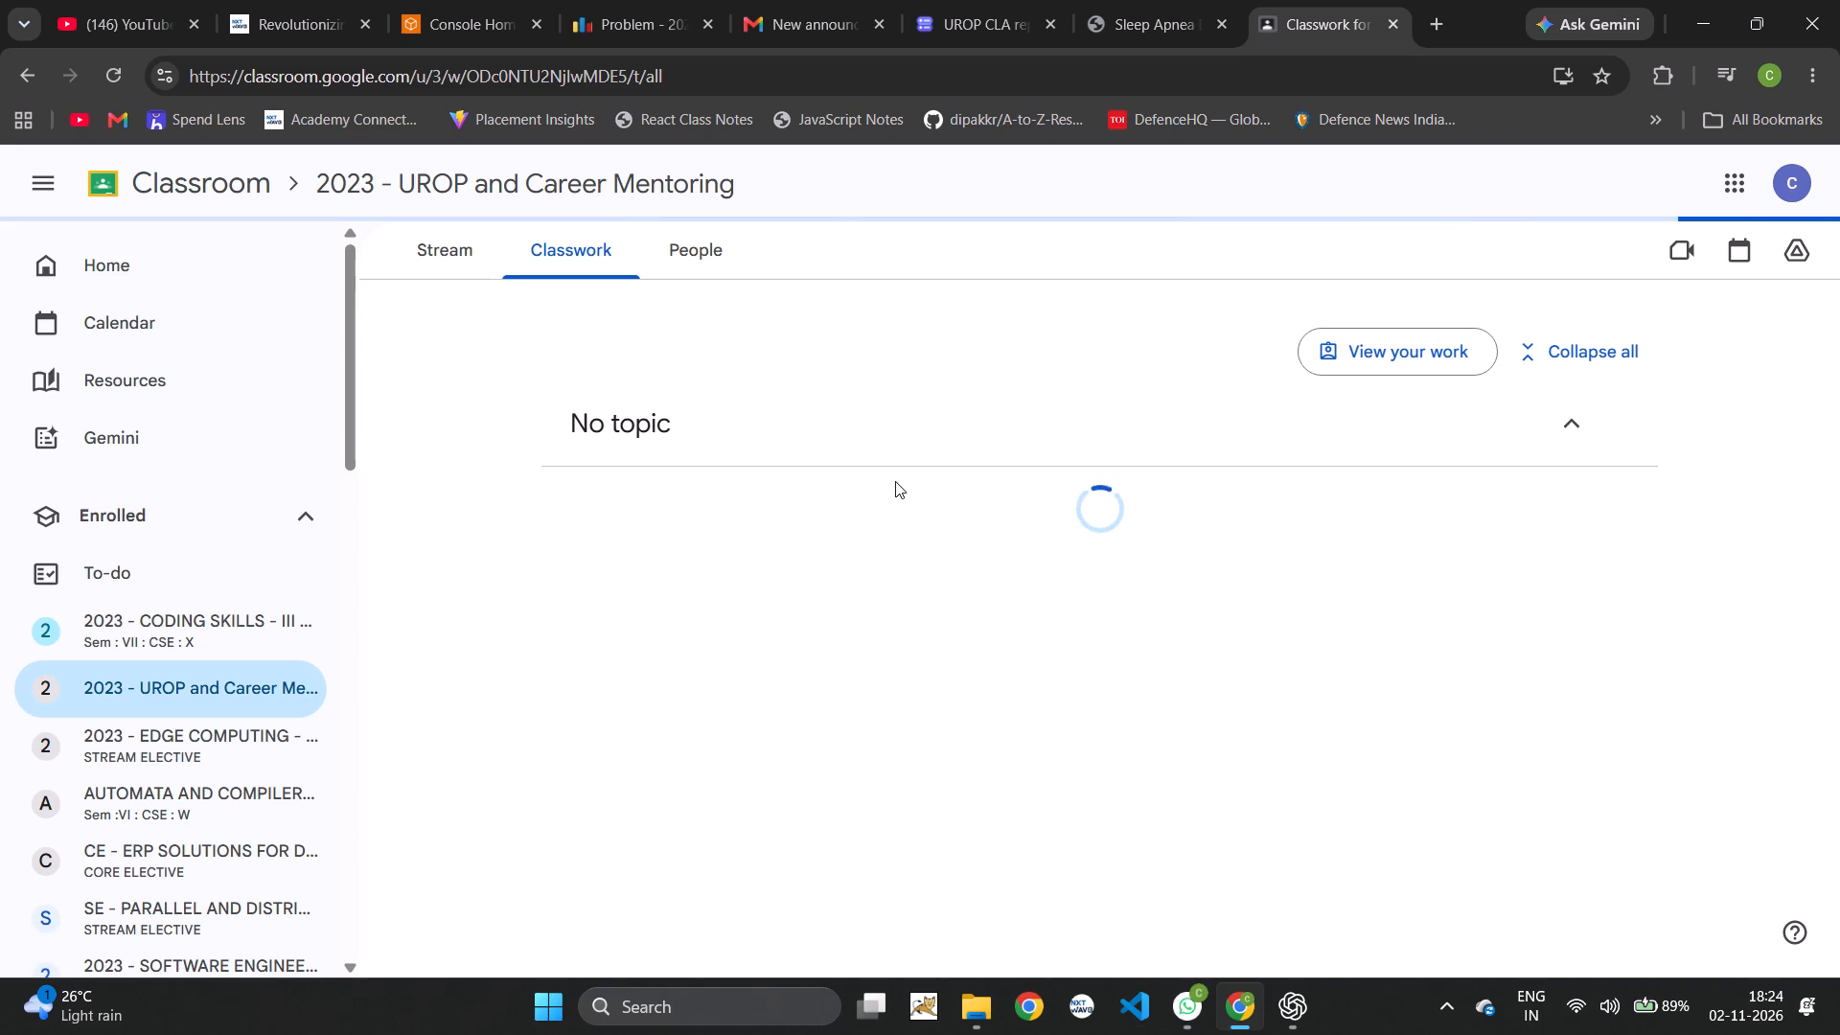
click(451, 242)
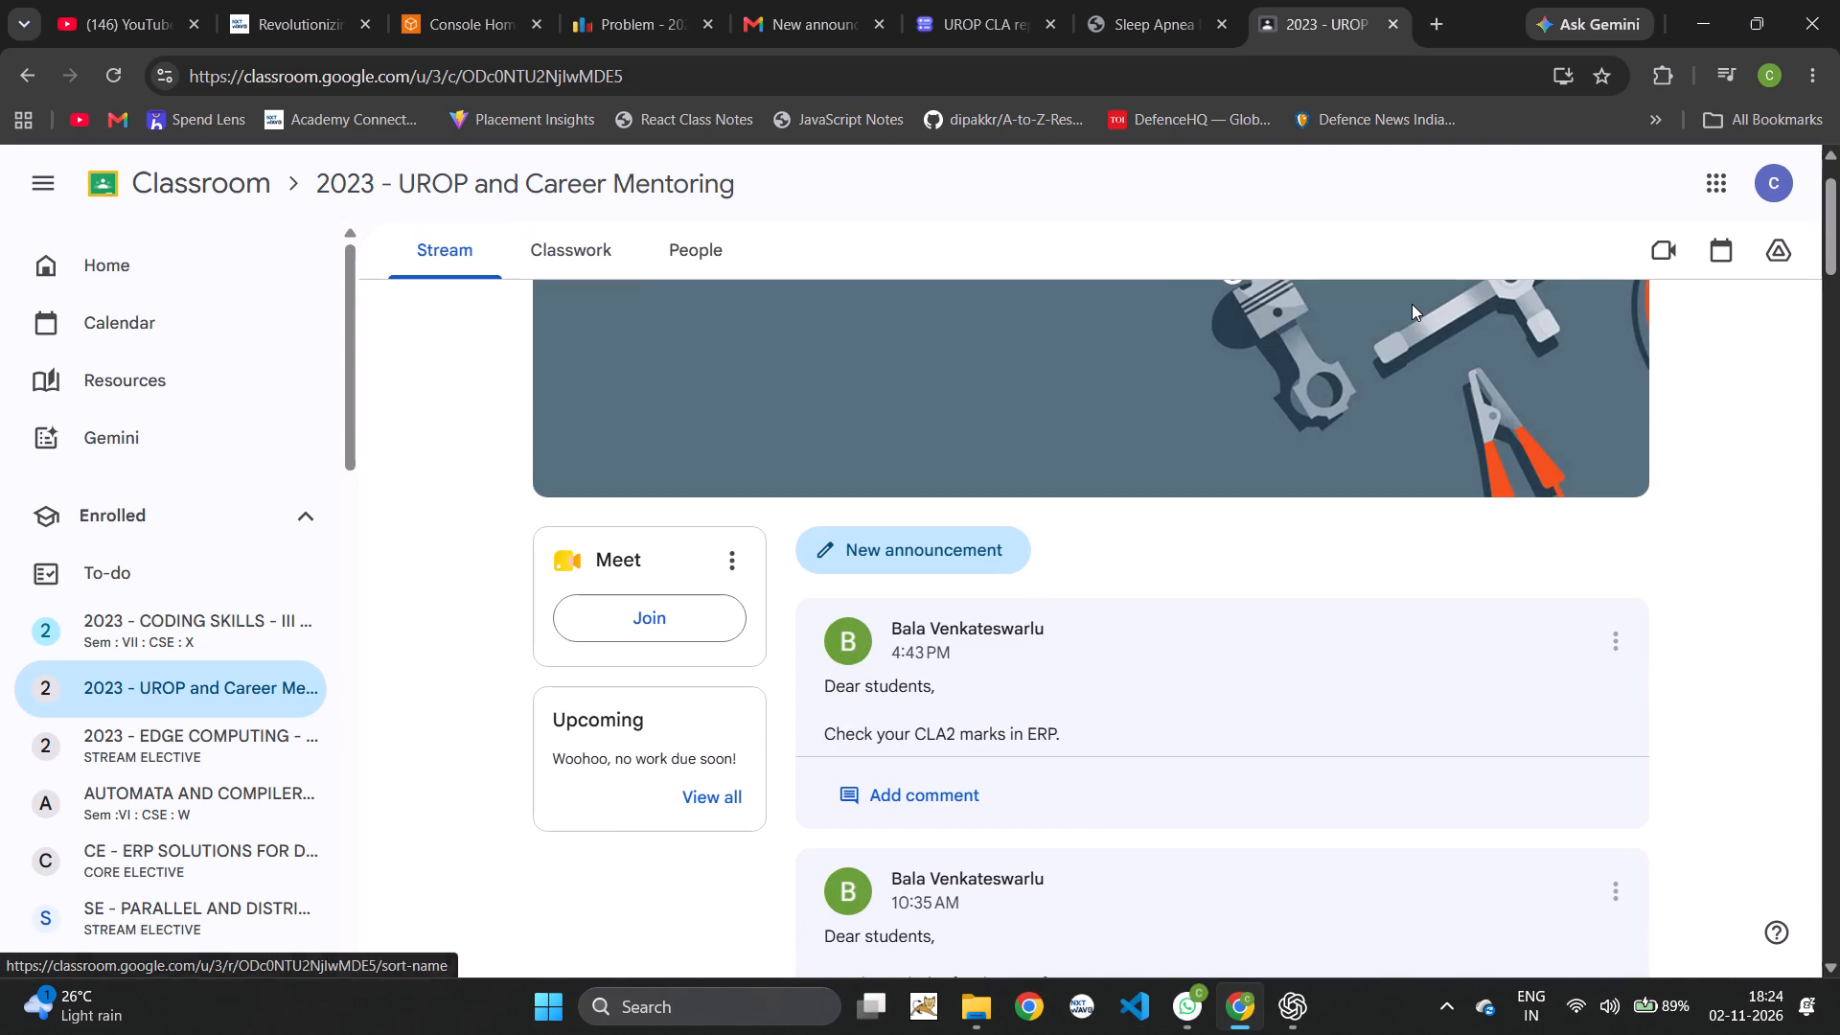
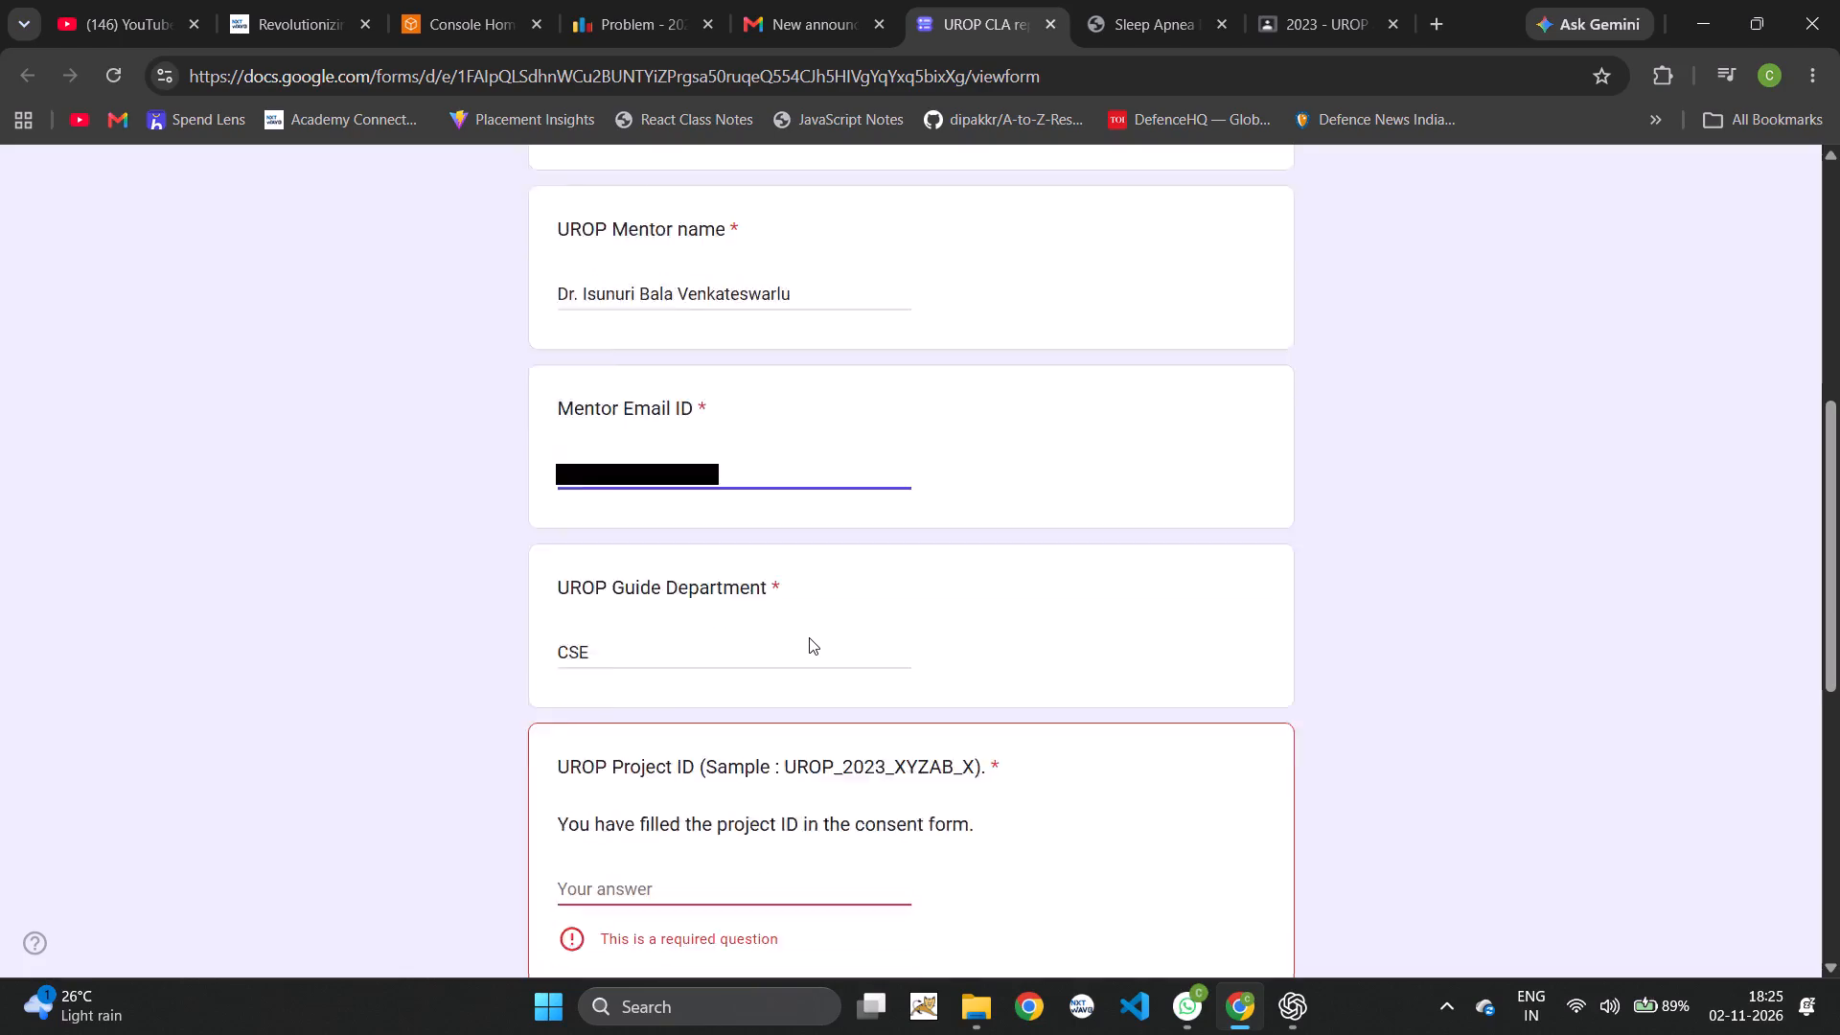
Begin answering the required UROP Project ID question in the report form.
click(584, 609)
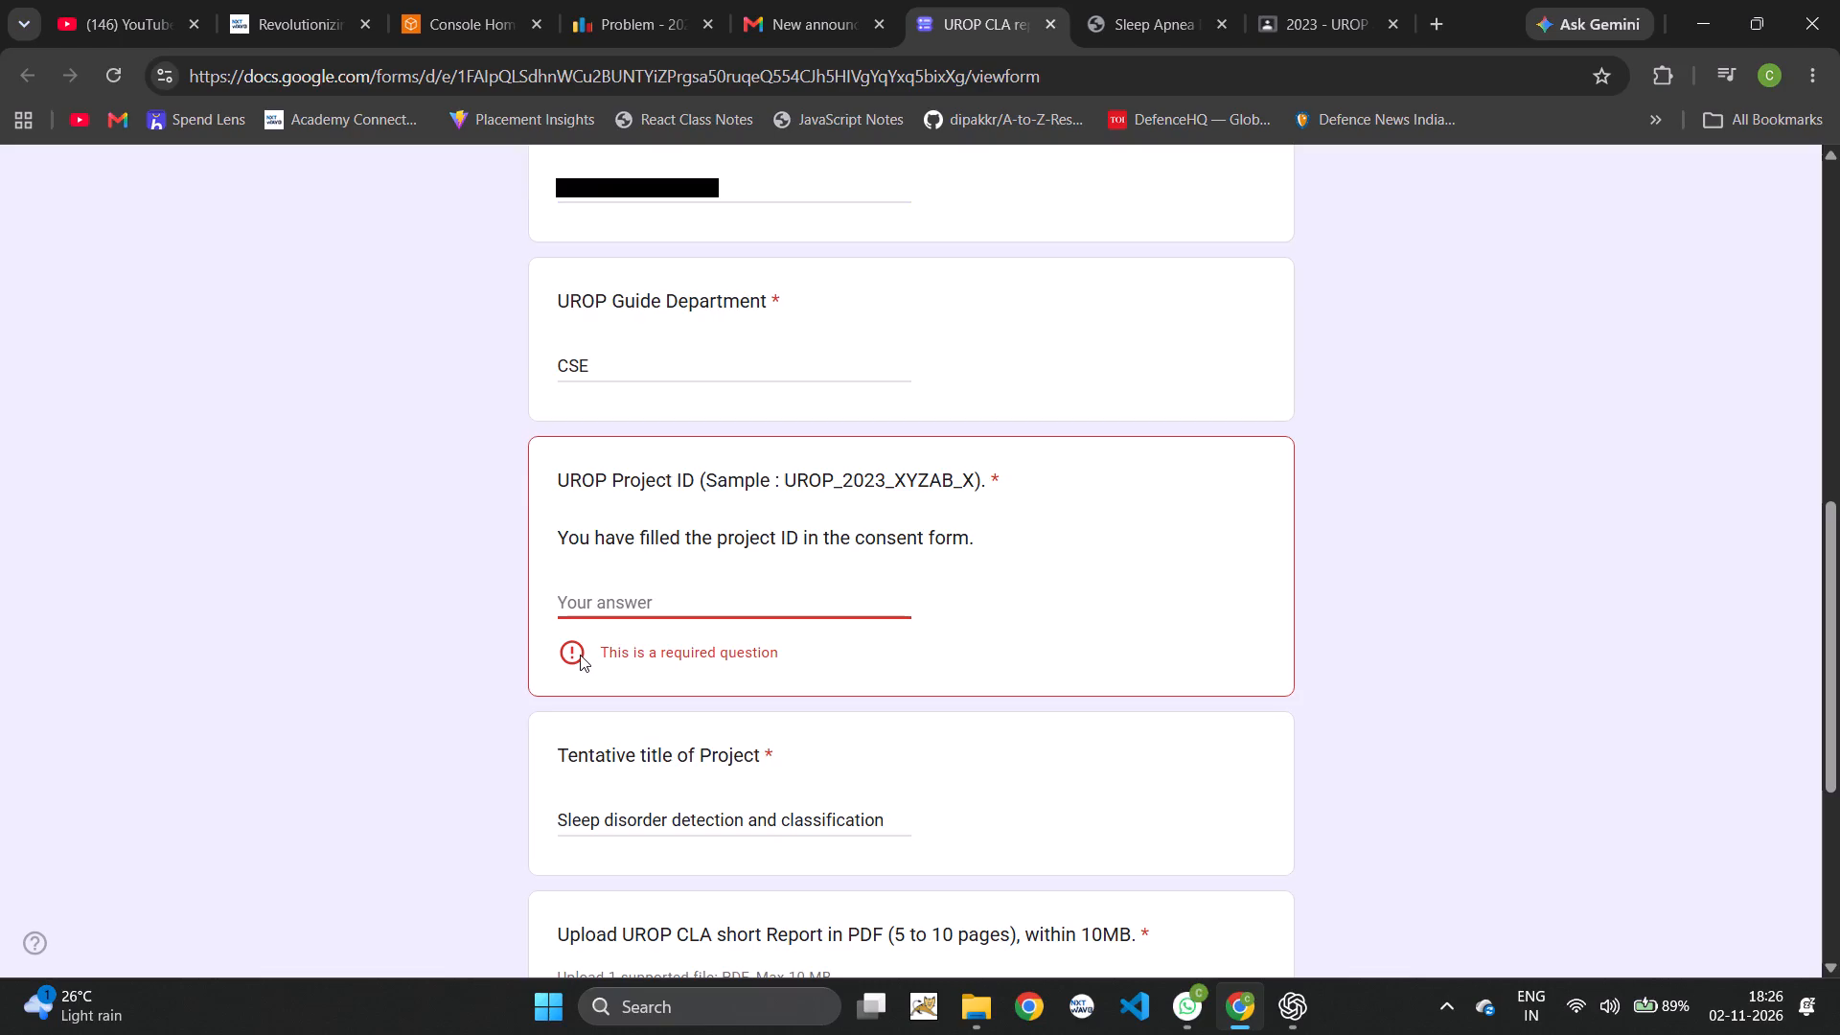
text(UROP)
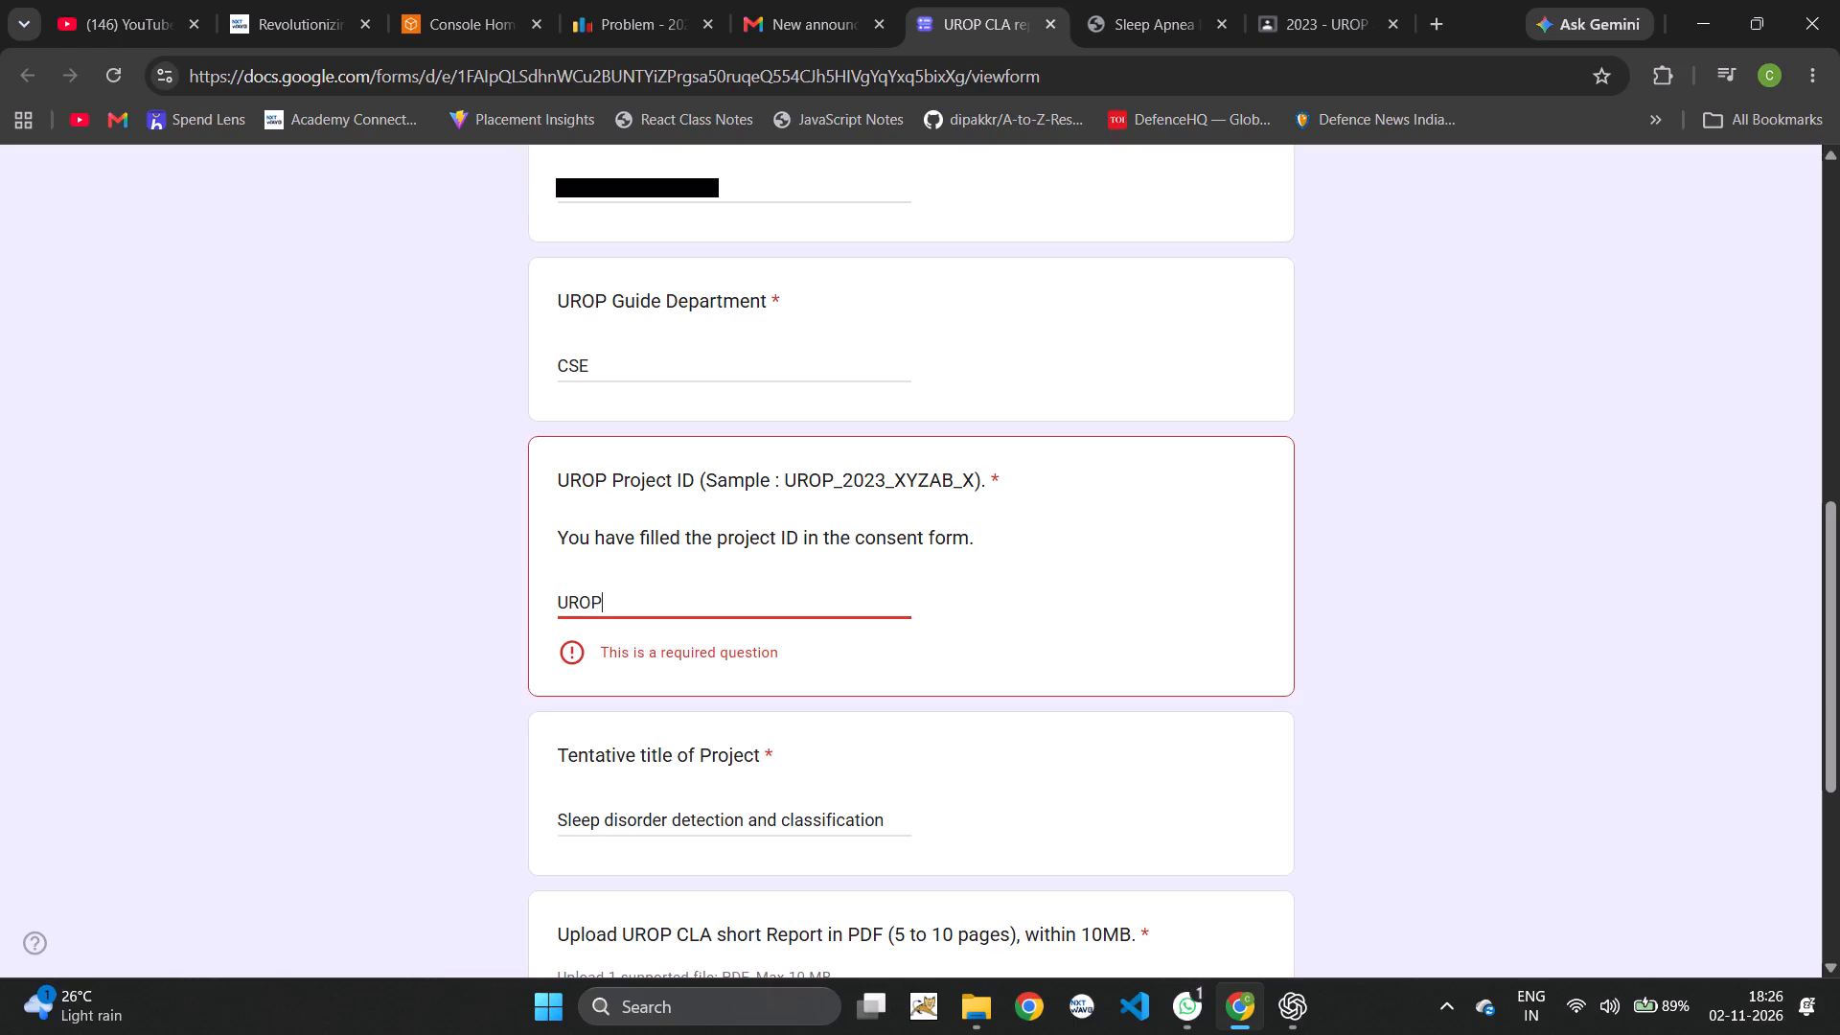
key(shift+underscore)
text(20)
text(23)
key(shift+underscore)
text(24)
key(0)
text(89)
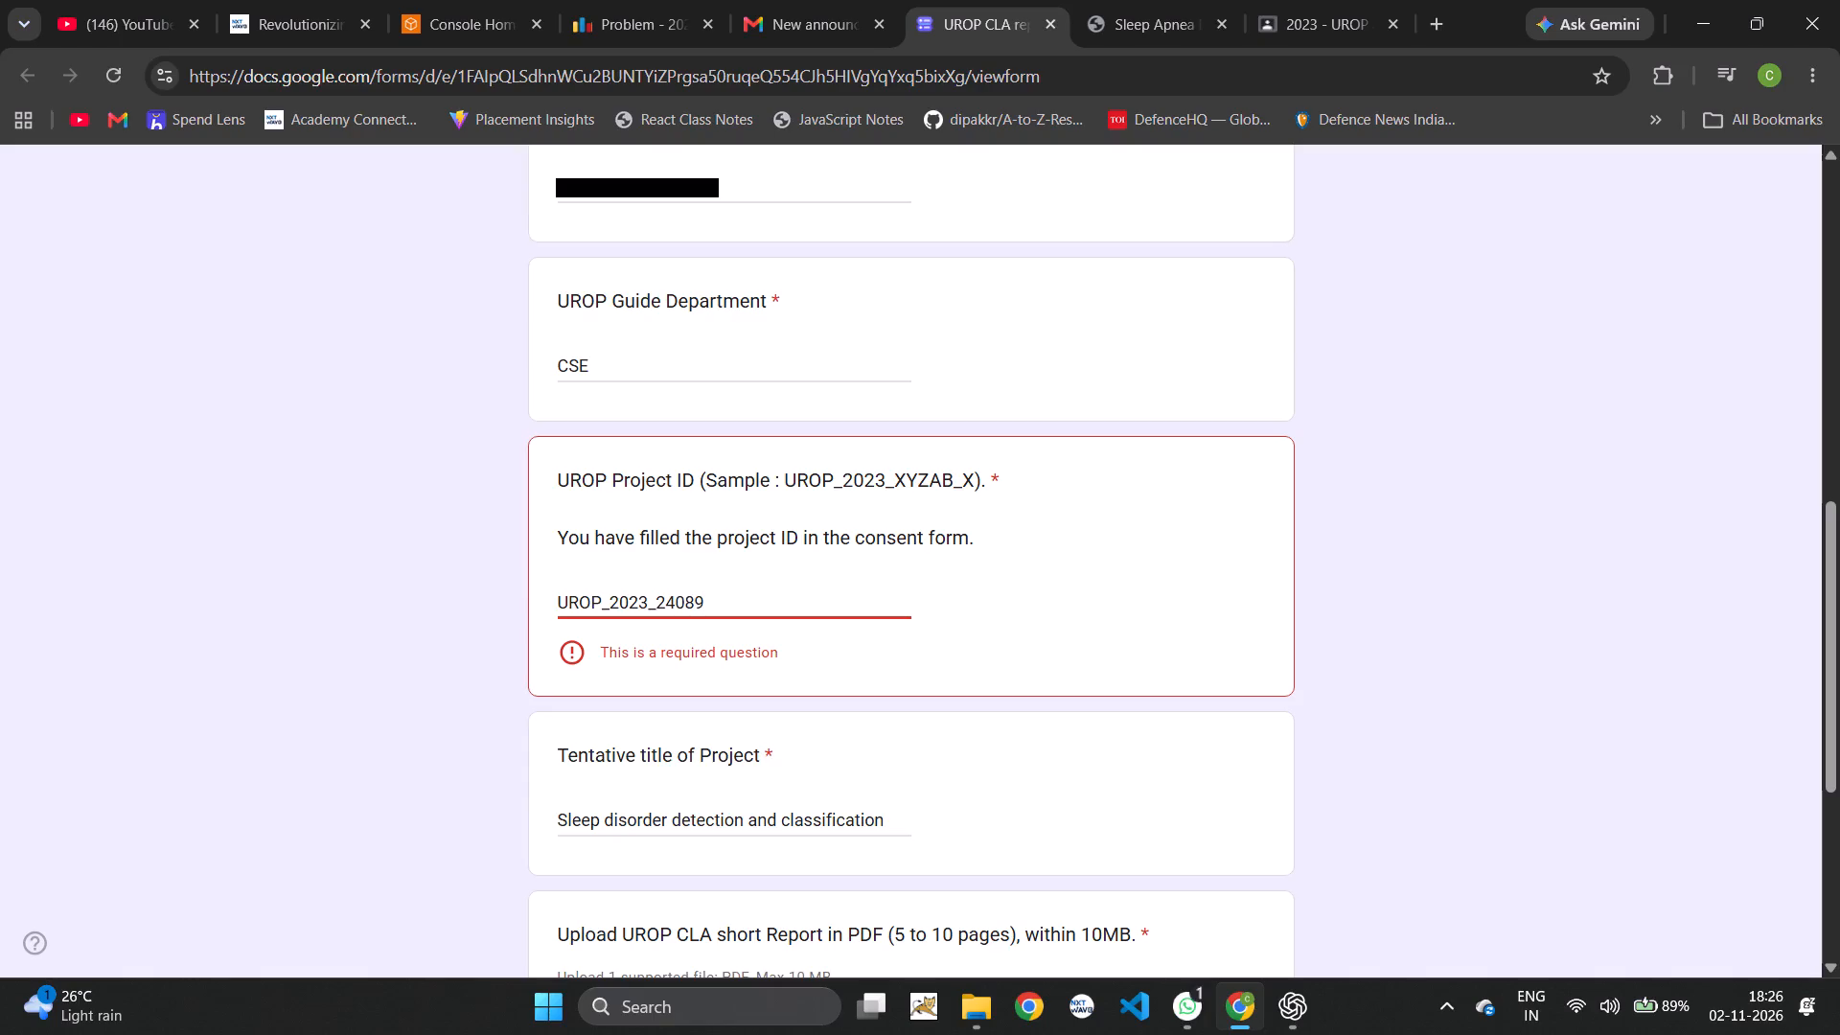
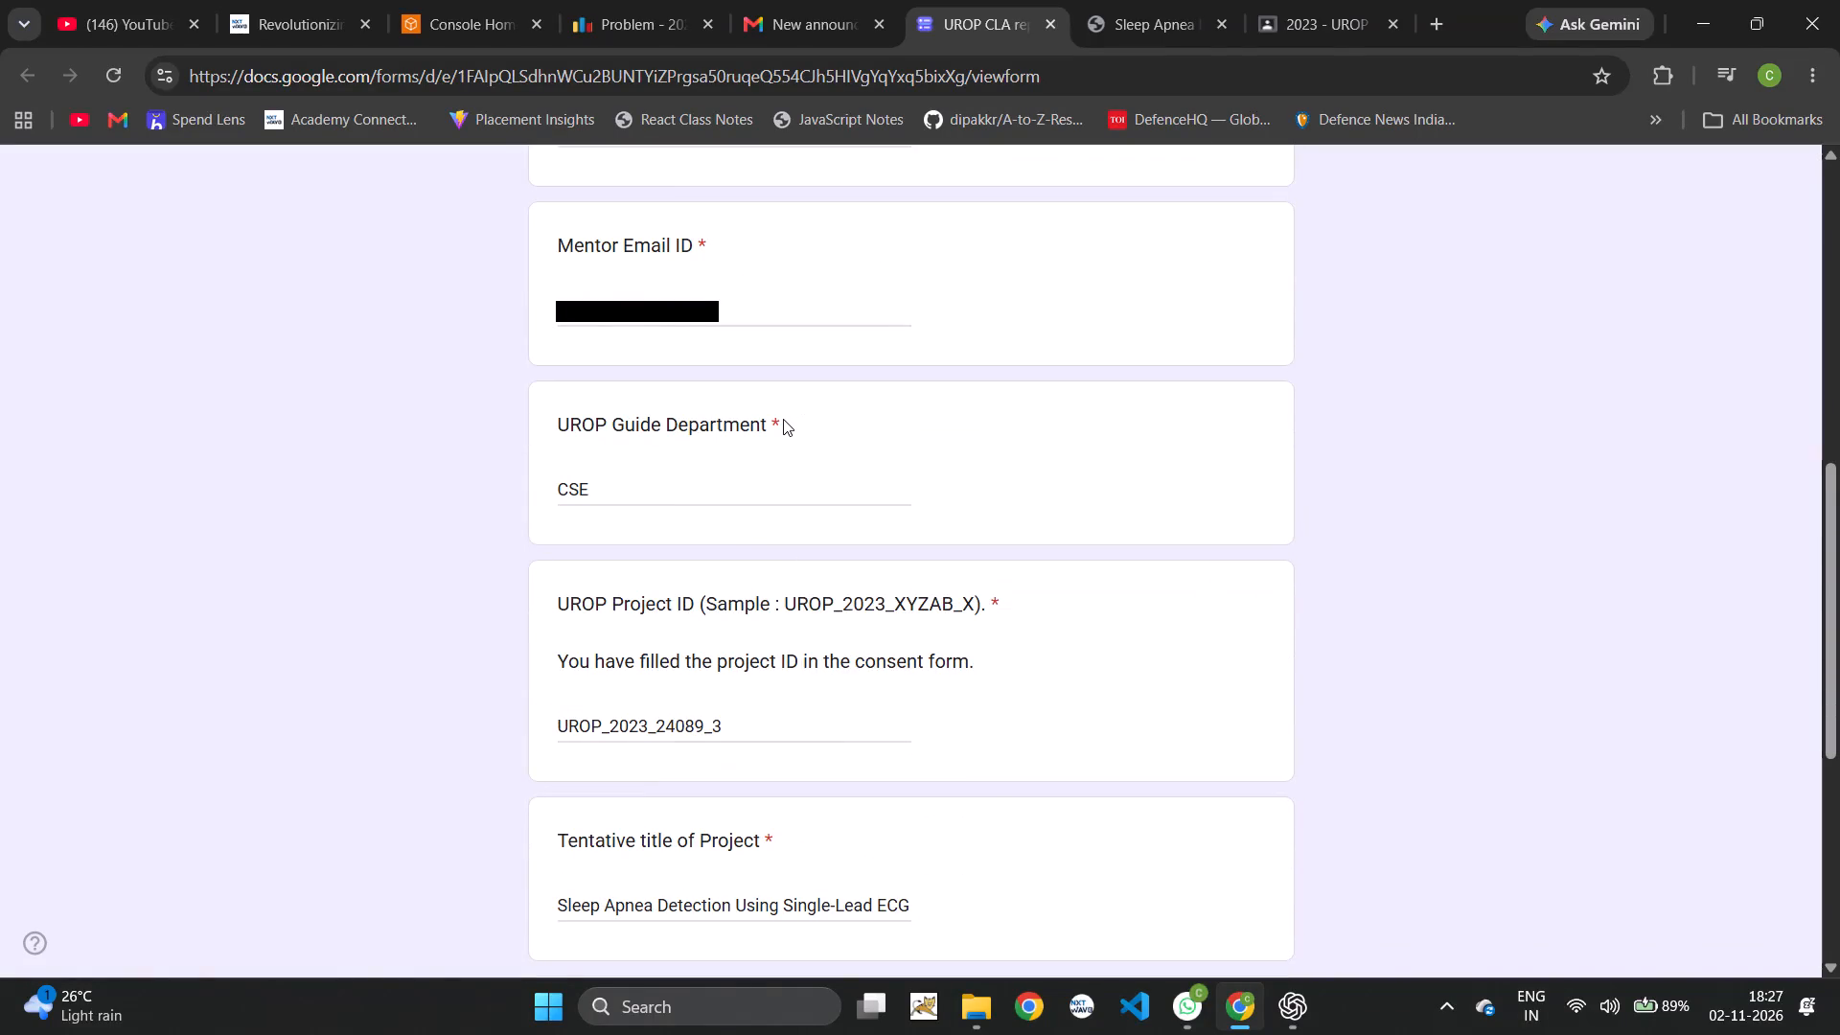
Capture a screen snip of the filled-in form answers, starting from the Mentor Email ID question.
key(Print)
drag(467, 202, 704, 226)
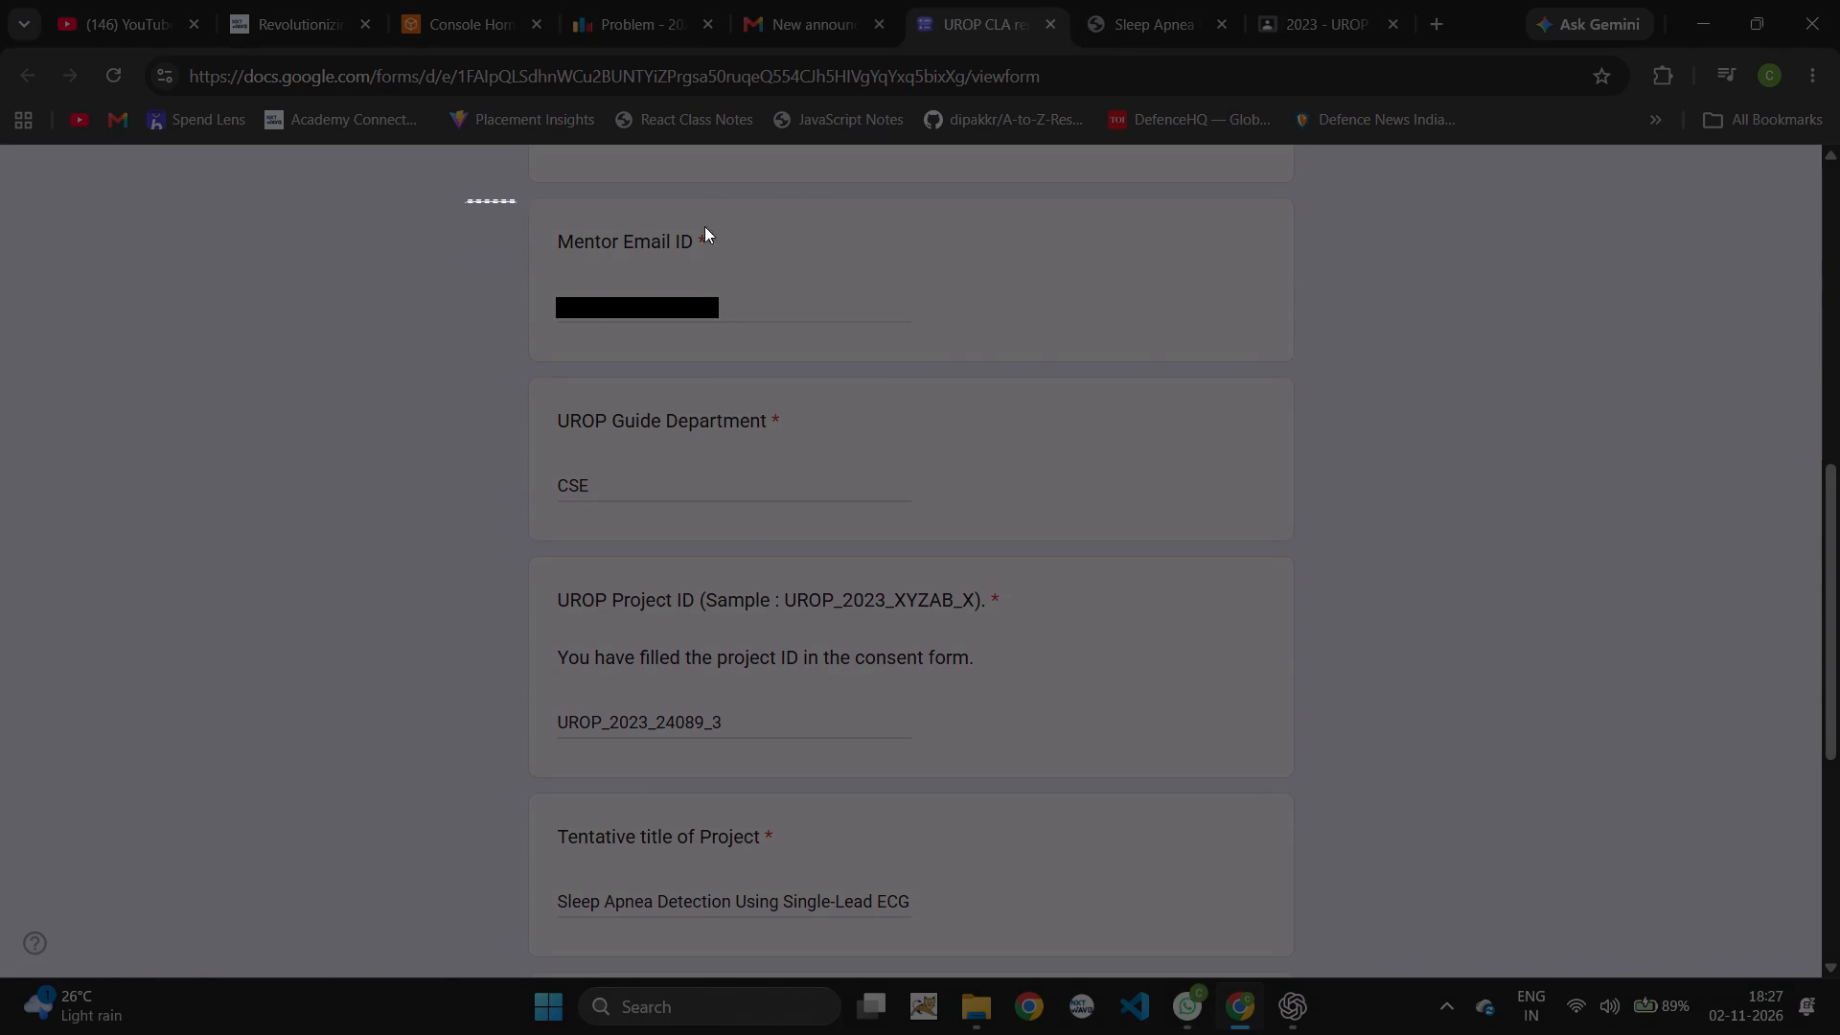
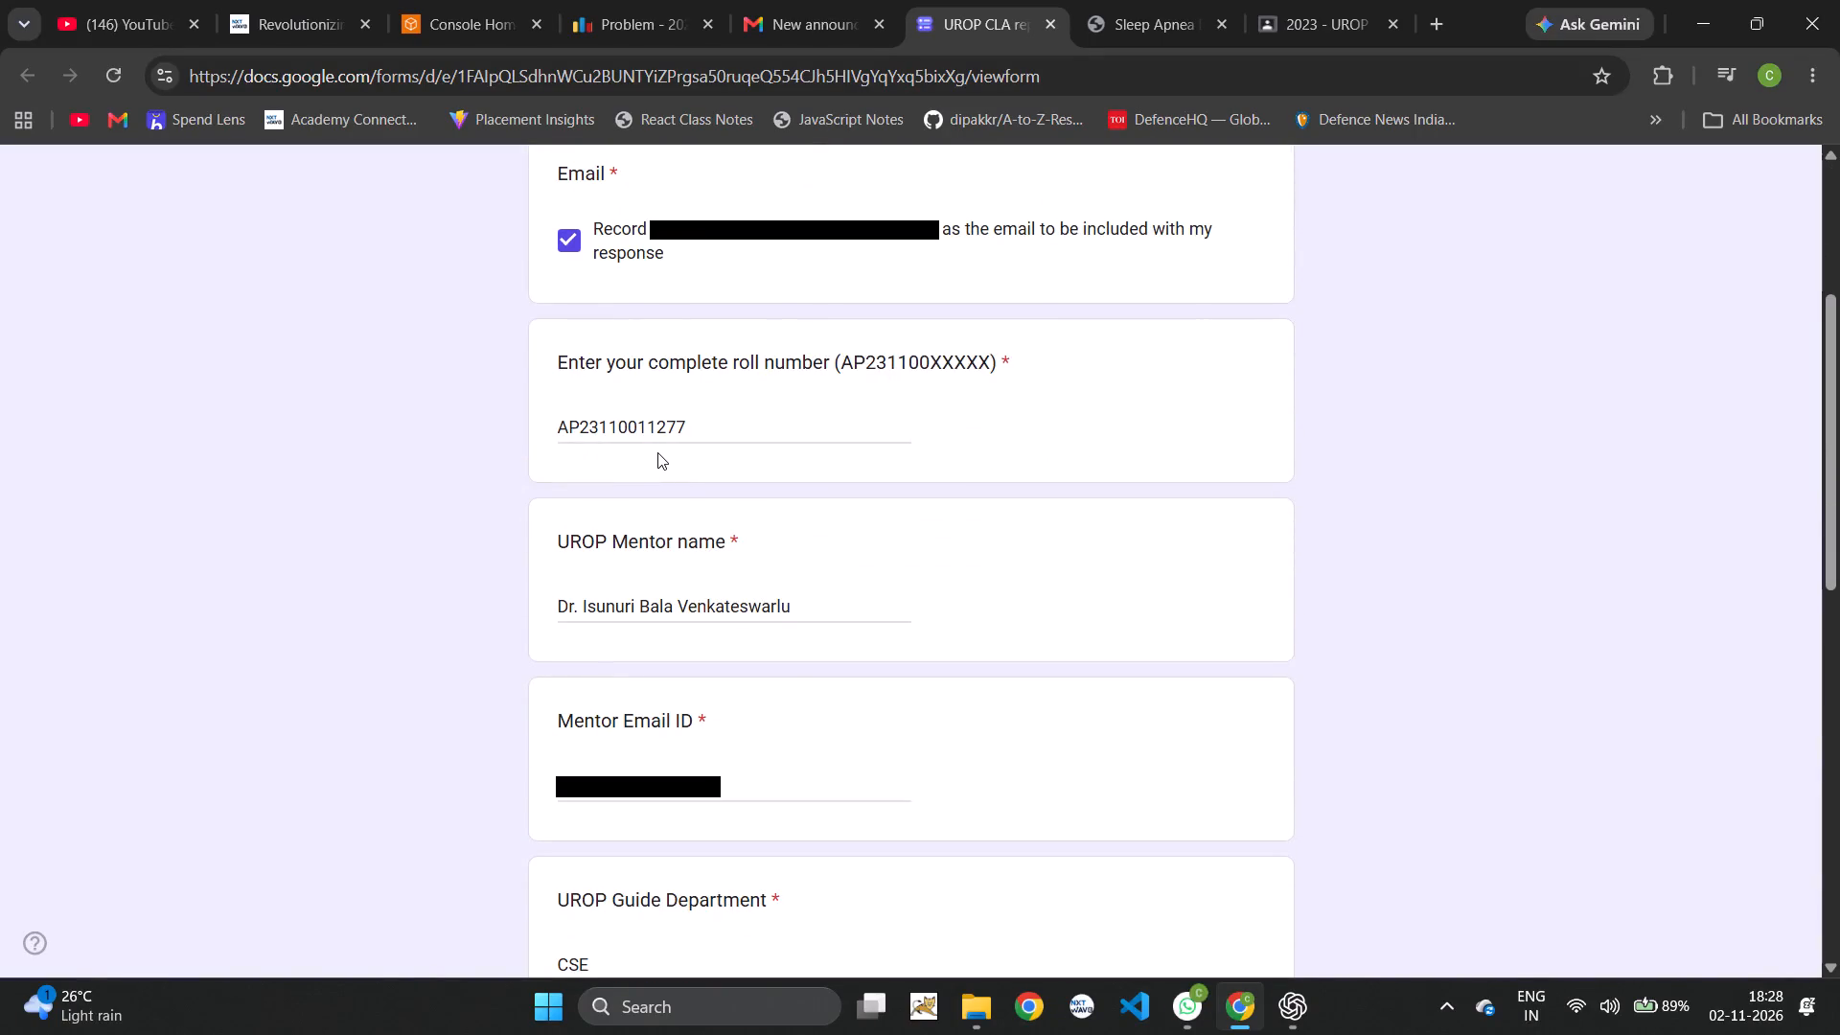
Review the filled-in form answers from the roll number down to the UROP CLA short report upload question.
scroll(703, 496, down, 2)
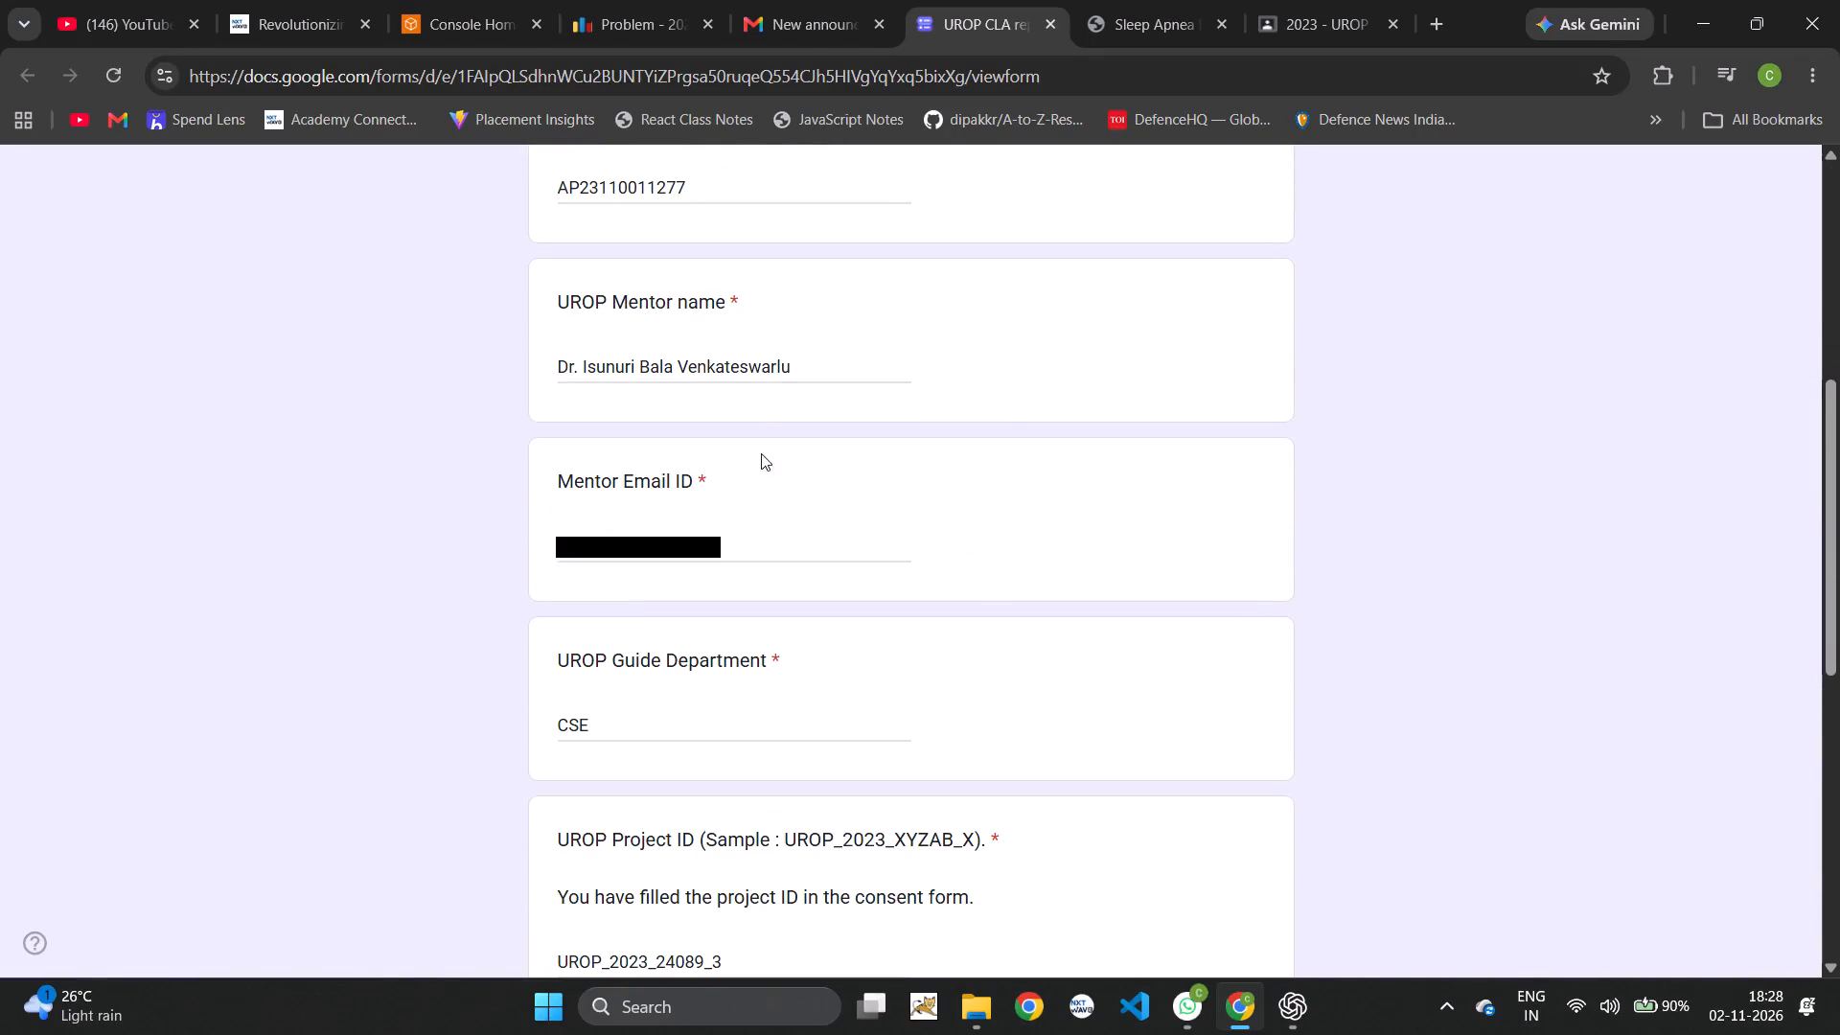
scroll(747, 534, down, 3)
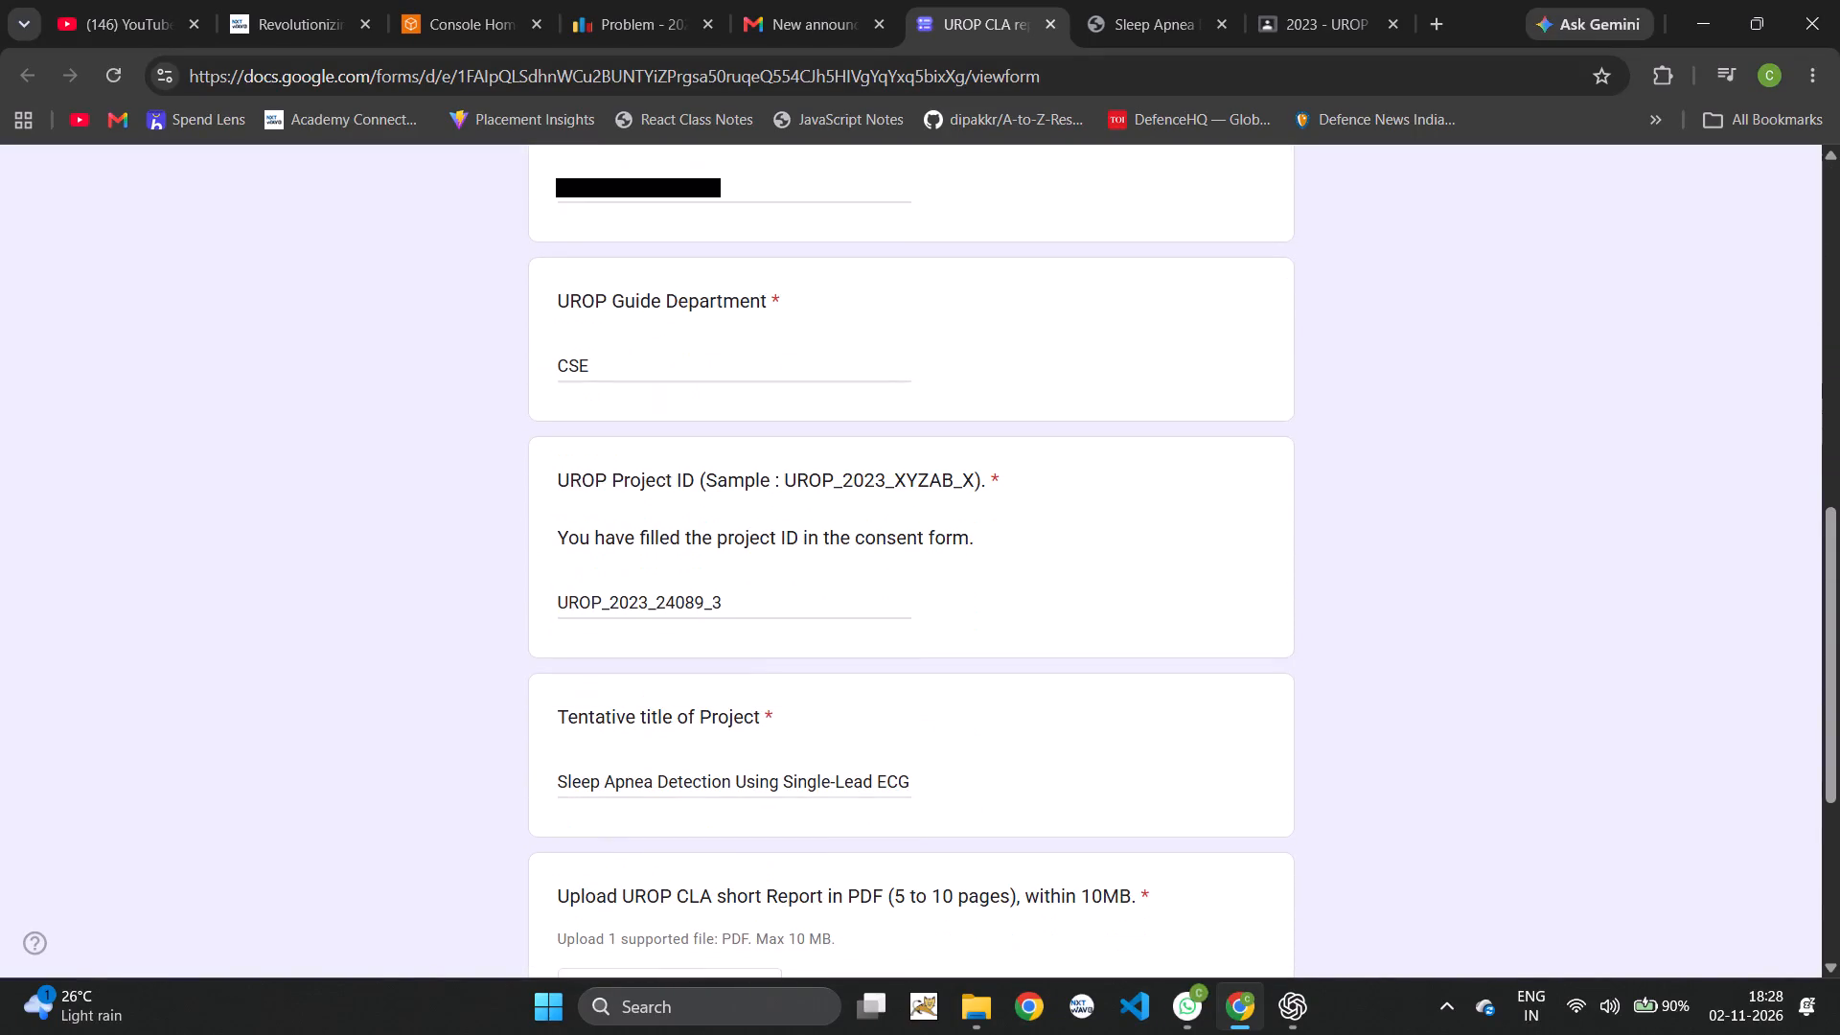
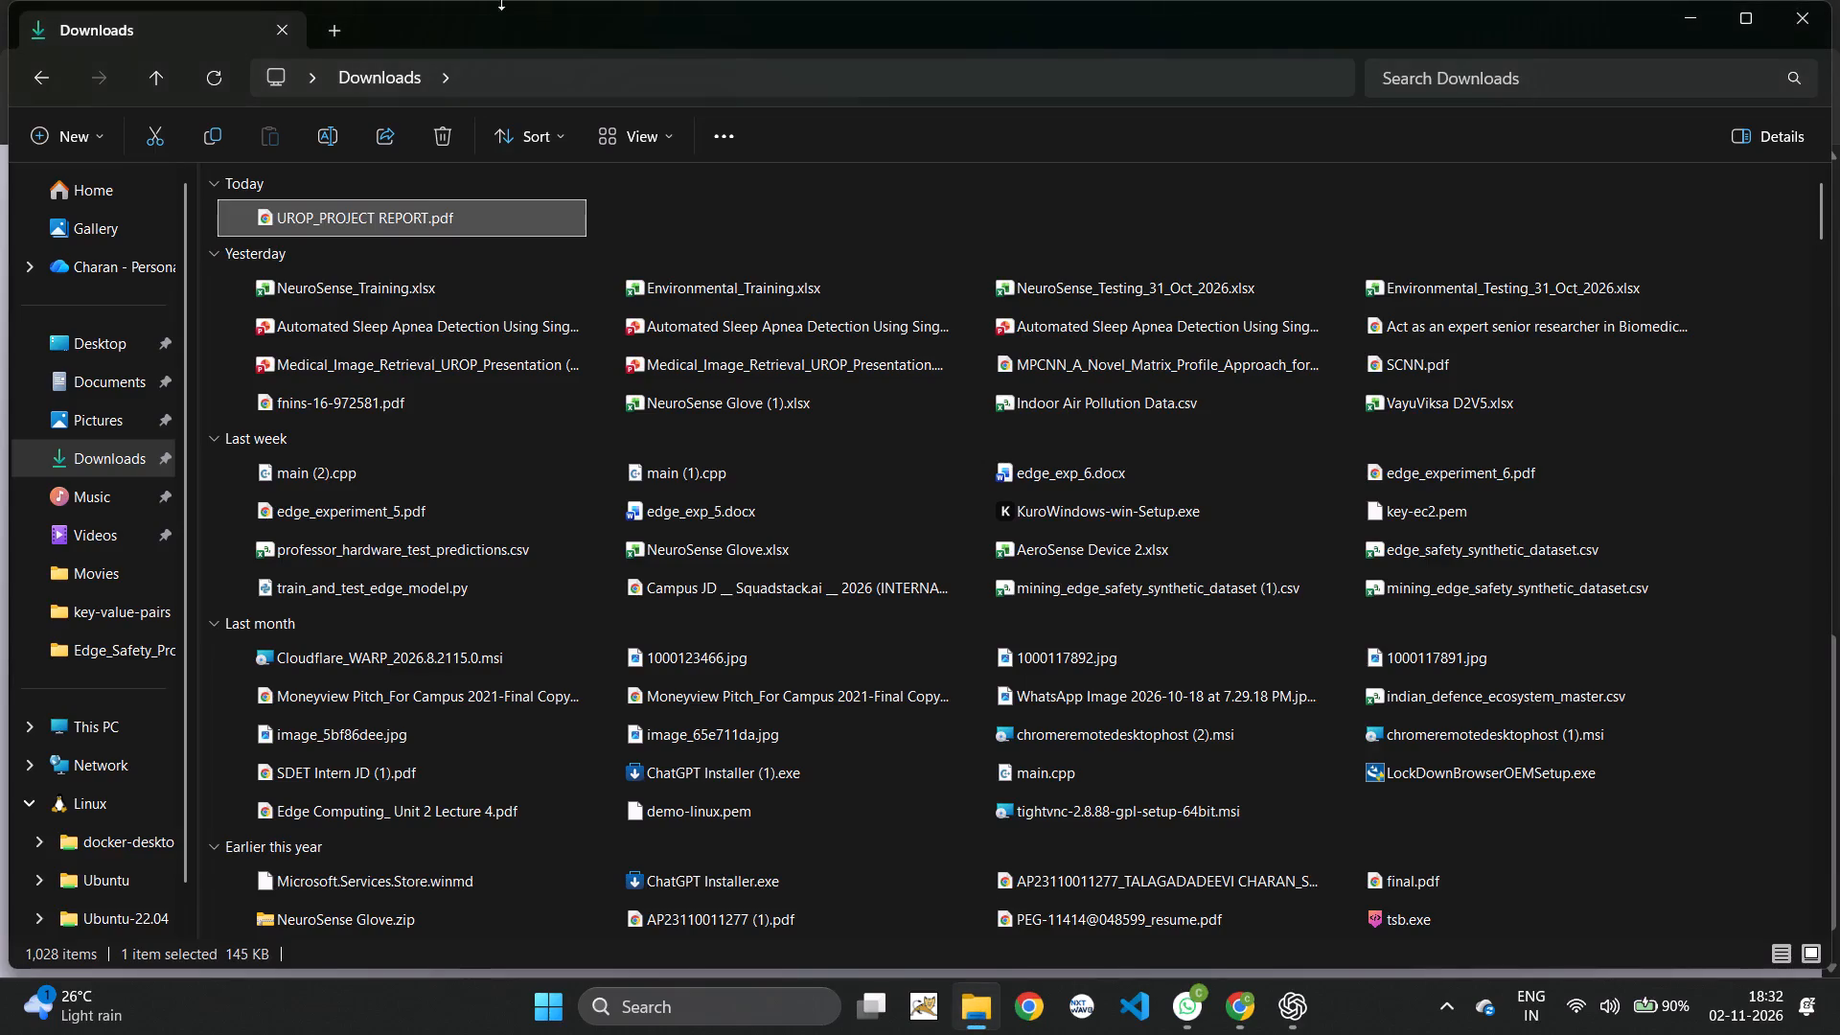
Open UROP_PROJECT REPORT.pdf from Downloads and review its title page through to the acknowledgements and table of contents.
double_click(410, 229)
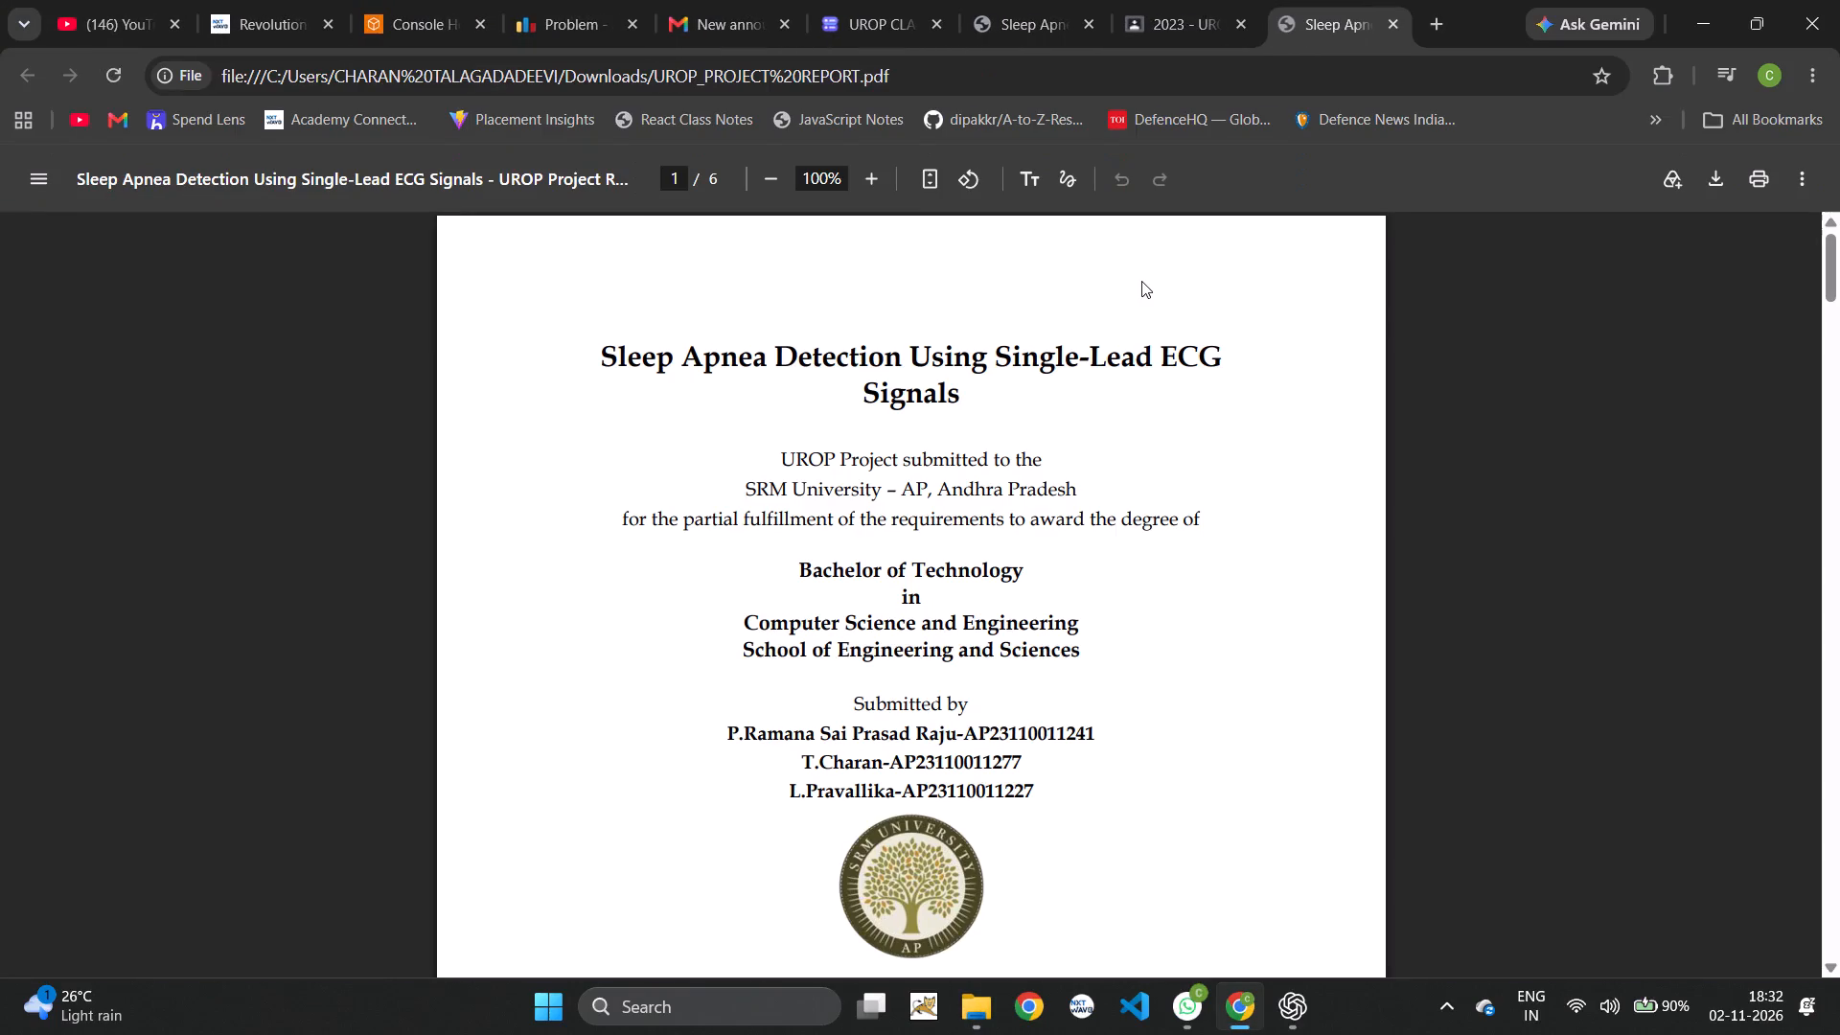
scroll(1141, 281, down, 5)
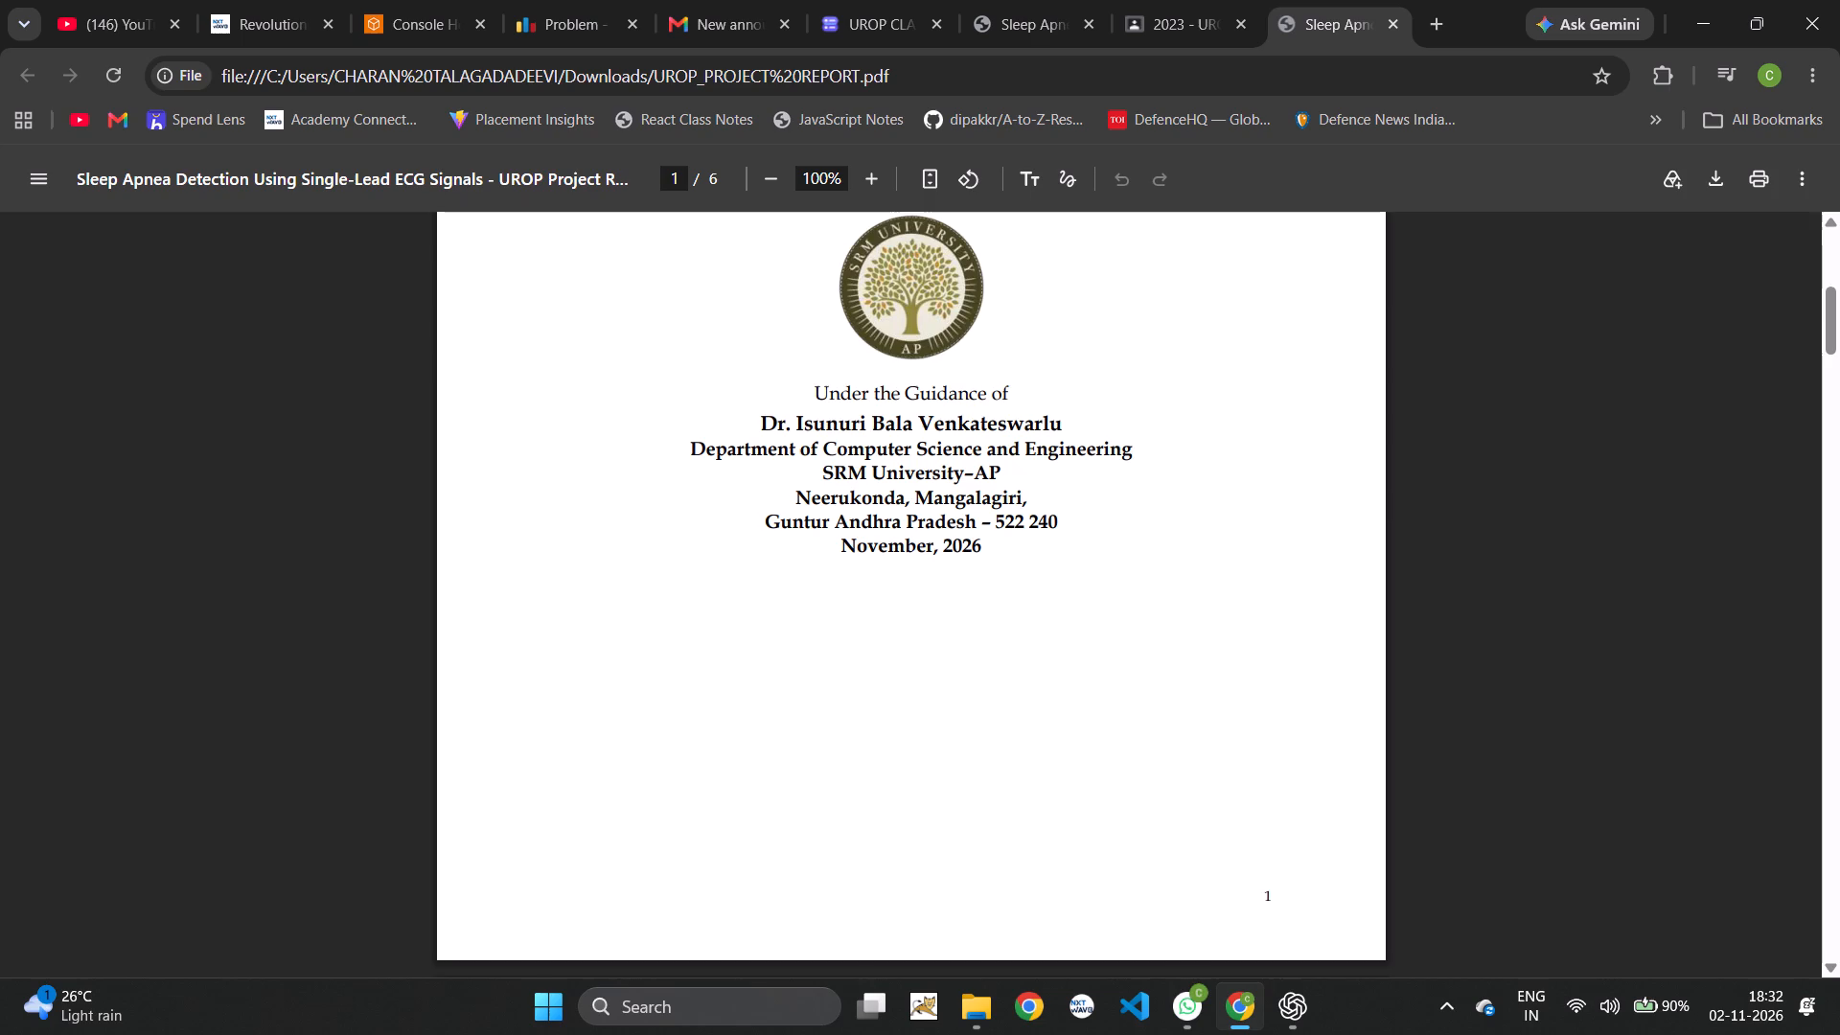
scroll(1015, 442, up, 8)
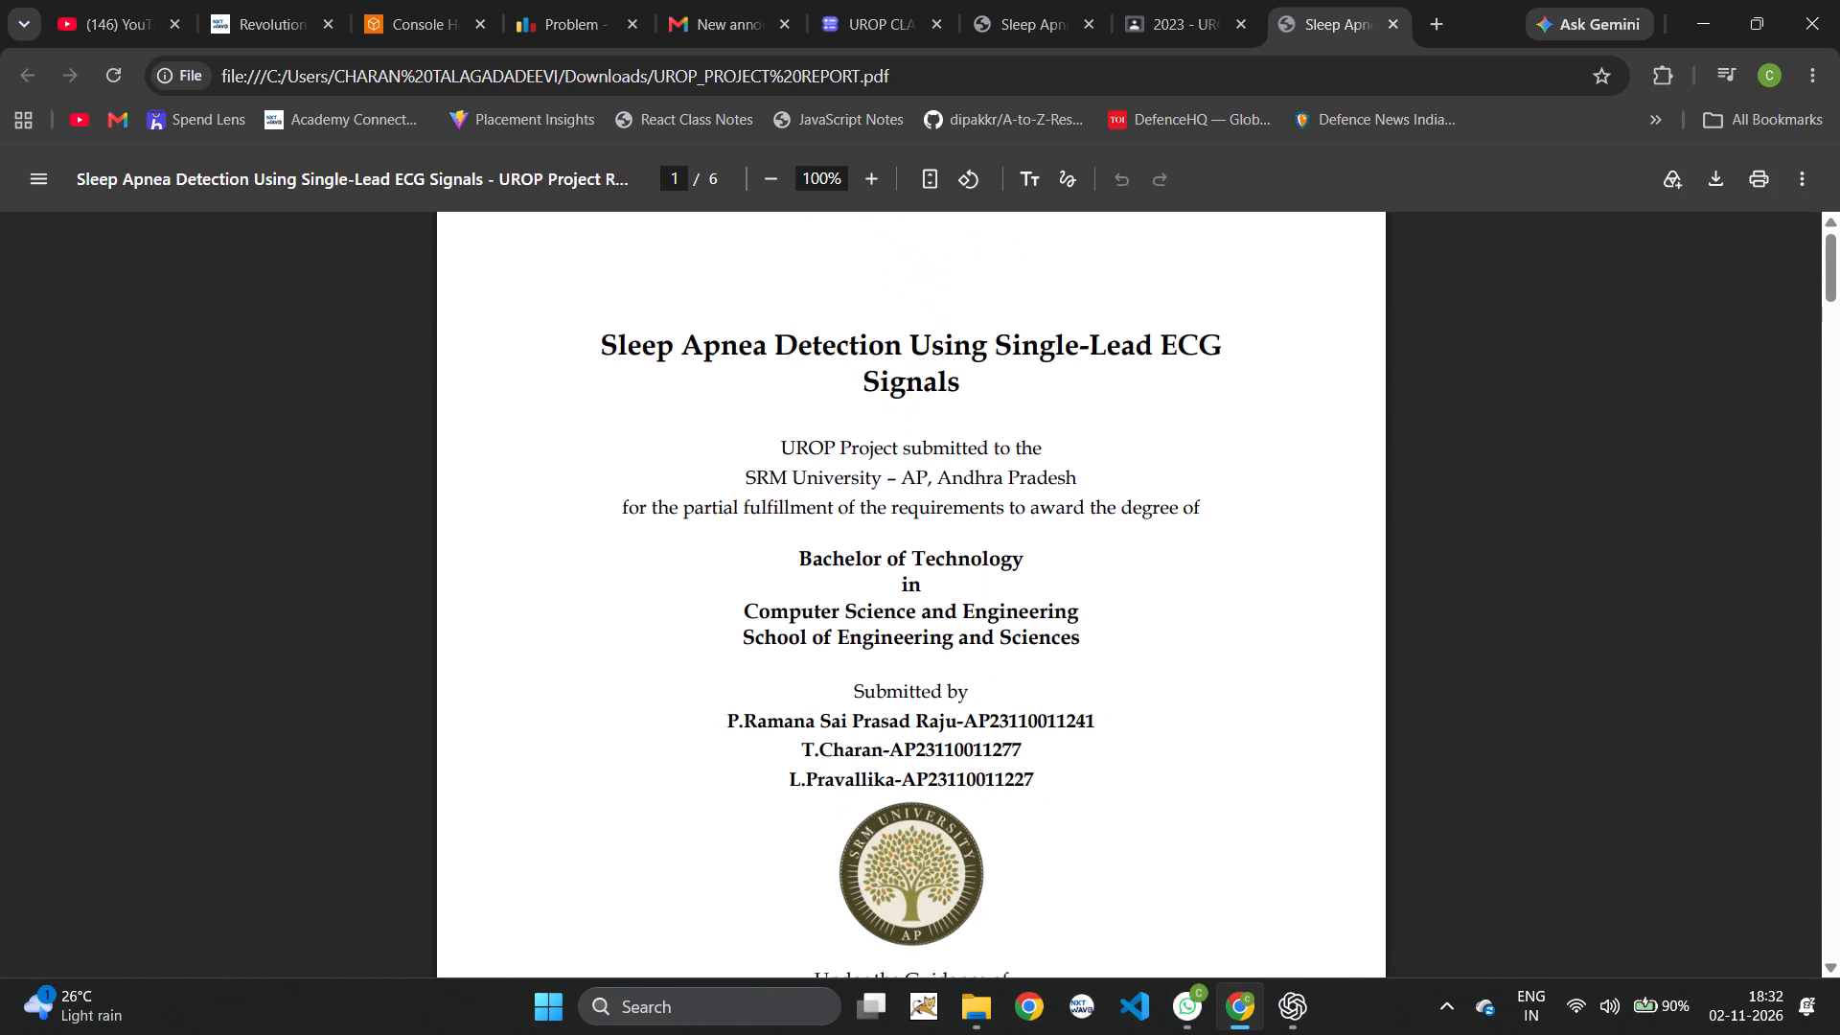
click(552, 174)
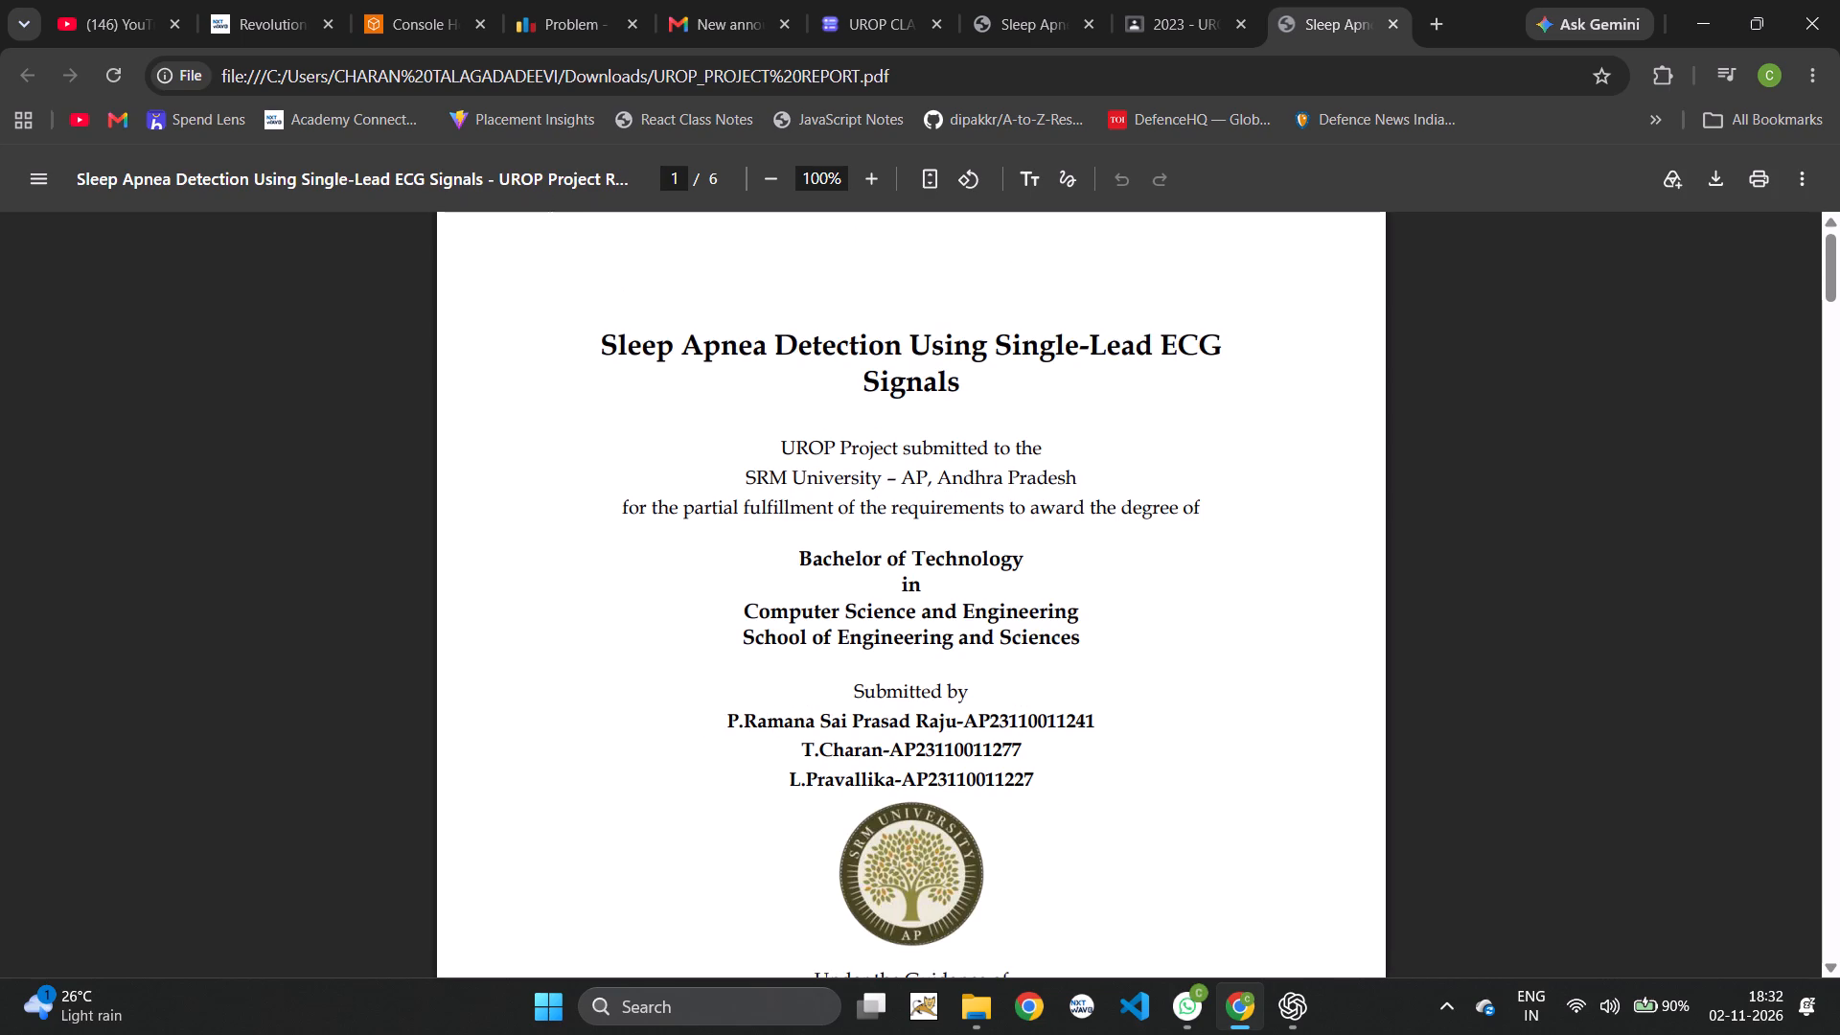
scroll(865, 442, down, 4)
scroll(1117, 774, down, 7)
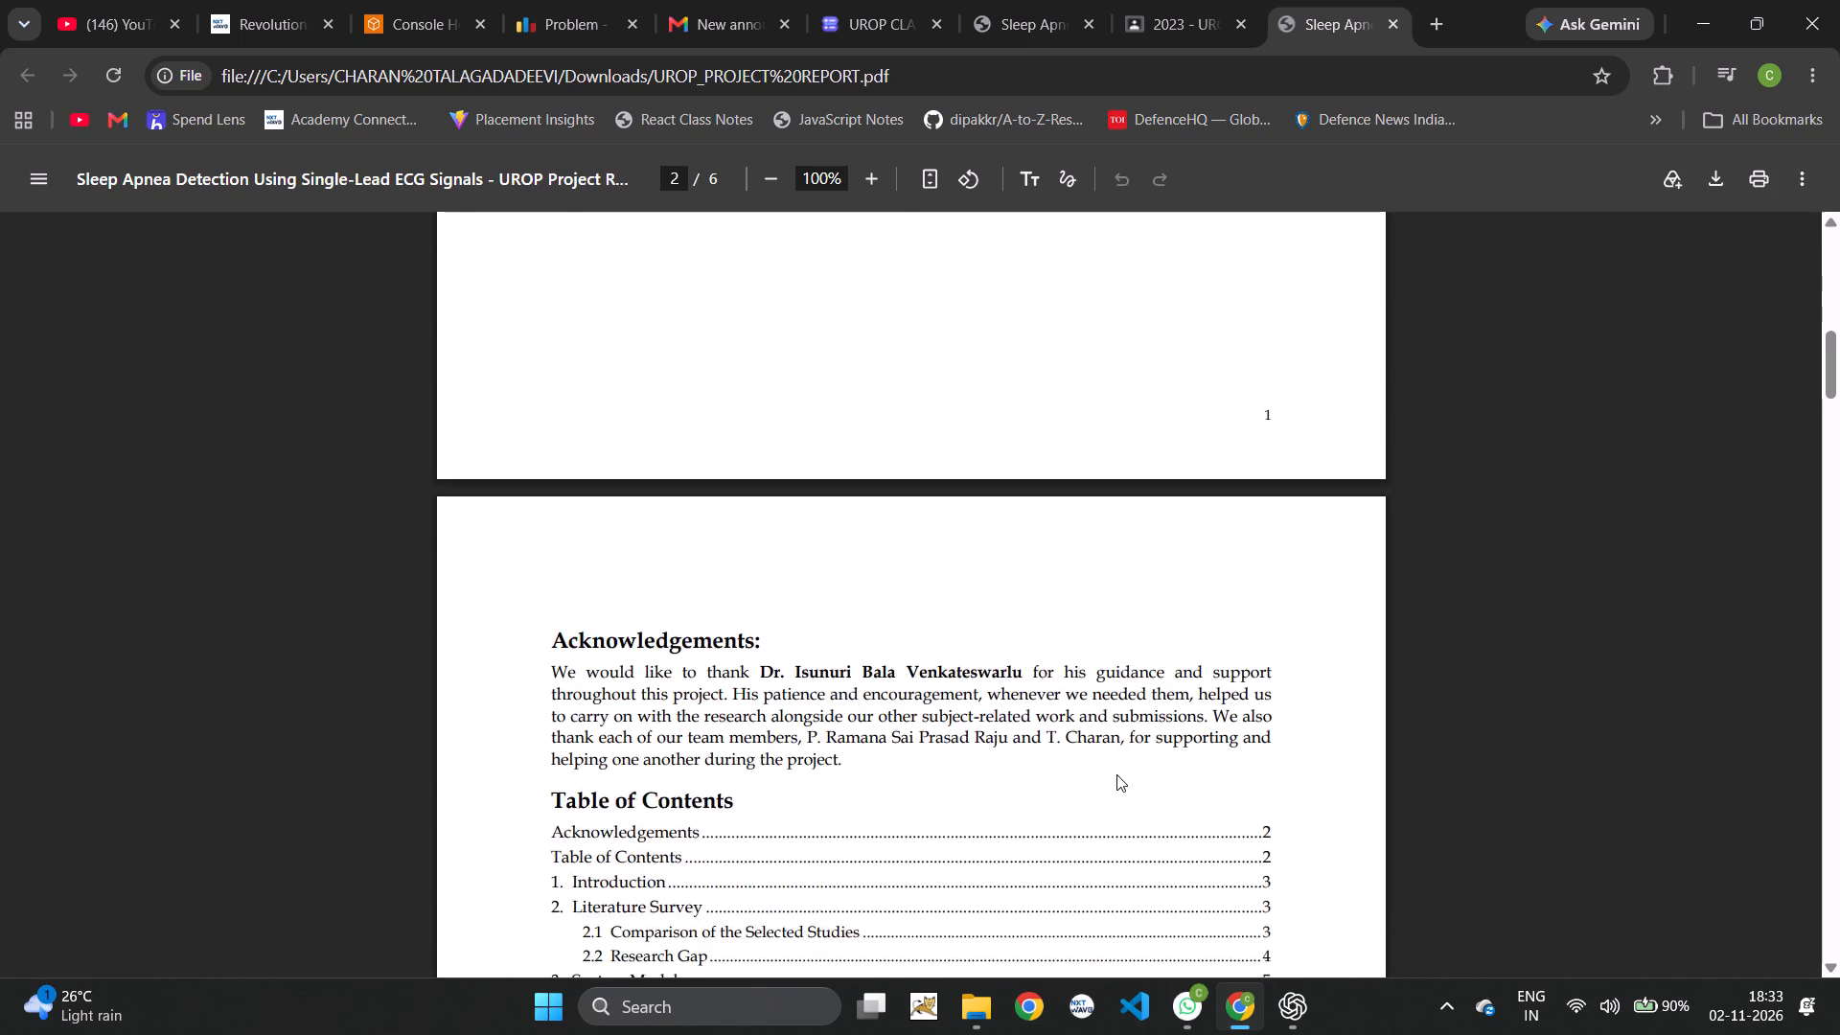
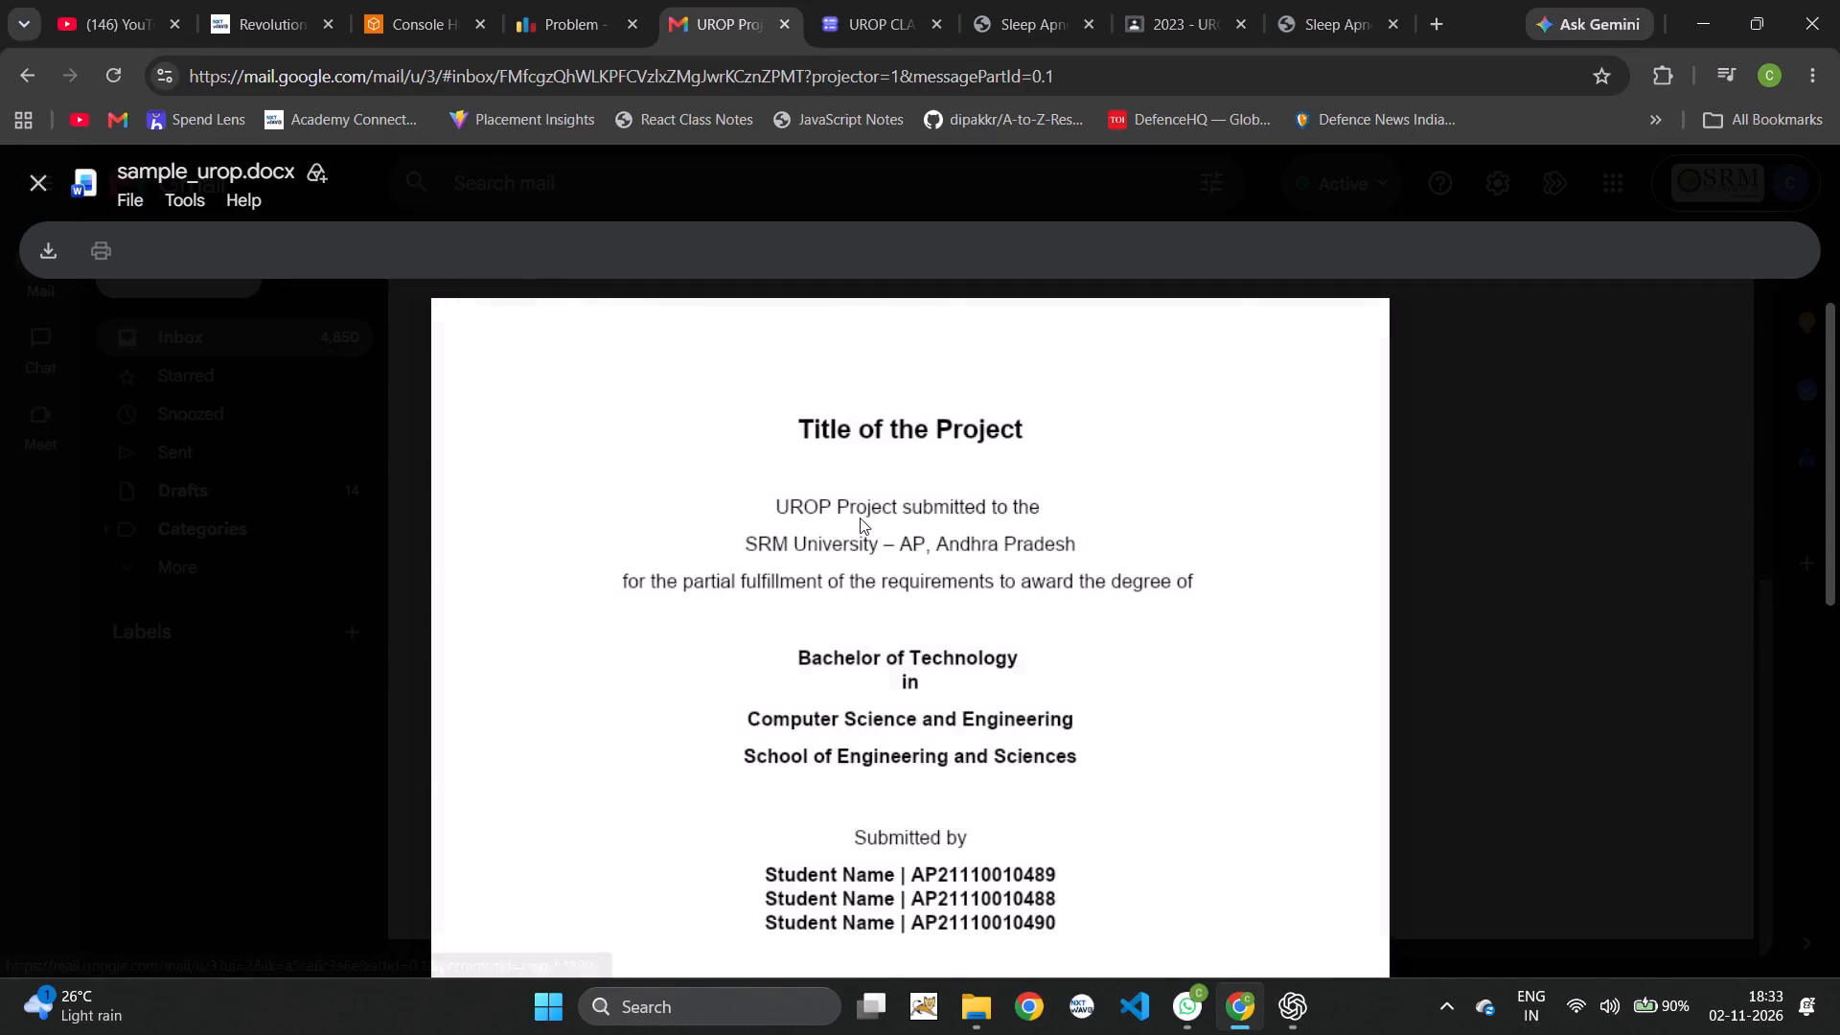
Skim all pages of the sample_urop.docx report template from the title page to the end, and close its preview.
scroll(860, 517, down, 17)
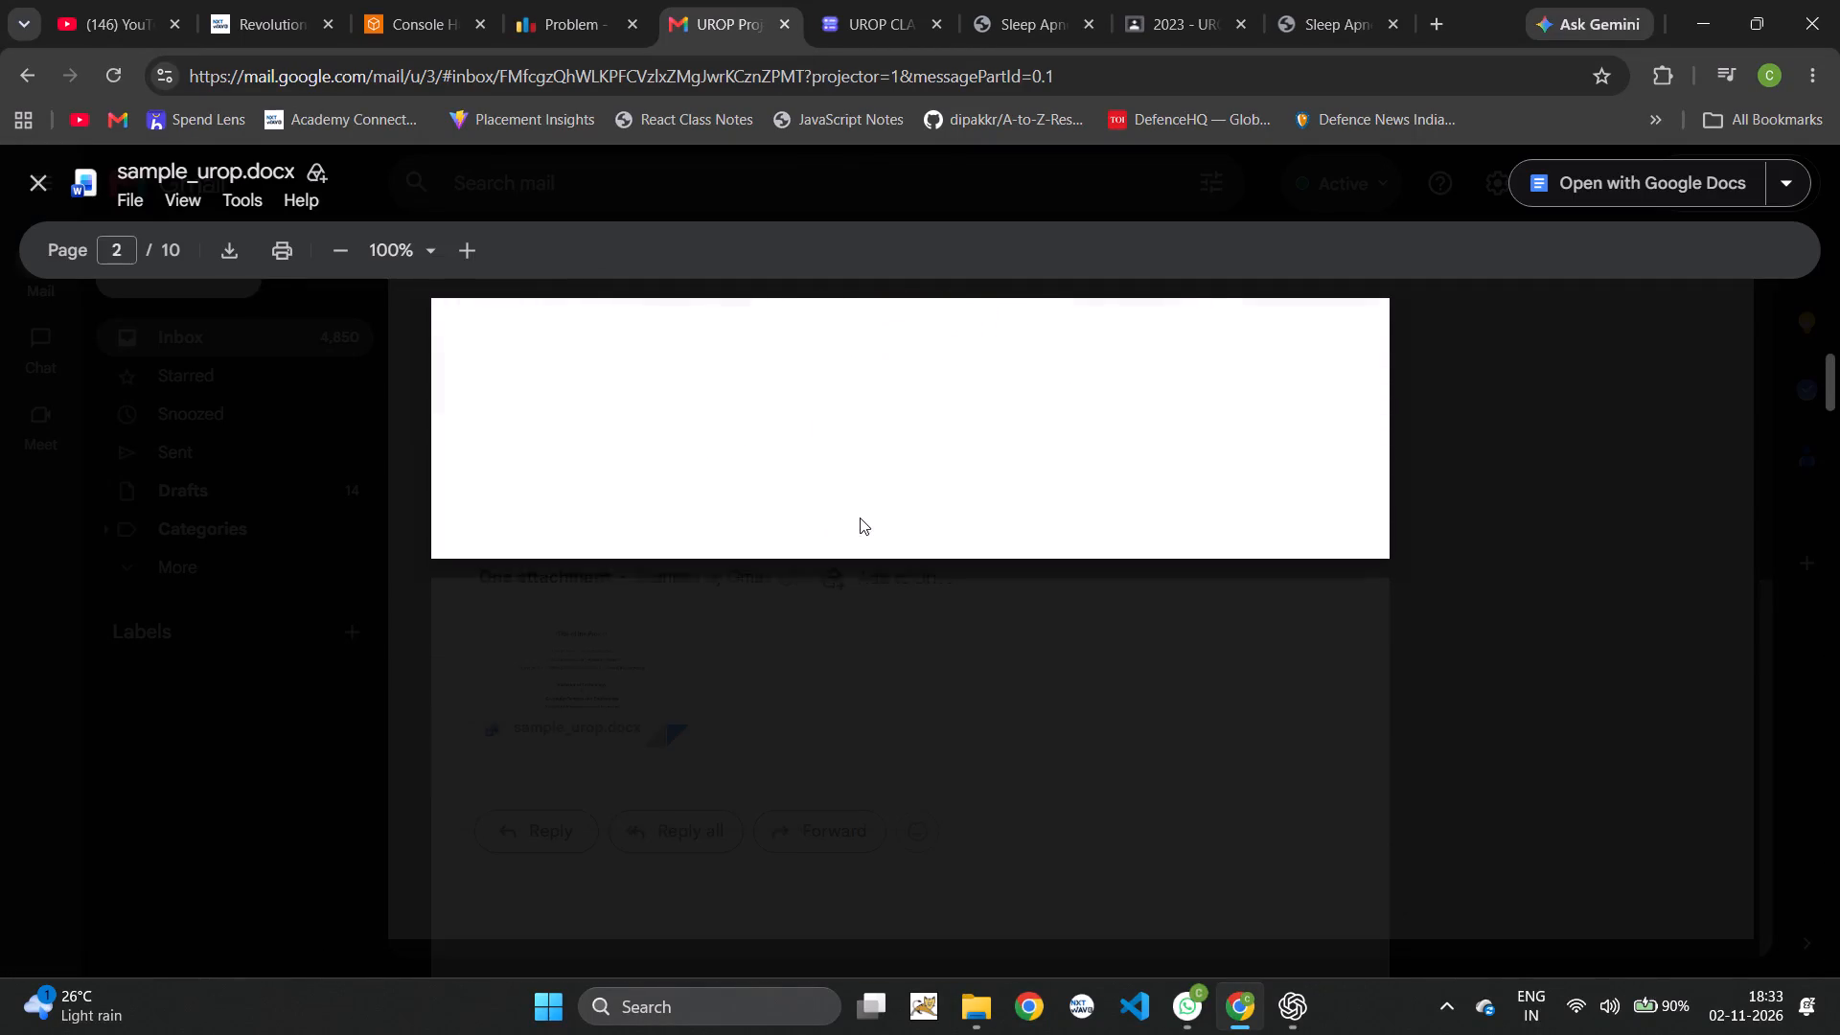
scroll(860, 517, down, 5)
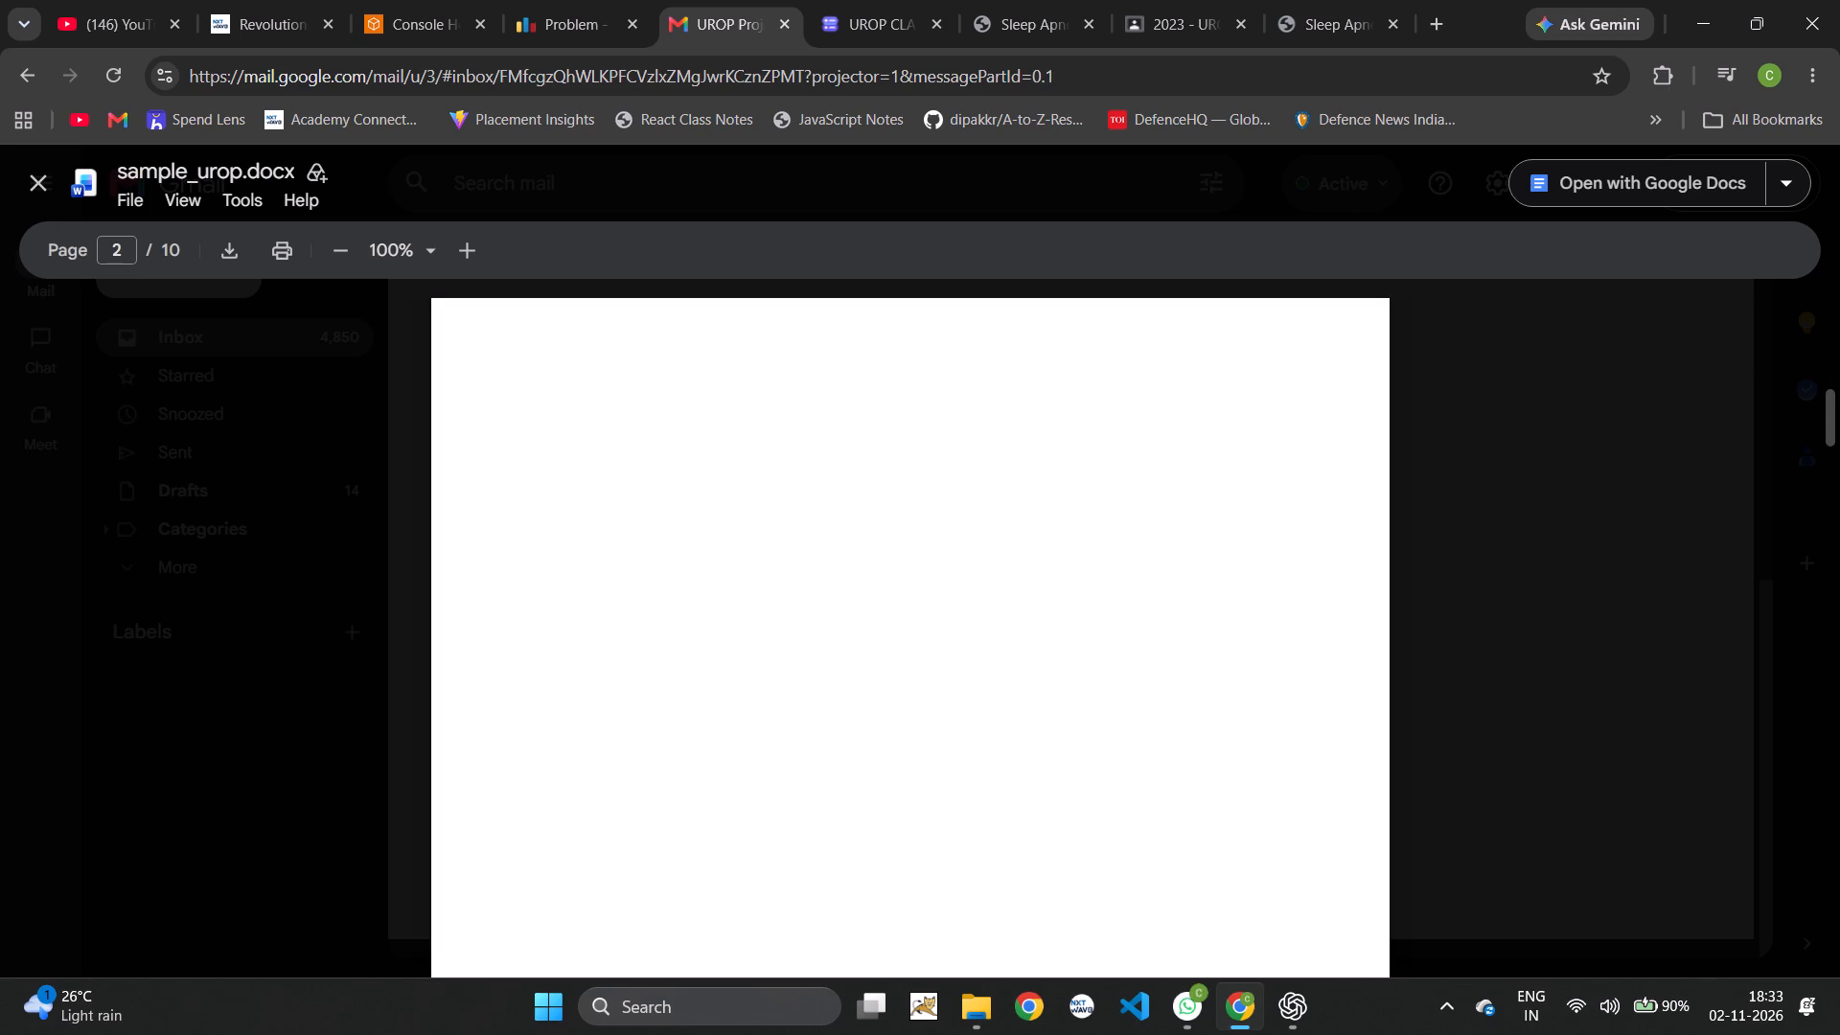
scroll(860, 517, up, 11)
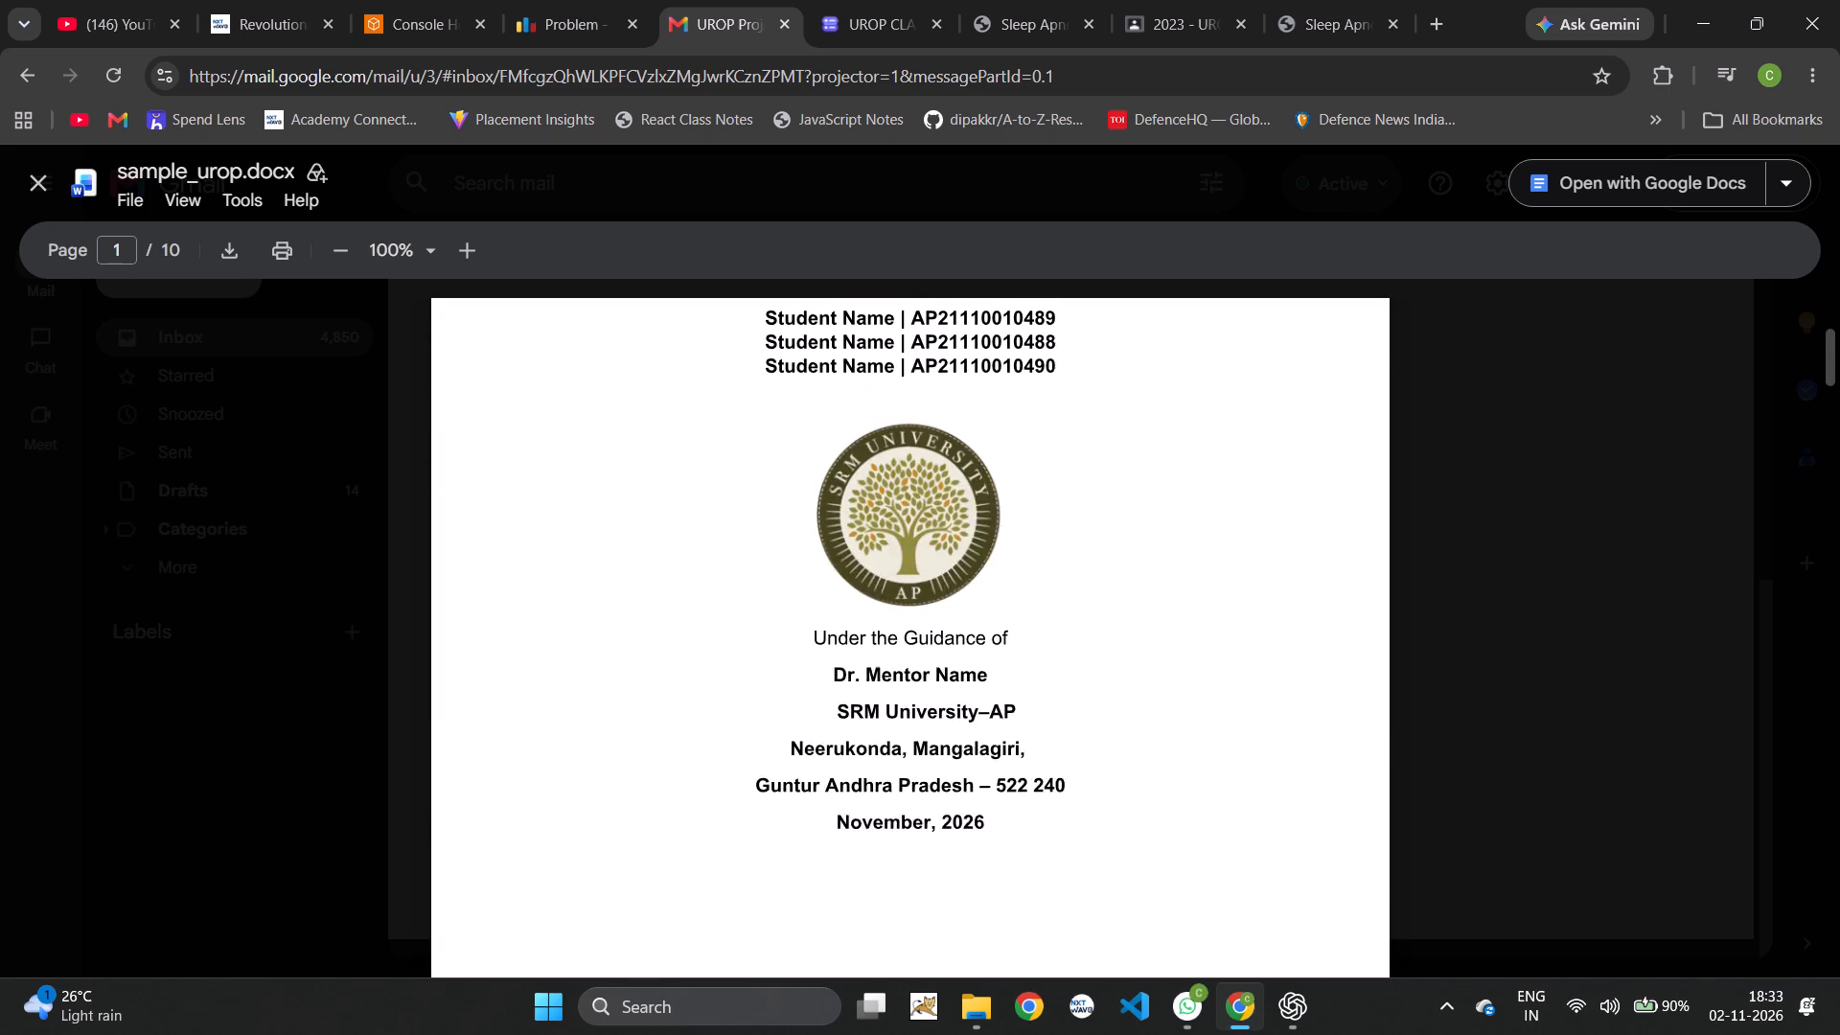
scroll(860, 517, down, 20)
scroll(851, 527, down, 6)
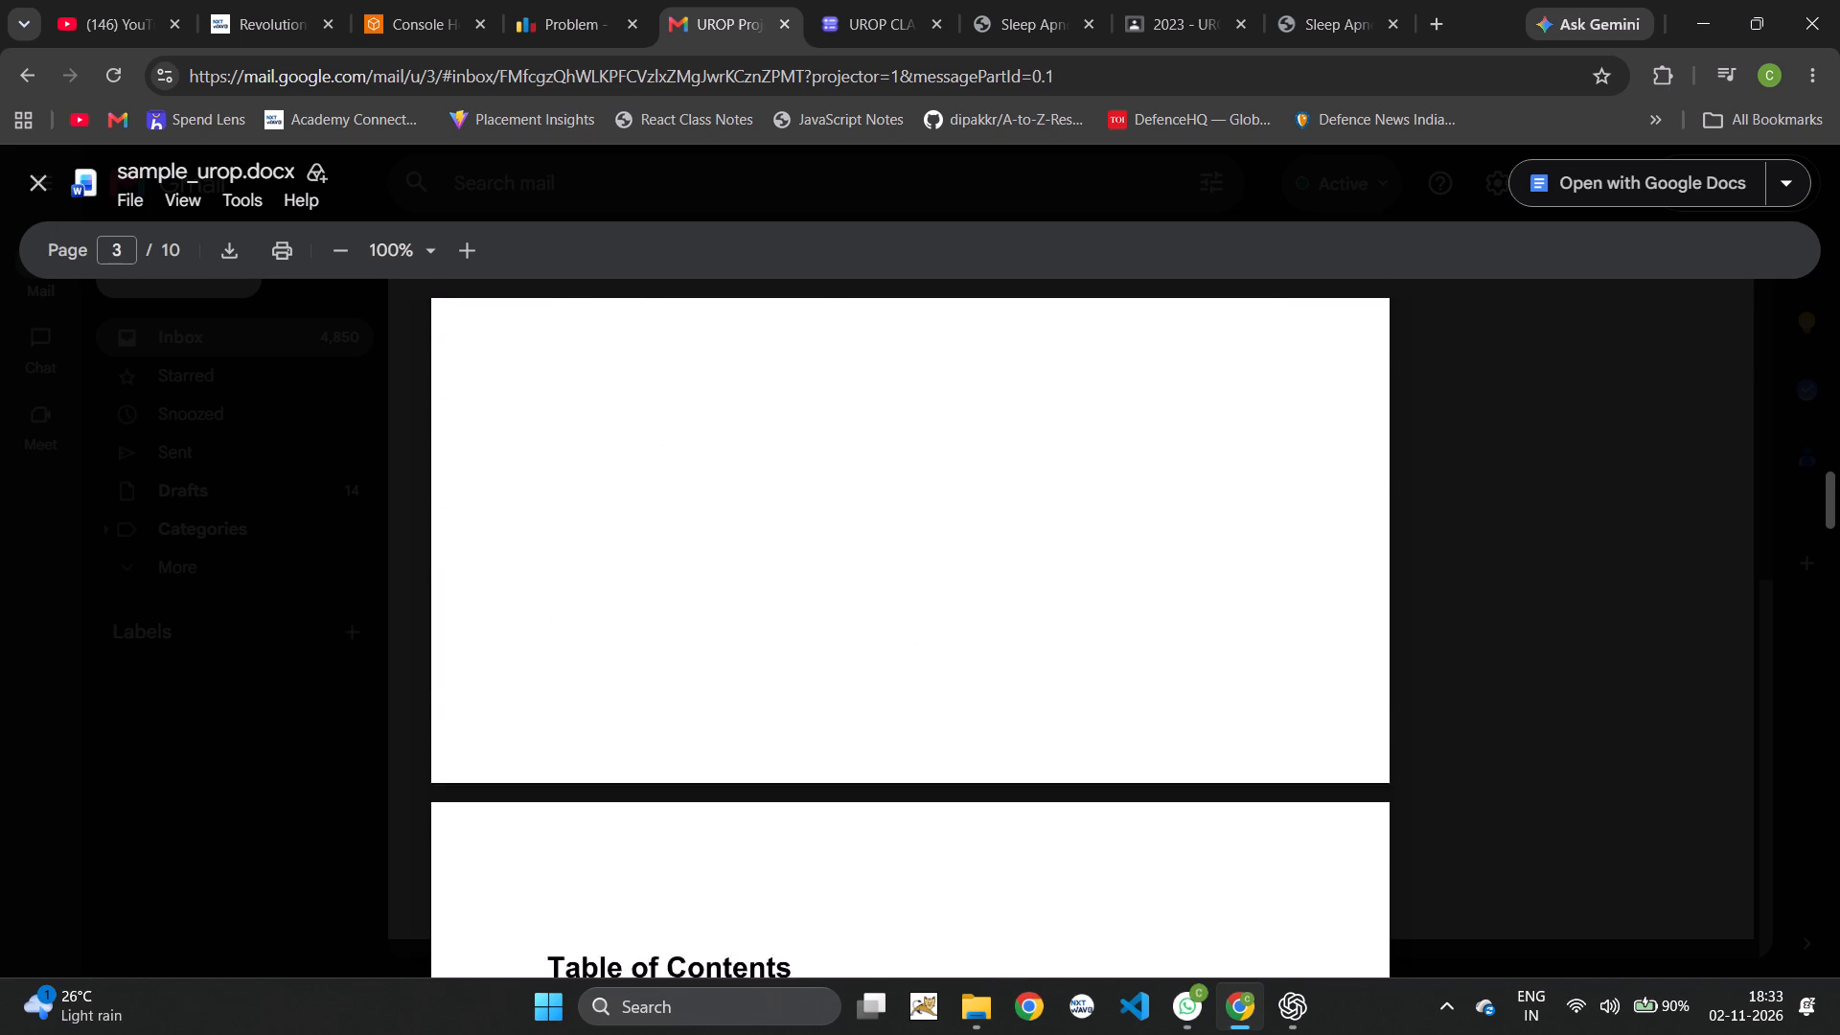
scroll(850, 529, down, 2)
scroll(850, 530, up, 3)
scroll(849, 531, down, 16)
scroll(849, 533, down, 6)
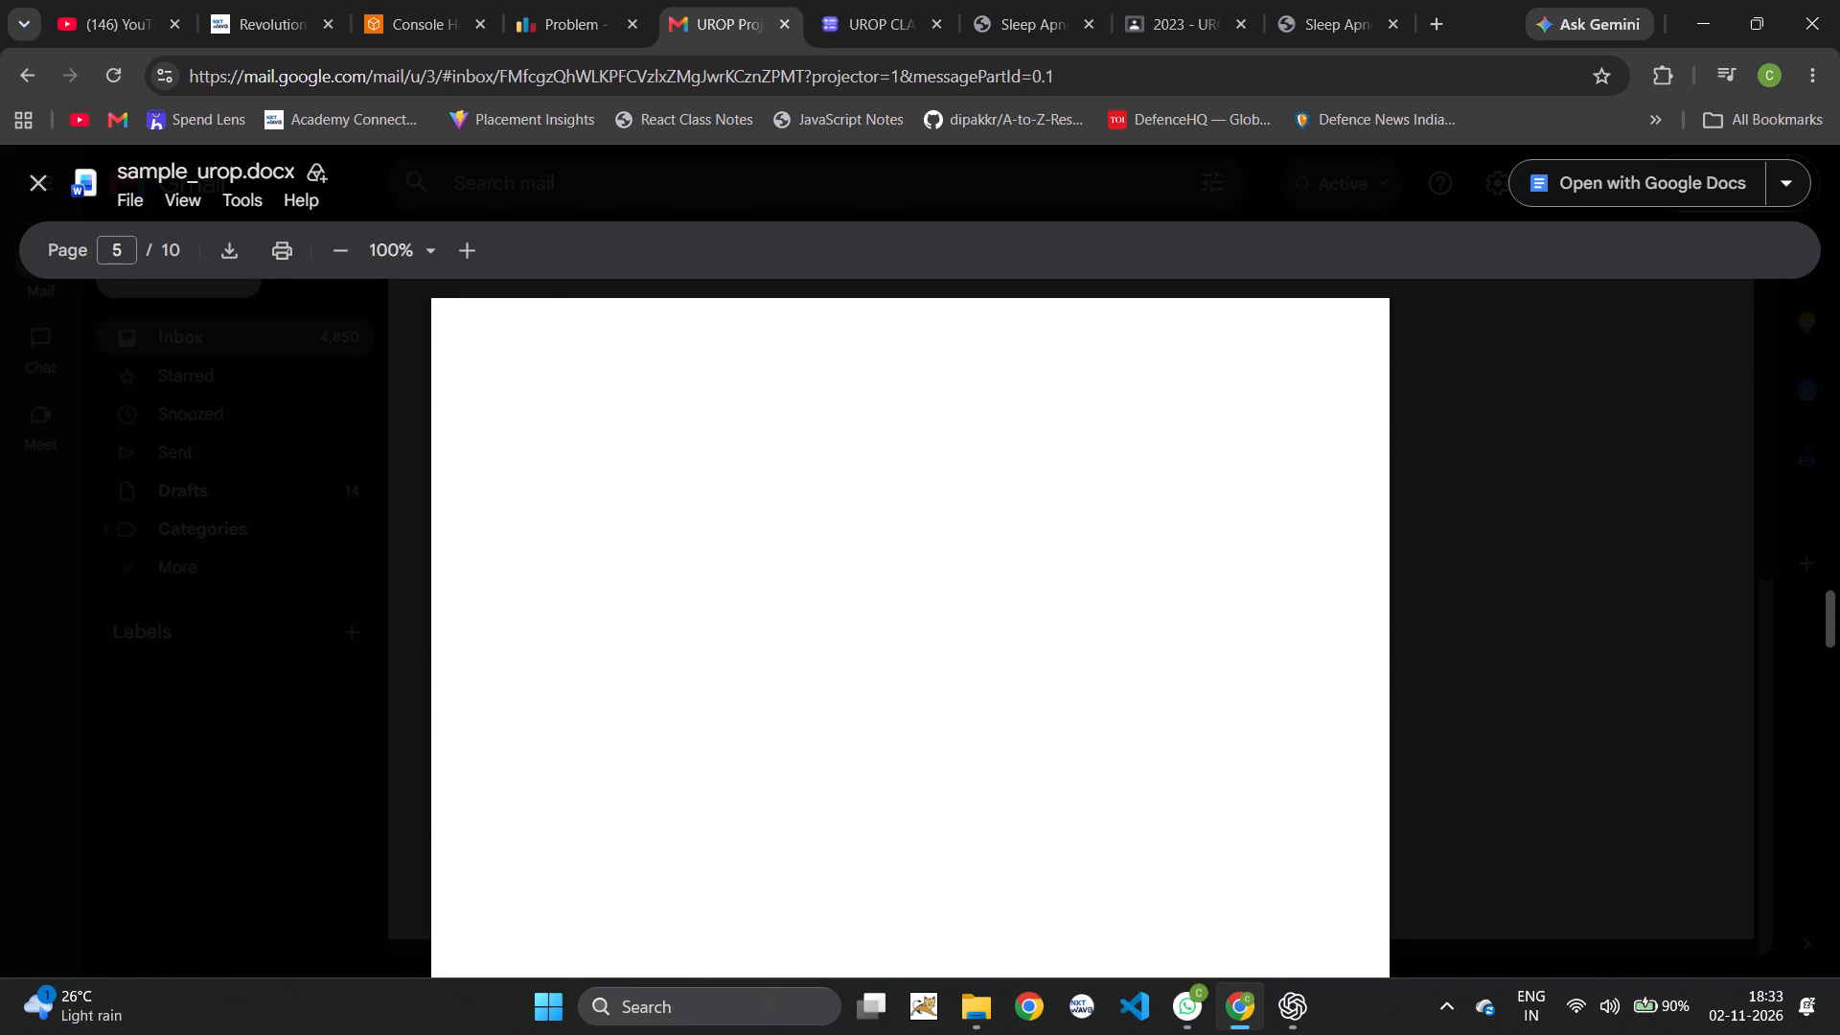
scroll(849, 535, down, 6)
scroll(849, 535, up, 1)
scroll(849, 535, down, 16)
scroll(849, 535, down, 6)
scroll(849, 535, up, 1)
scroll(849, 535, down, 12)
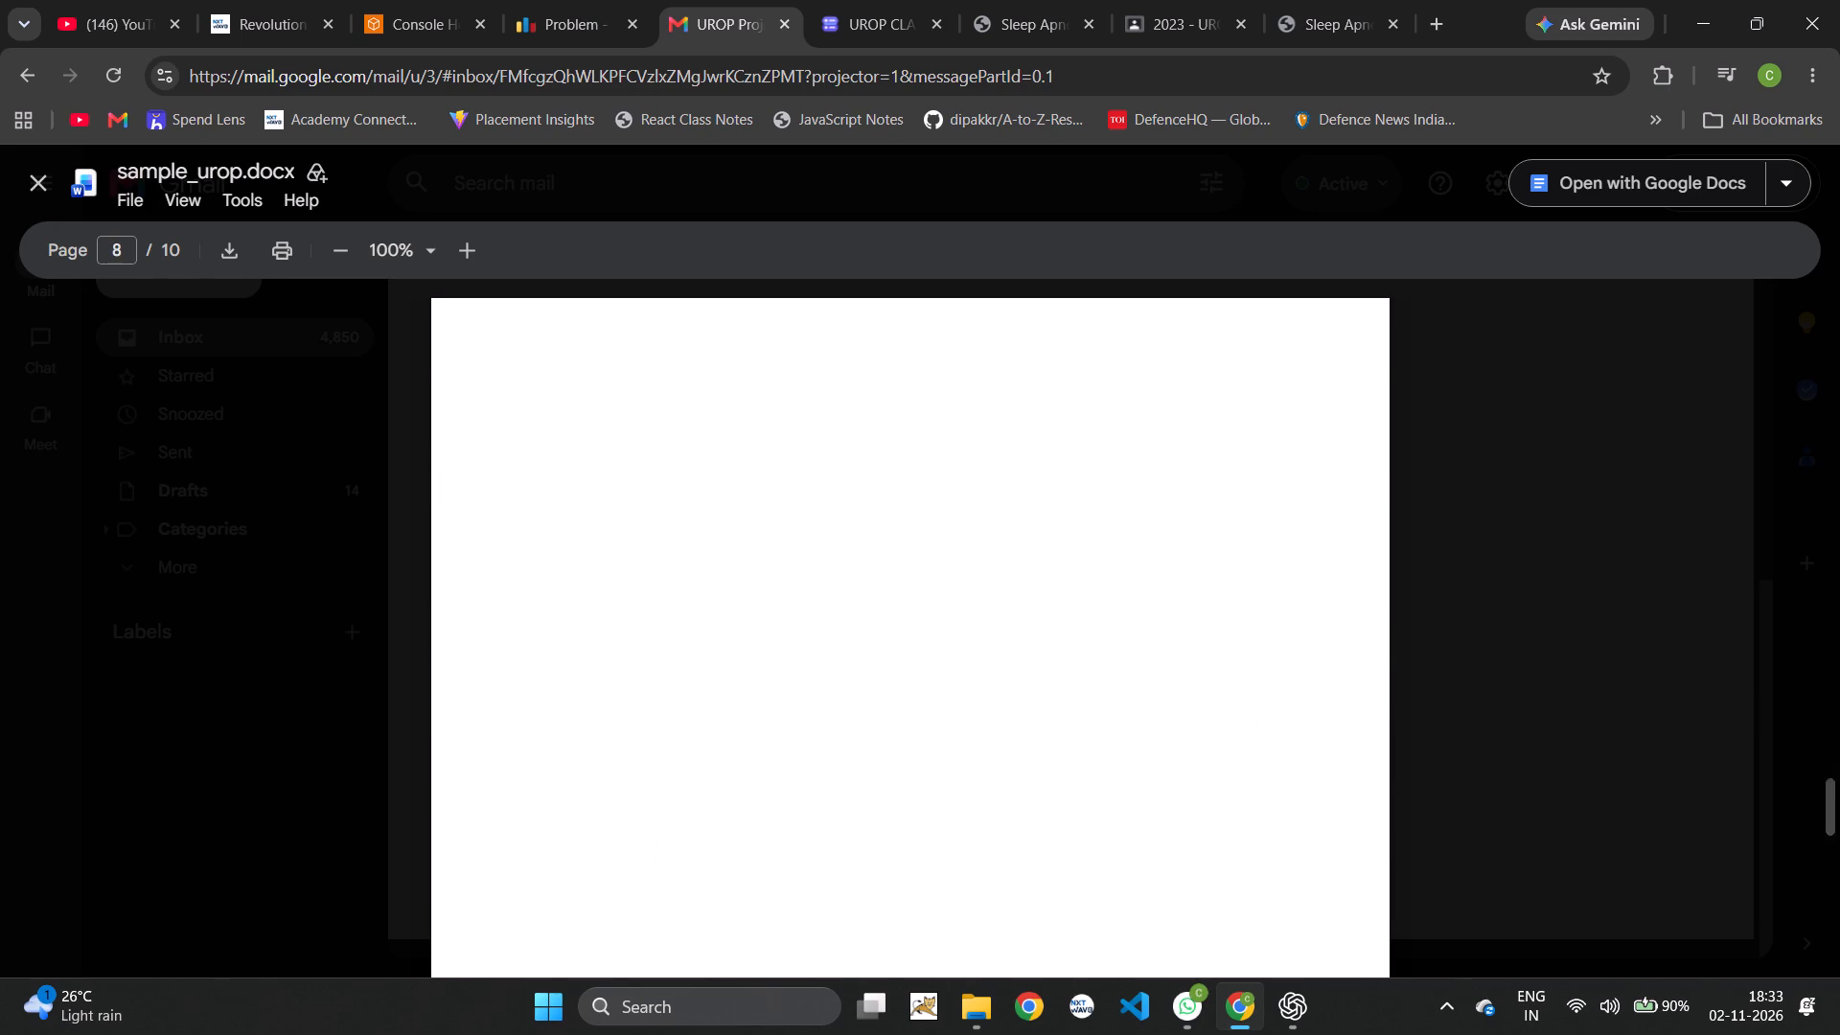
scroll(849, 535, down, 15)
scroll(849, 535, up, 2)
scroll(849, 535, down, 6)
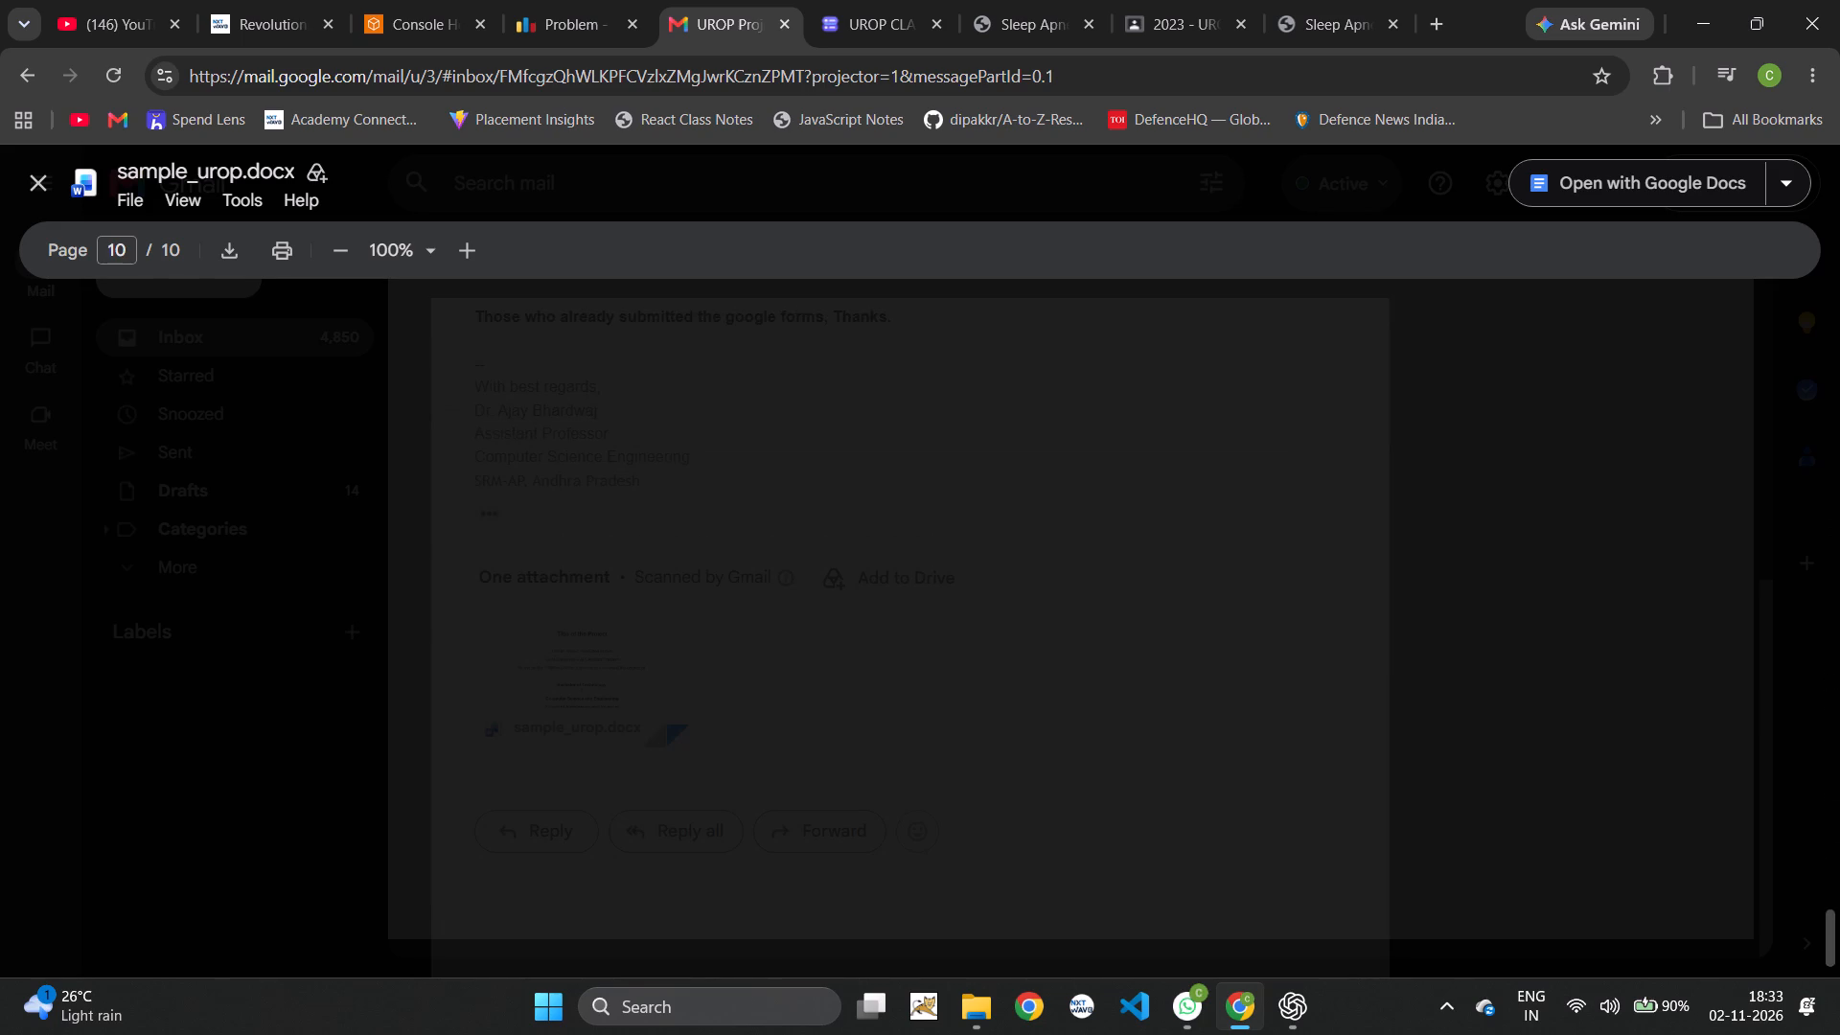
scroll(849, 535, down, 4)
click(32, 184)
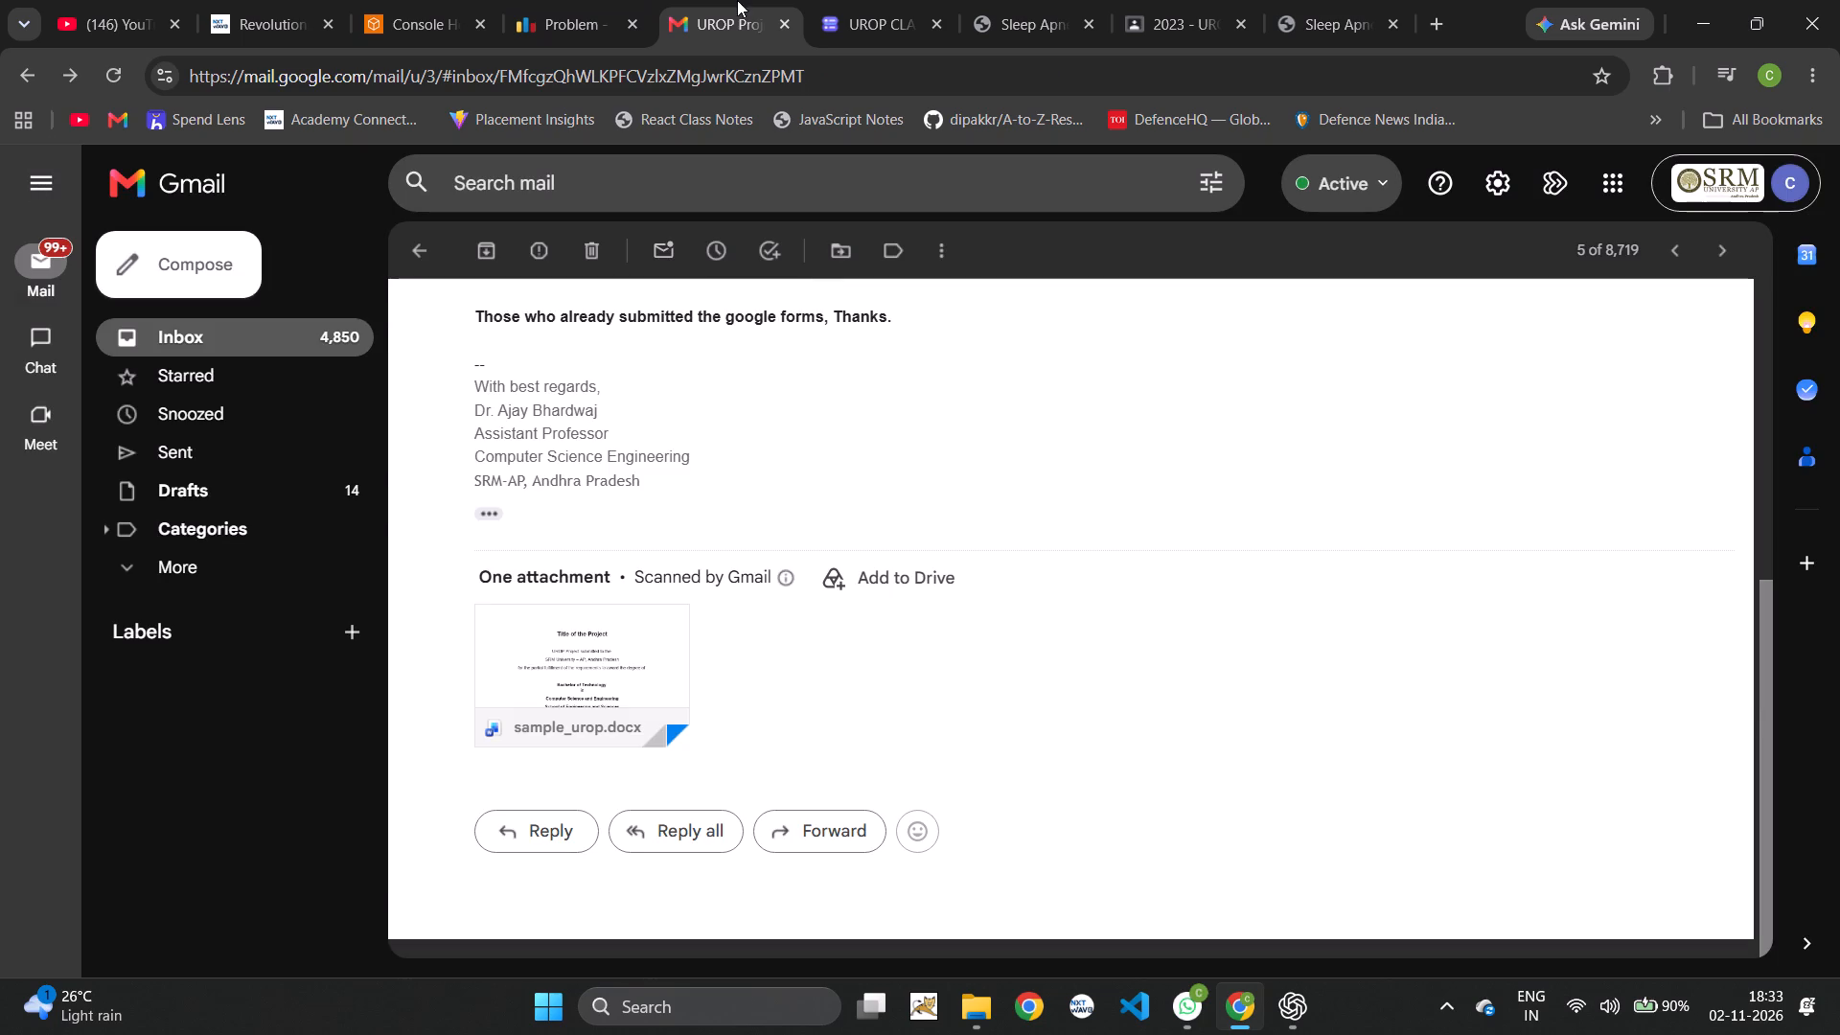
Review the Sleep Apnea Detection project report PDF from the title page through the concluding remarks, future work and references.
click(987, 0)
scroll(876, 475, up, 6)
scroll(876, 475, down, 10)
scroll(874, 476, up, 2)
scroll(874, 476, down, 3)
scroll(865, 469, up, 18)
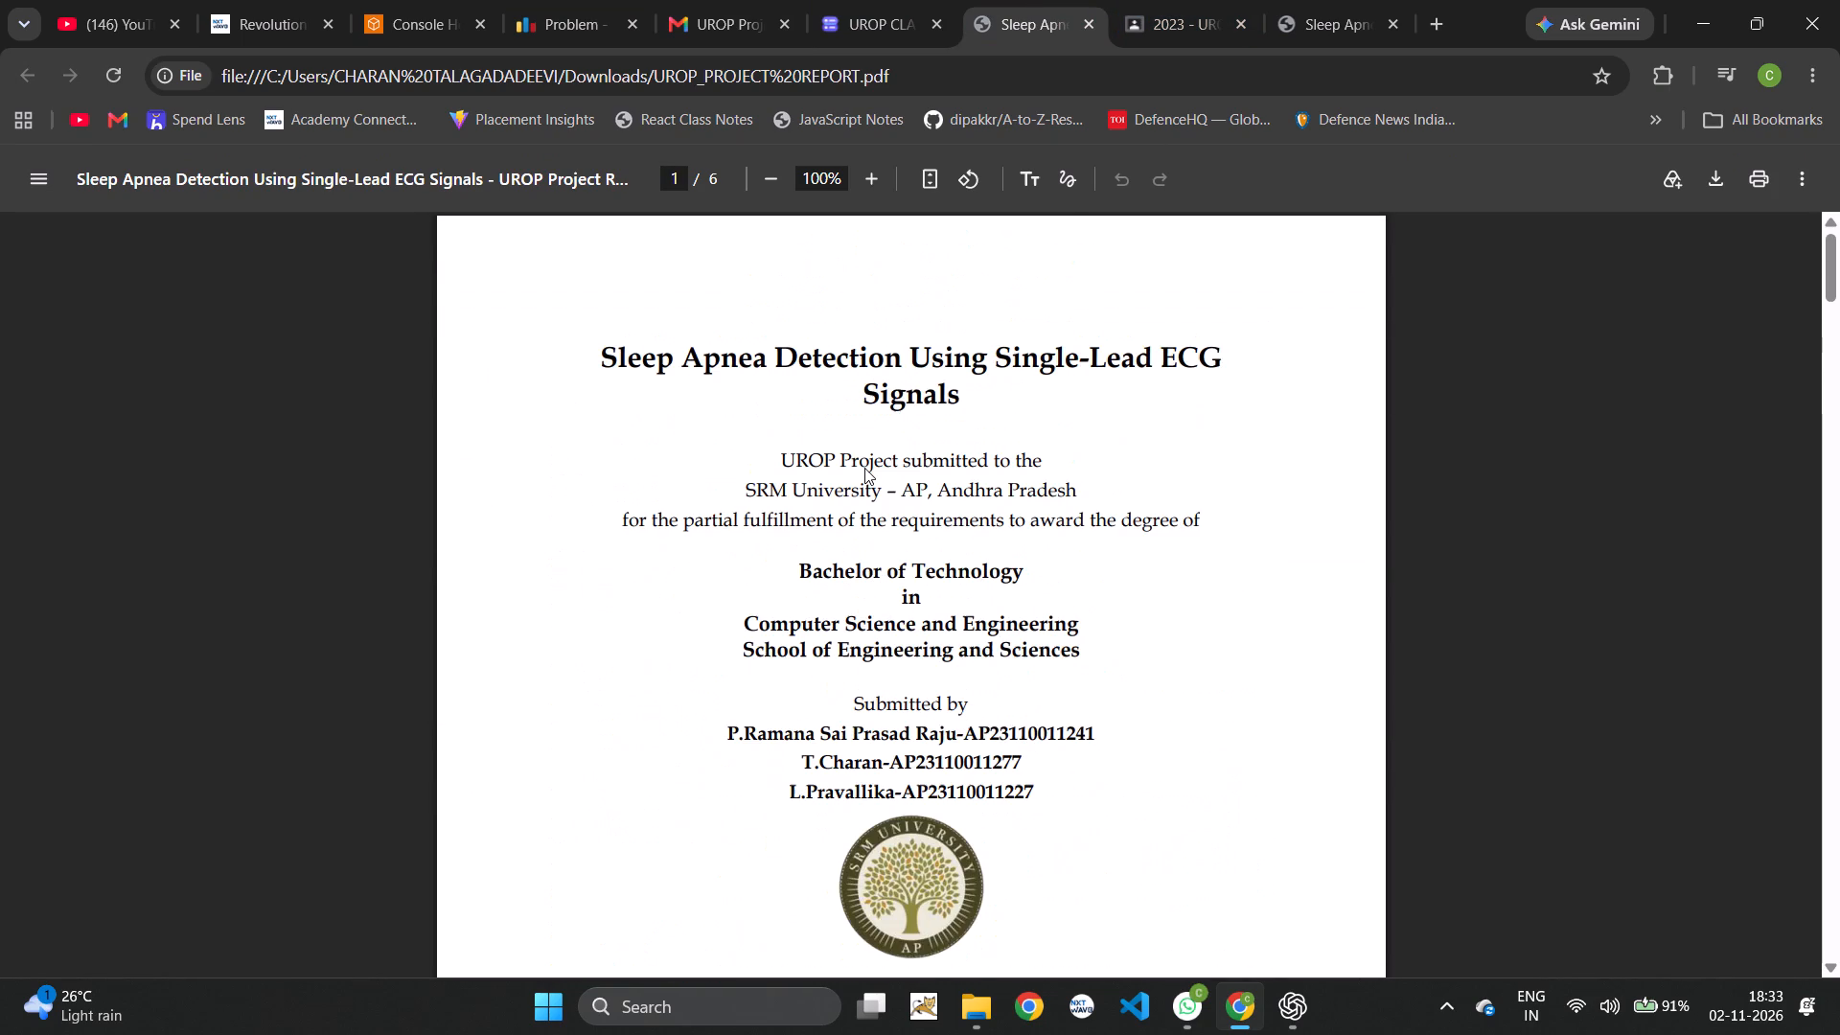
scroll(864, 468, down, 2)
scroll(864, 468, up, 1)
scroll(864, 468, down, 17)
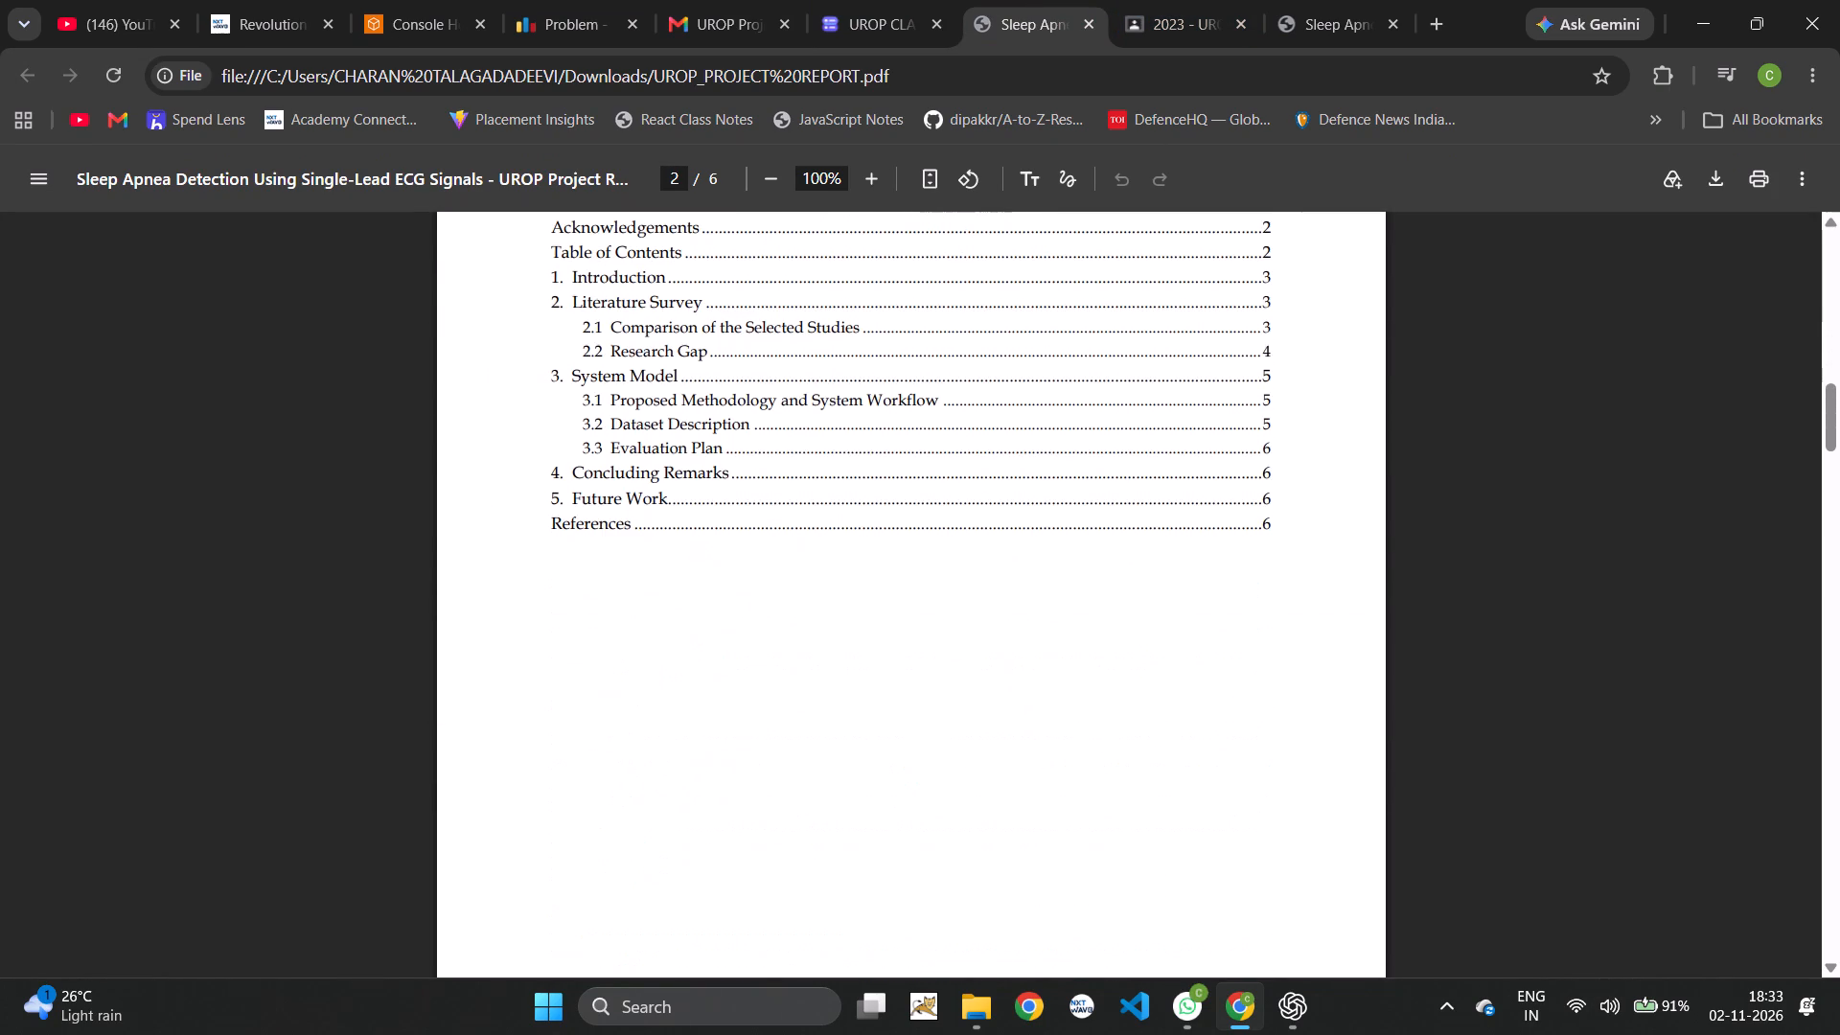
scroll(854, 459, down, 4)
scroll(853, 458, up, 1)
scroll(853, 458, down, 2)
scroll(848, 454, up, 5)
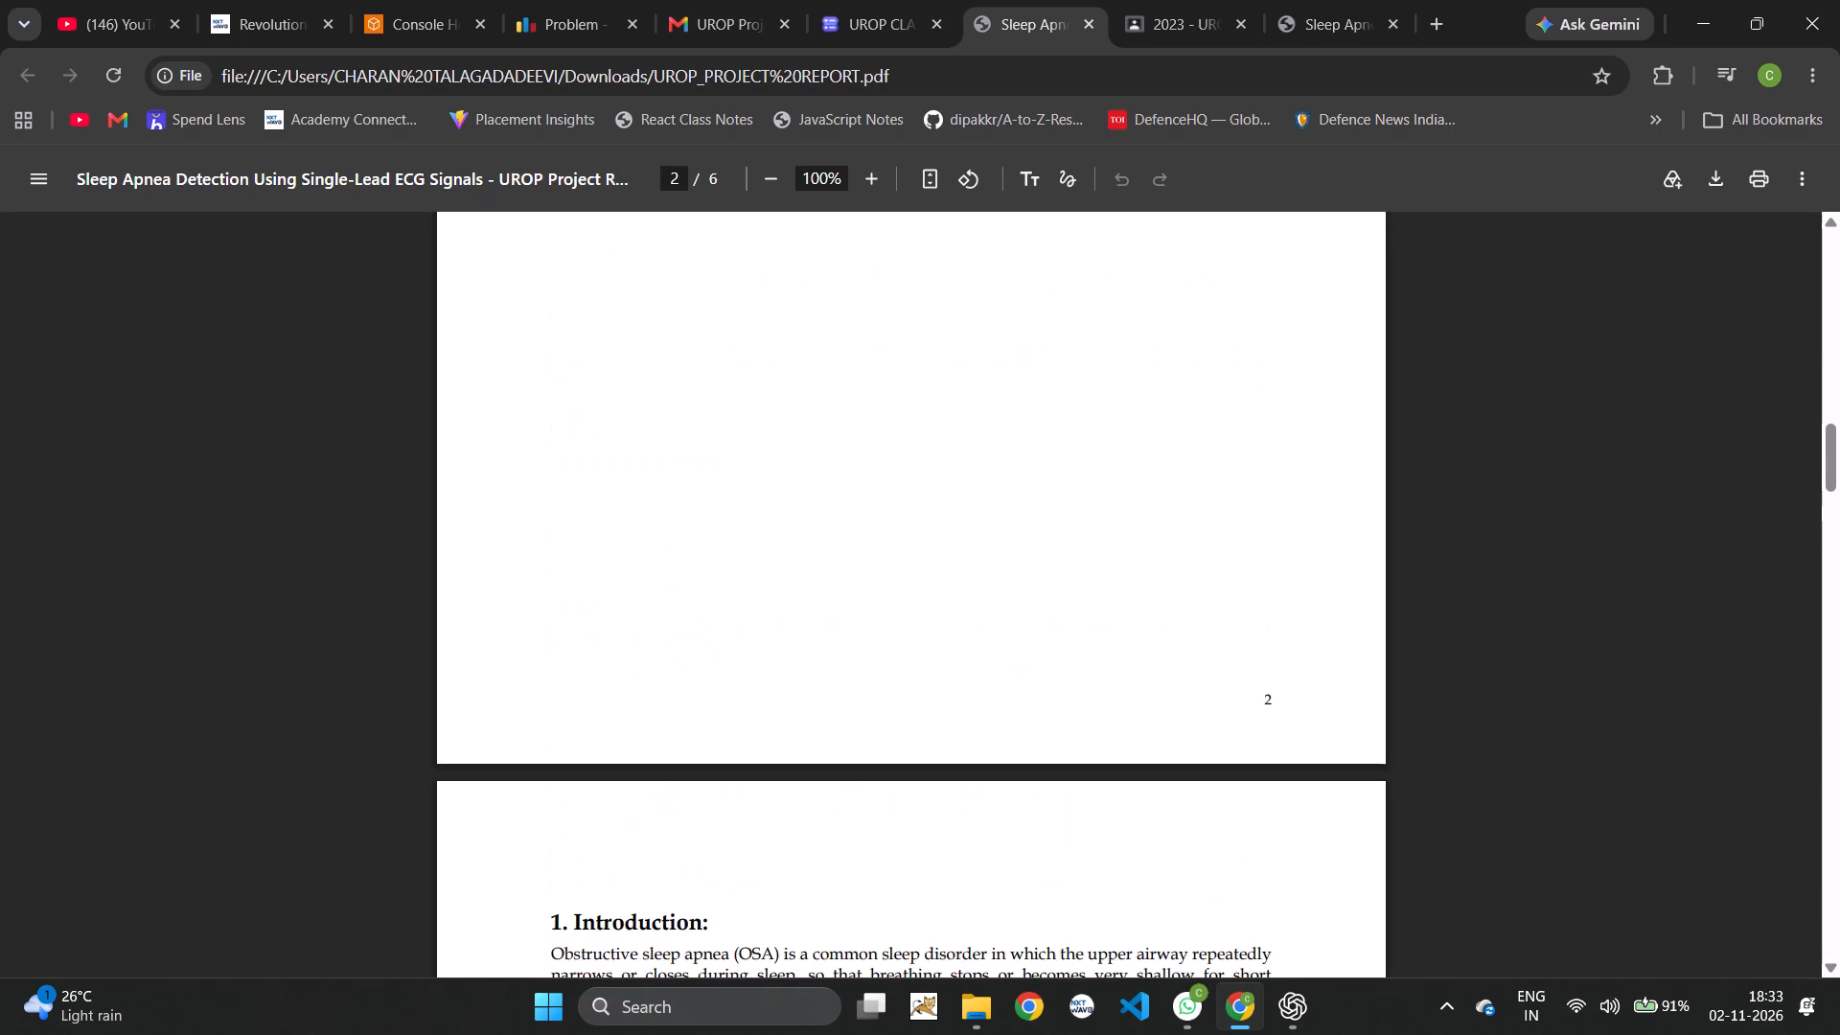
scroll(848, 454, up, 5)
scroll(848, 454, down, 10)
scroll(848, 454, up, 1)
scroll(848, 454, down, 6)
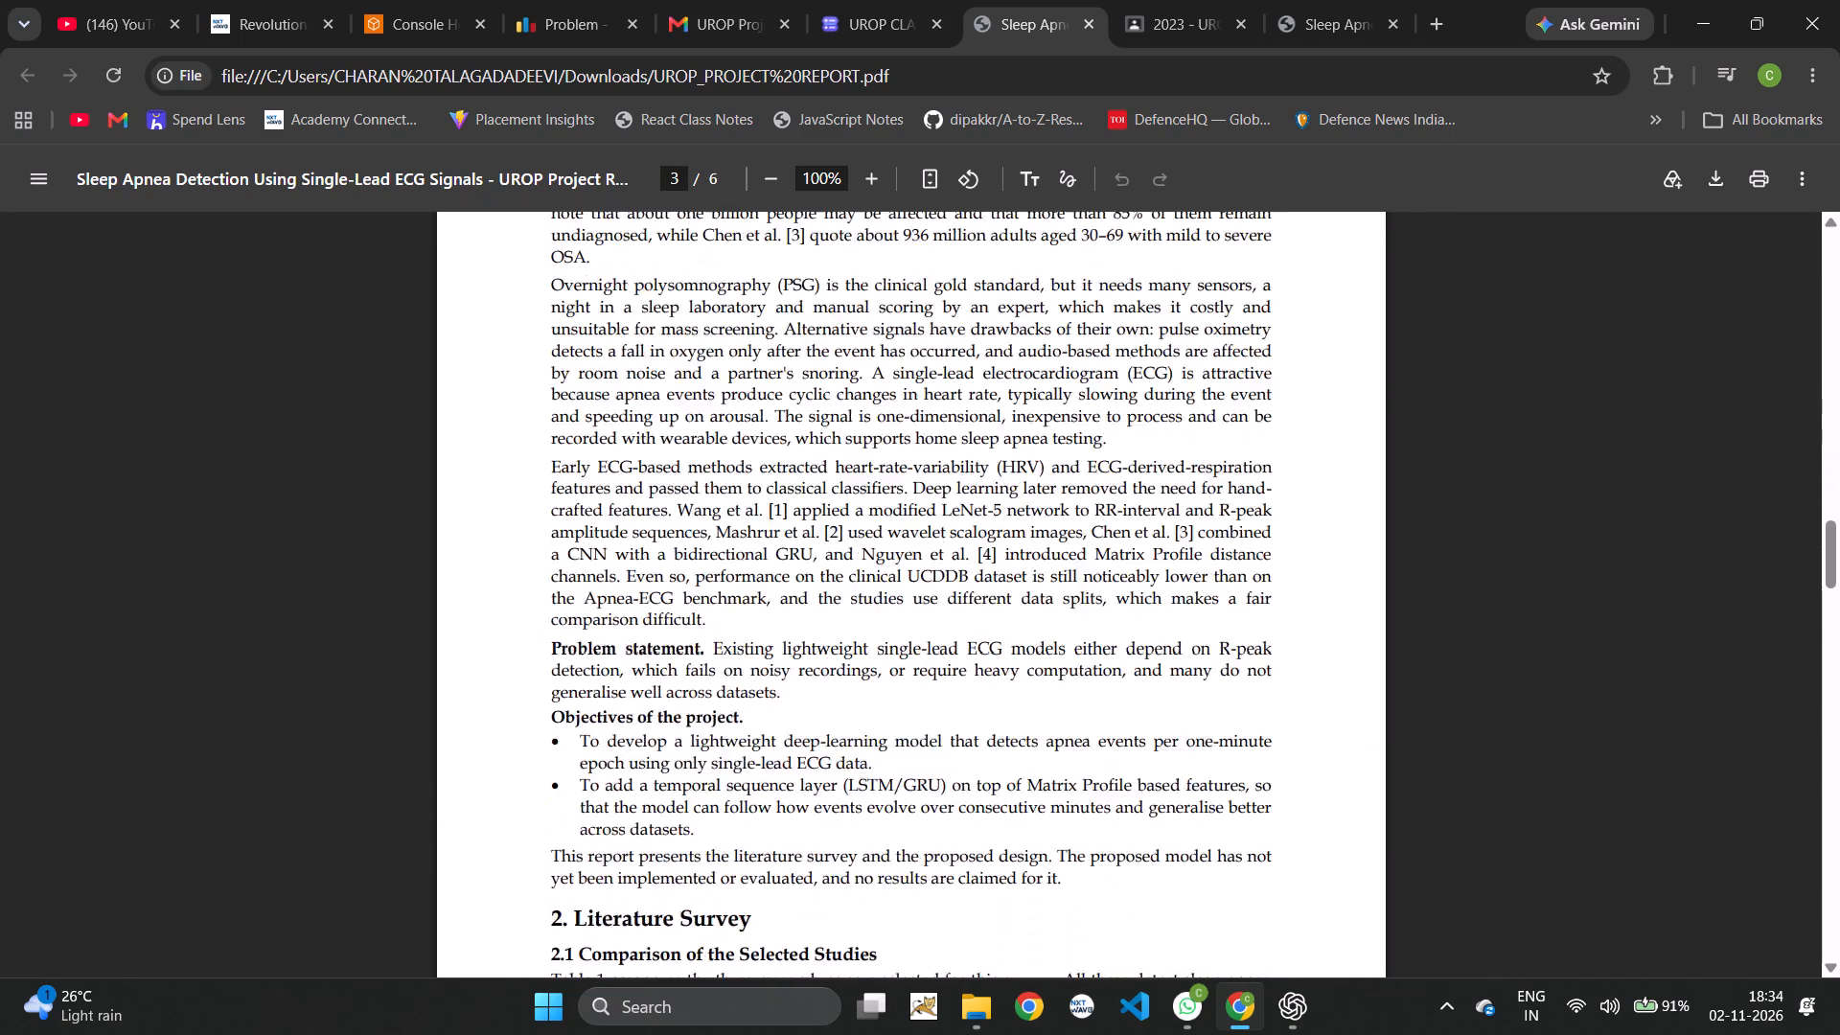
scroll(847, 453, down, 17)
scroll(847, 453, up, 3)
scroll(847, 453, down, 1)
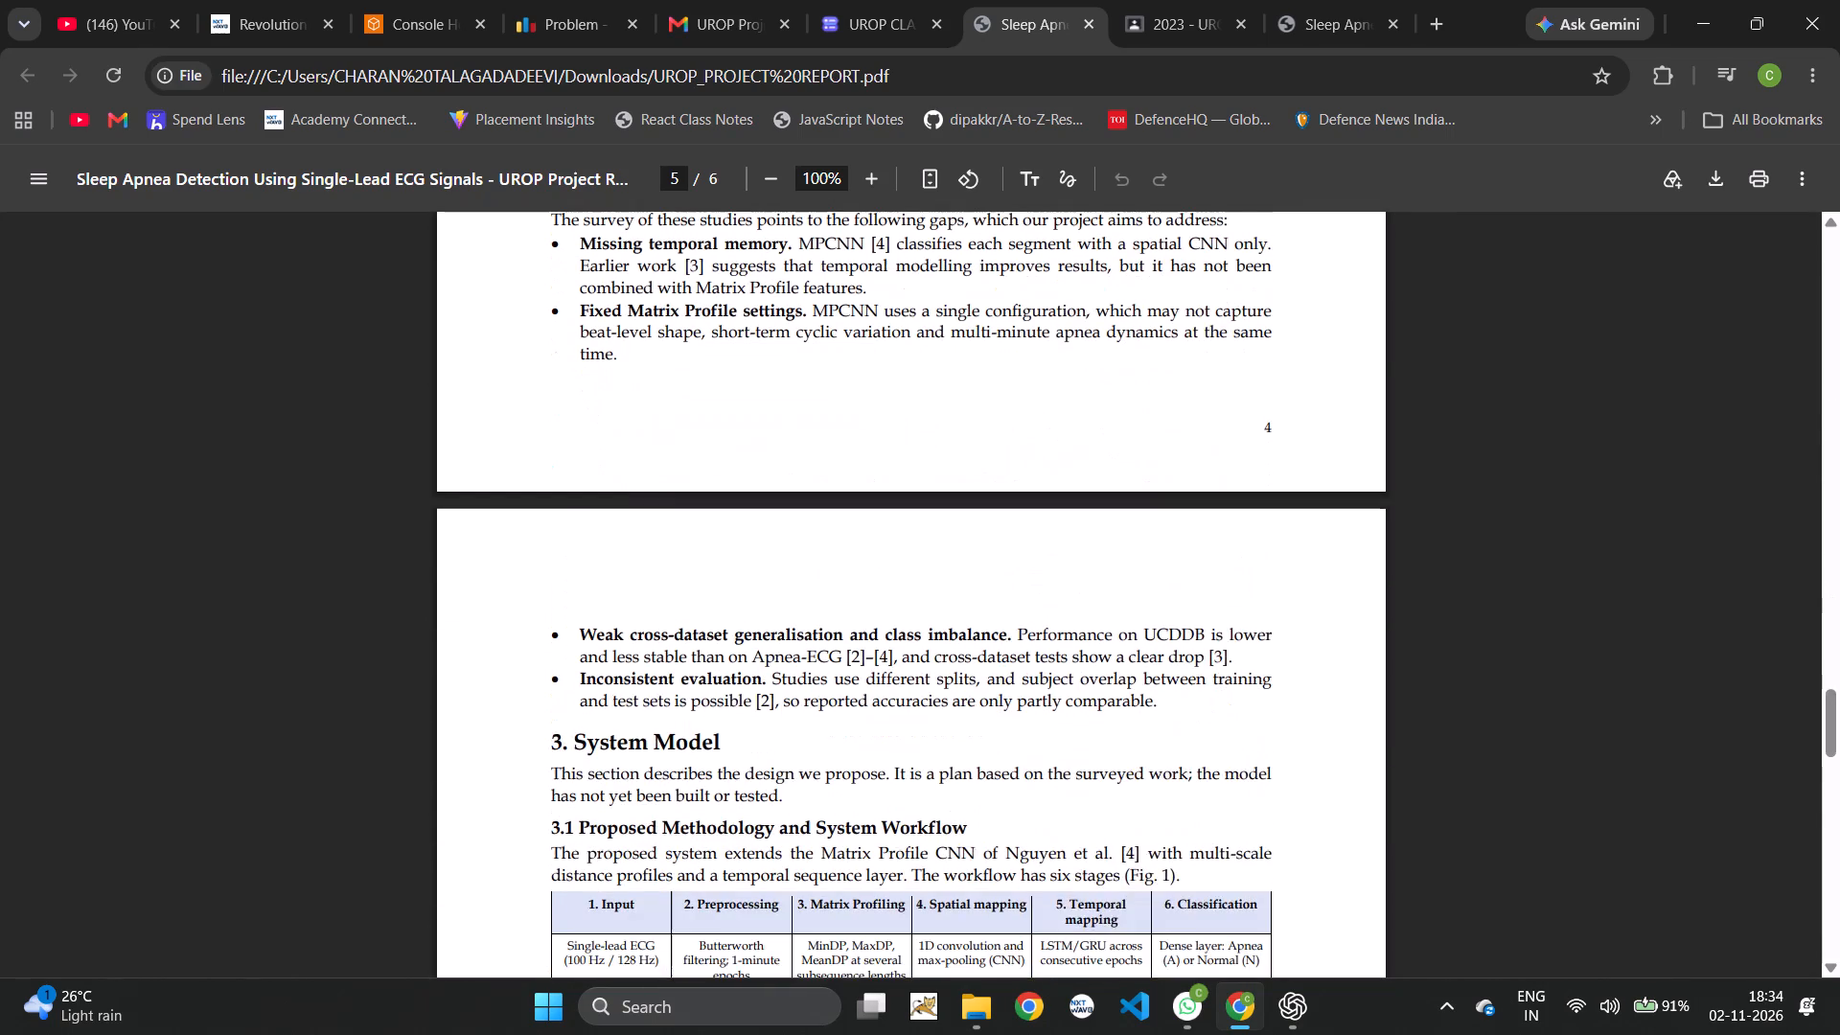
scroll(847, 453, down, 15)
scroll(853, 561, up, 1)
scroll(853, 561, down, 11)
scroll(843, 512, up, 5)
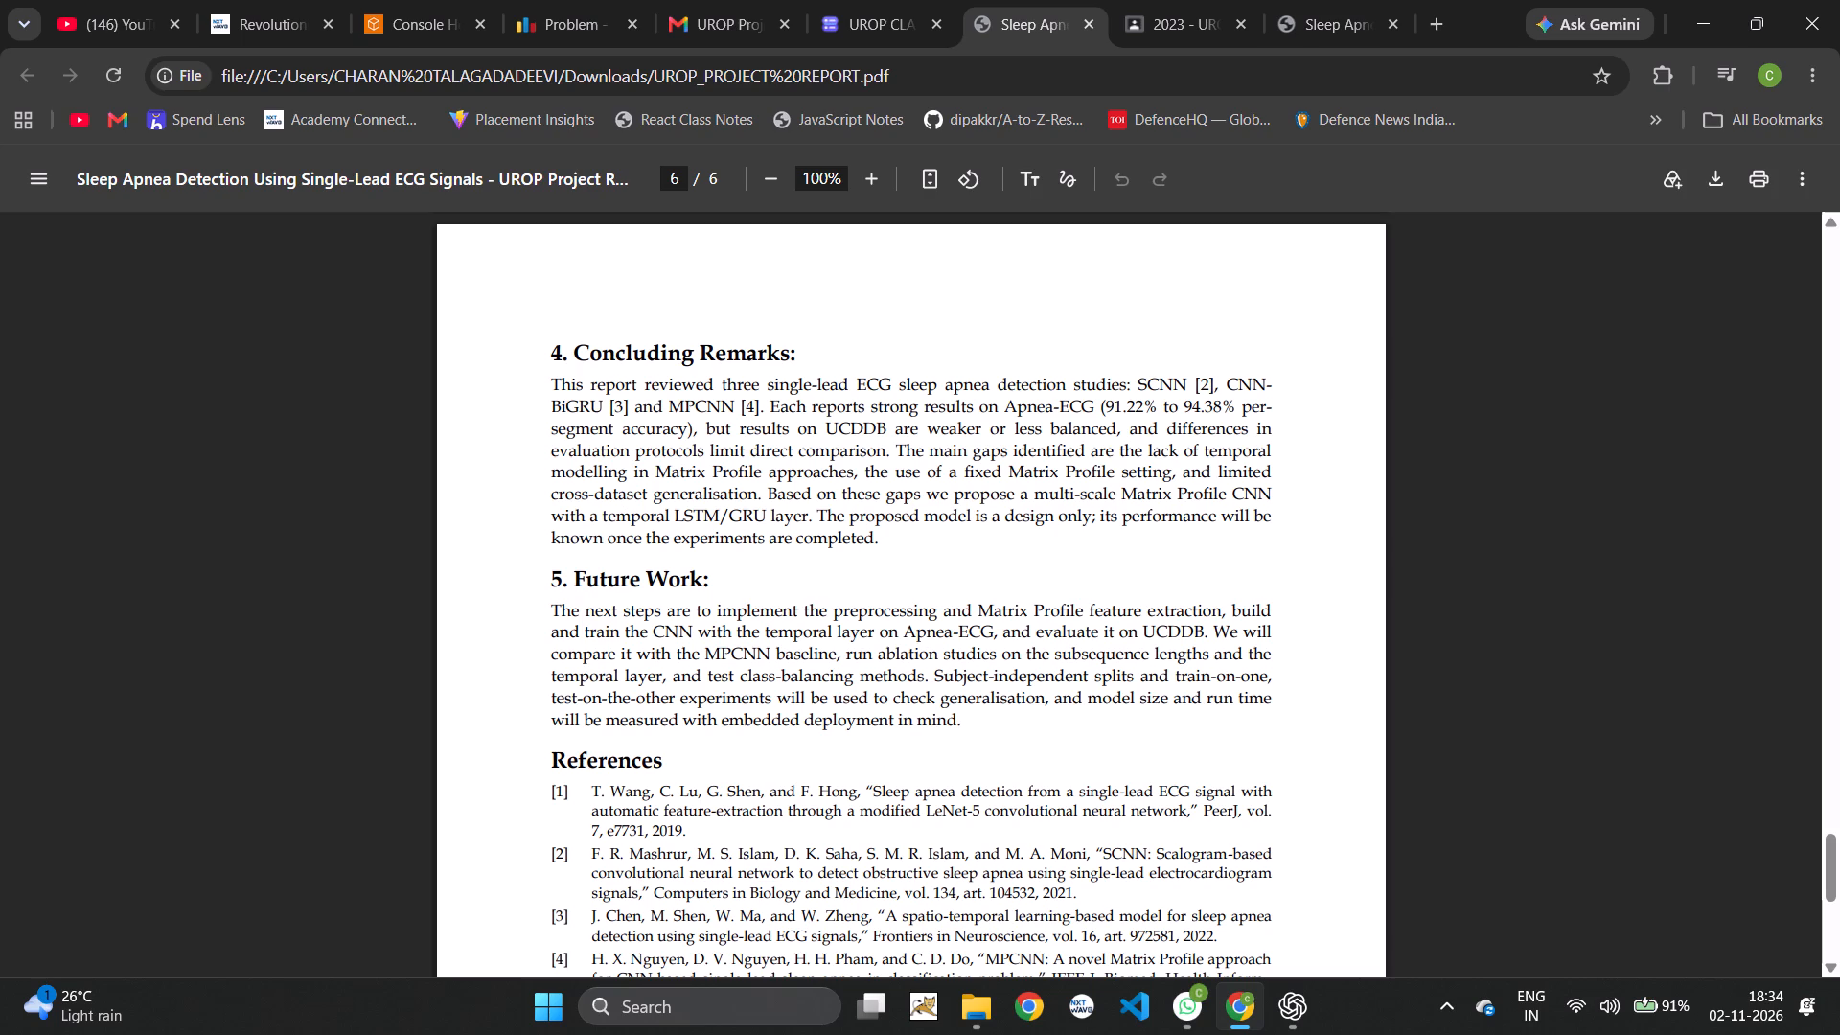
Review the UROP project report PDF from the references back through the table of contents and acknowledgements to the title page.
scroll(1059, 706, down, 9)
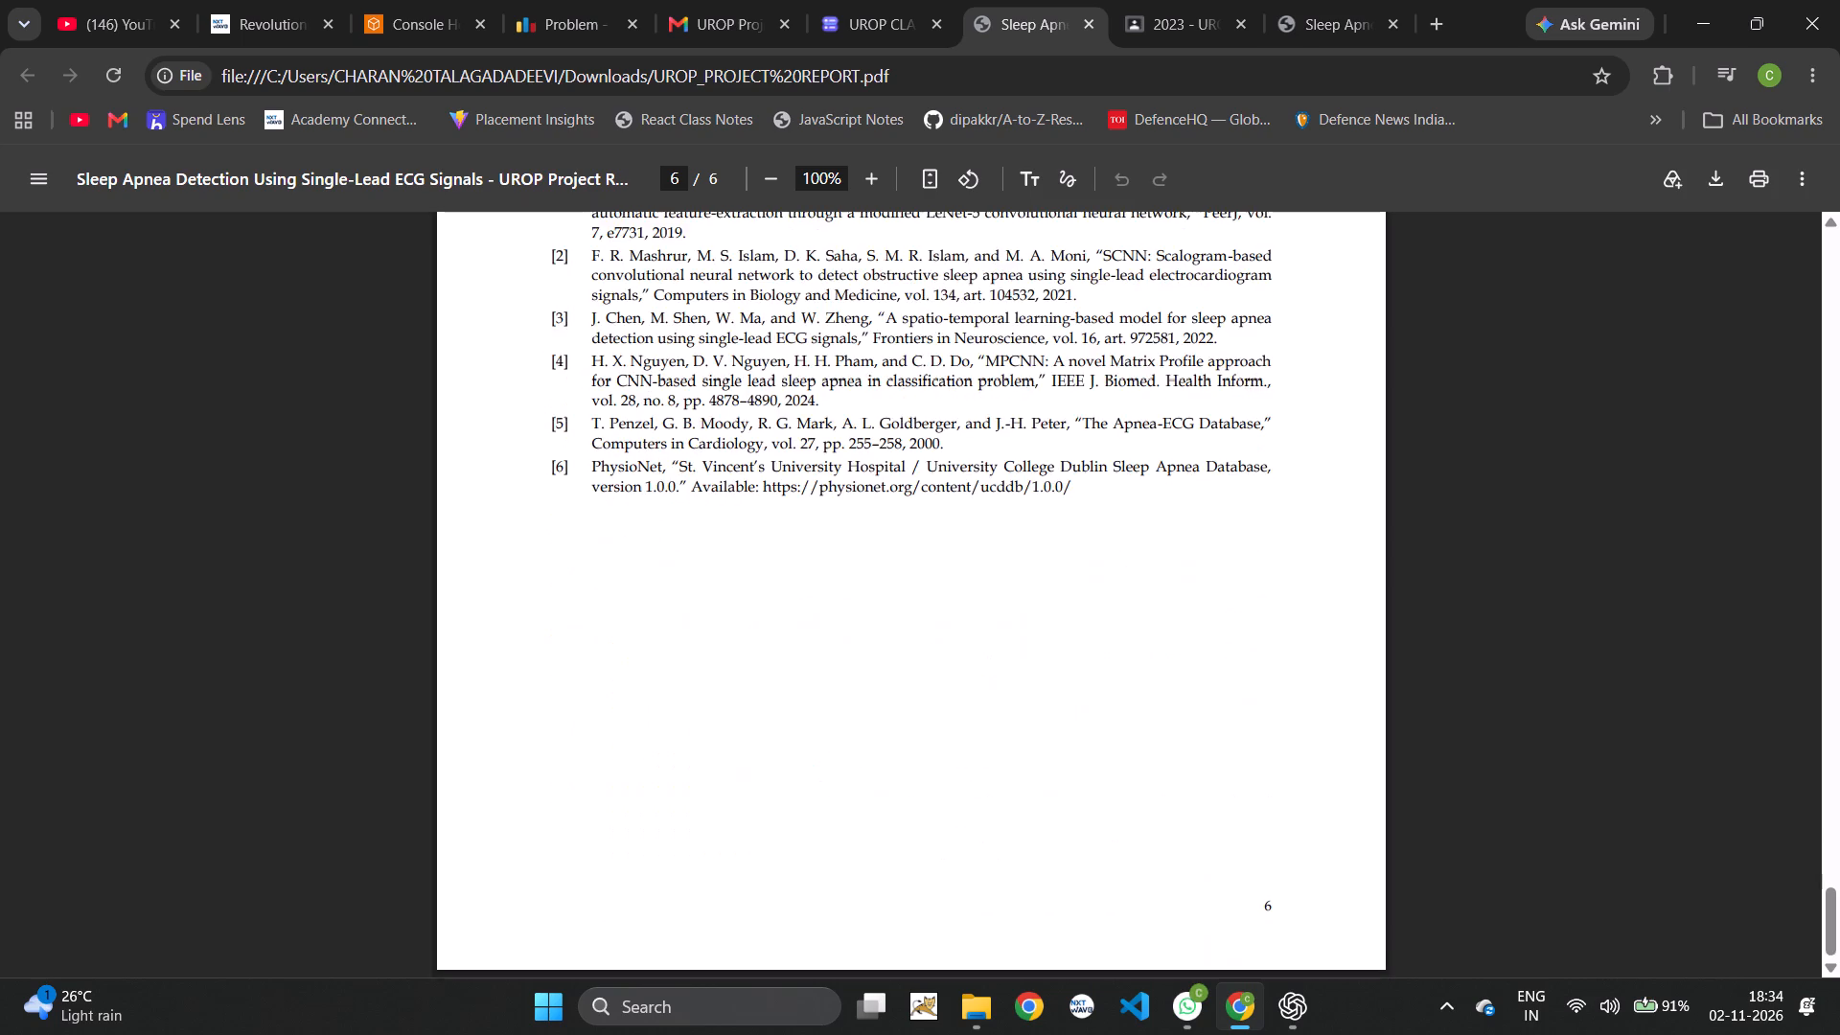
scroll(1059, 706, up, 19)
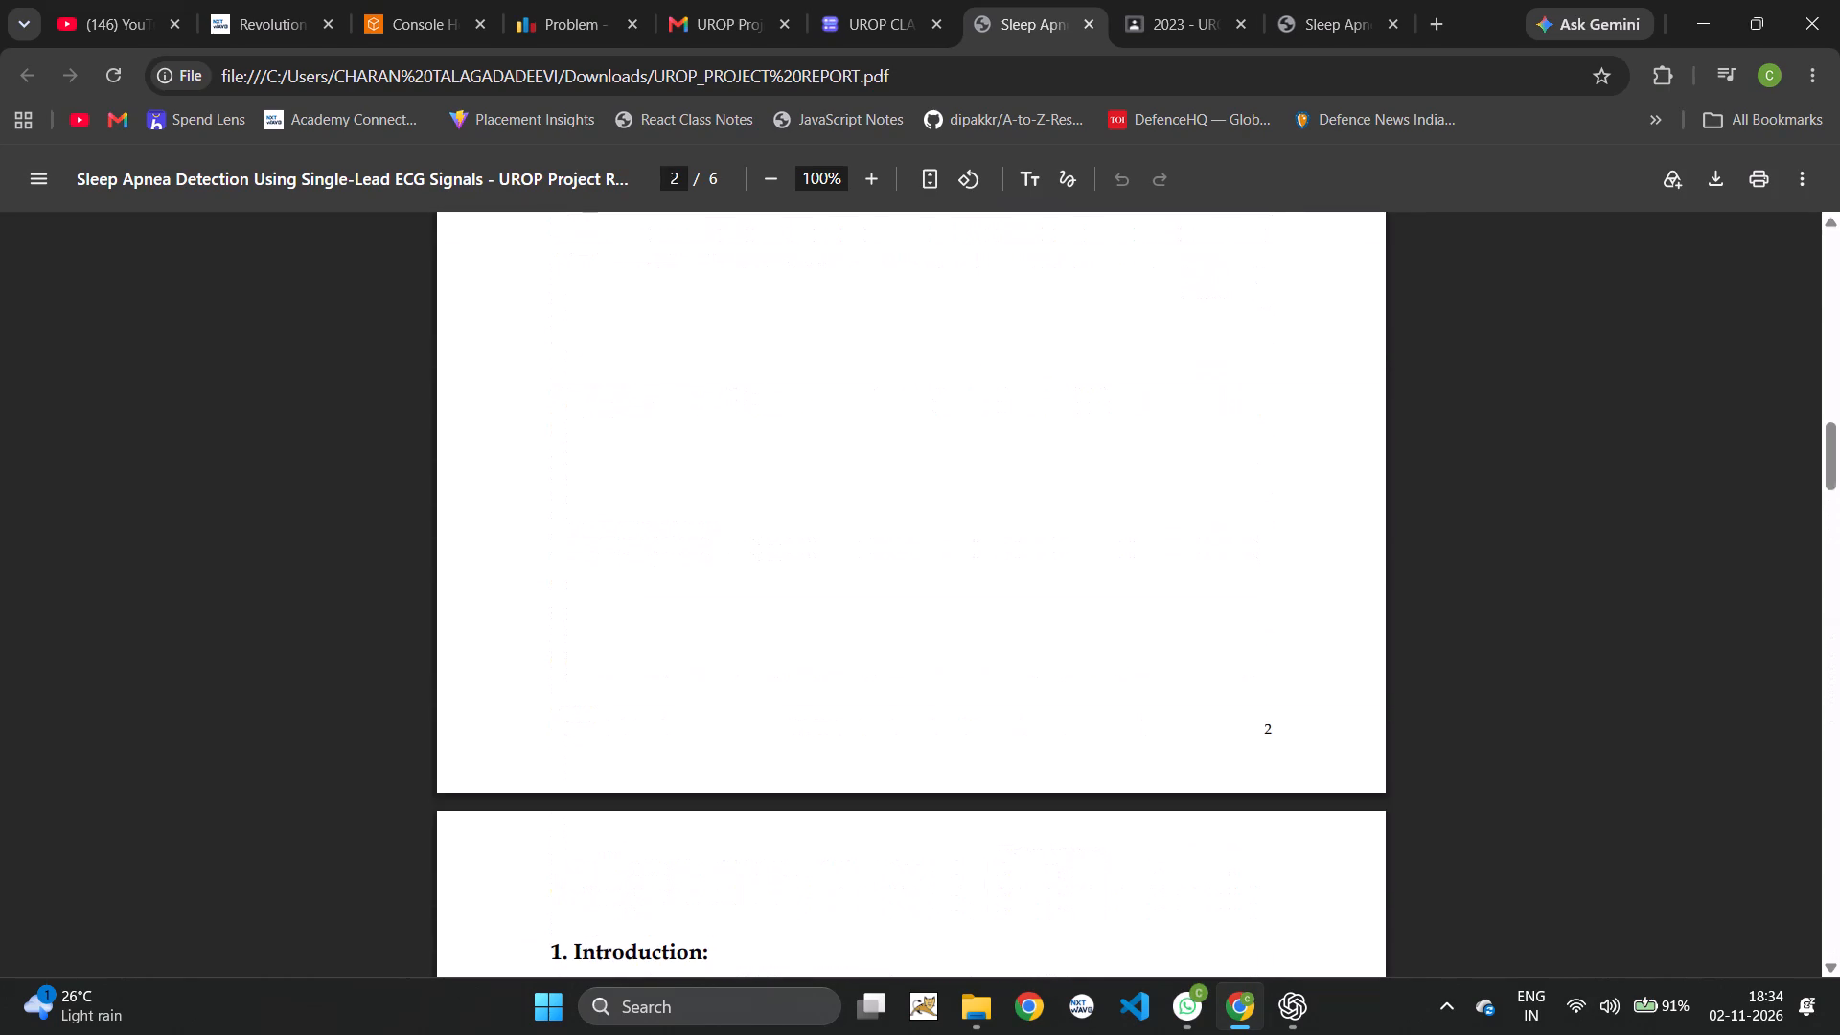
scroll(1059, 706, up, 1)
scroll(1059, 706, down, 6)
scroll(1059, 706, up, 4)
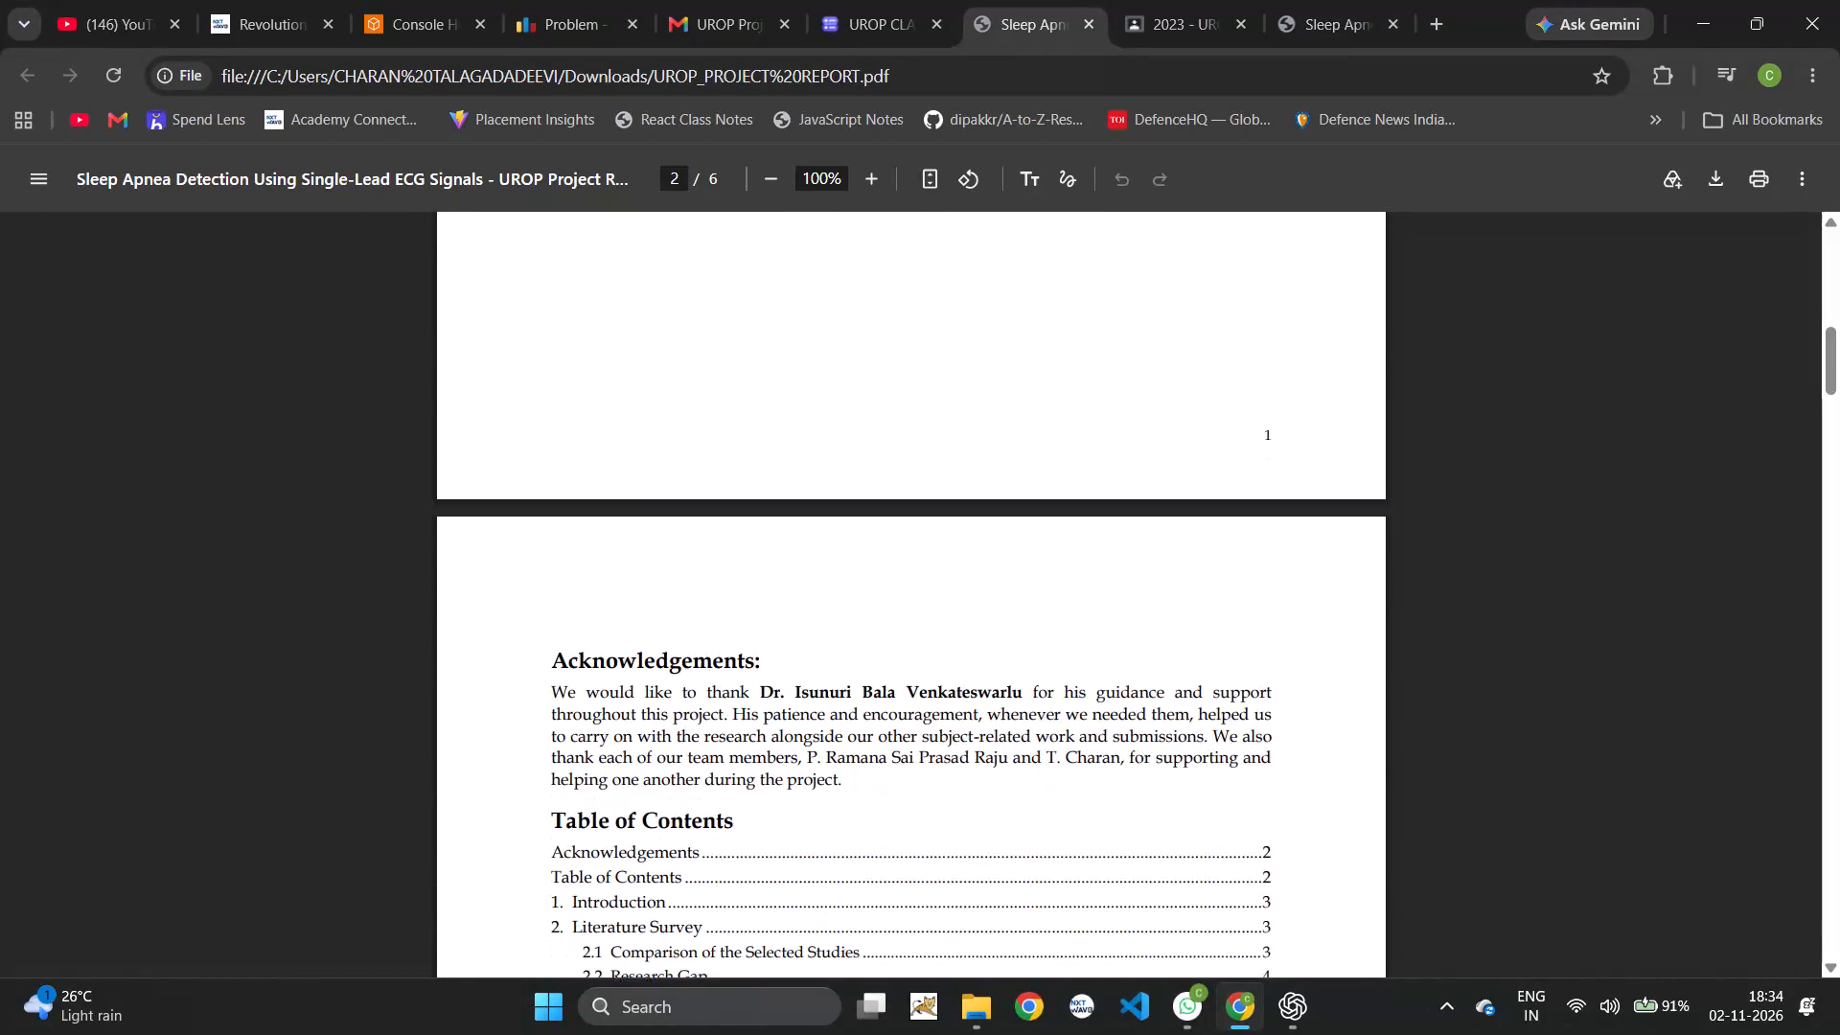
scroll(1059, 706, up, 4)
scroll(1059, 706, down, 8)
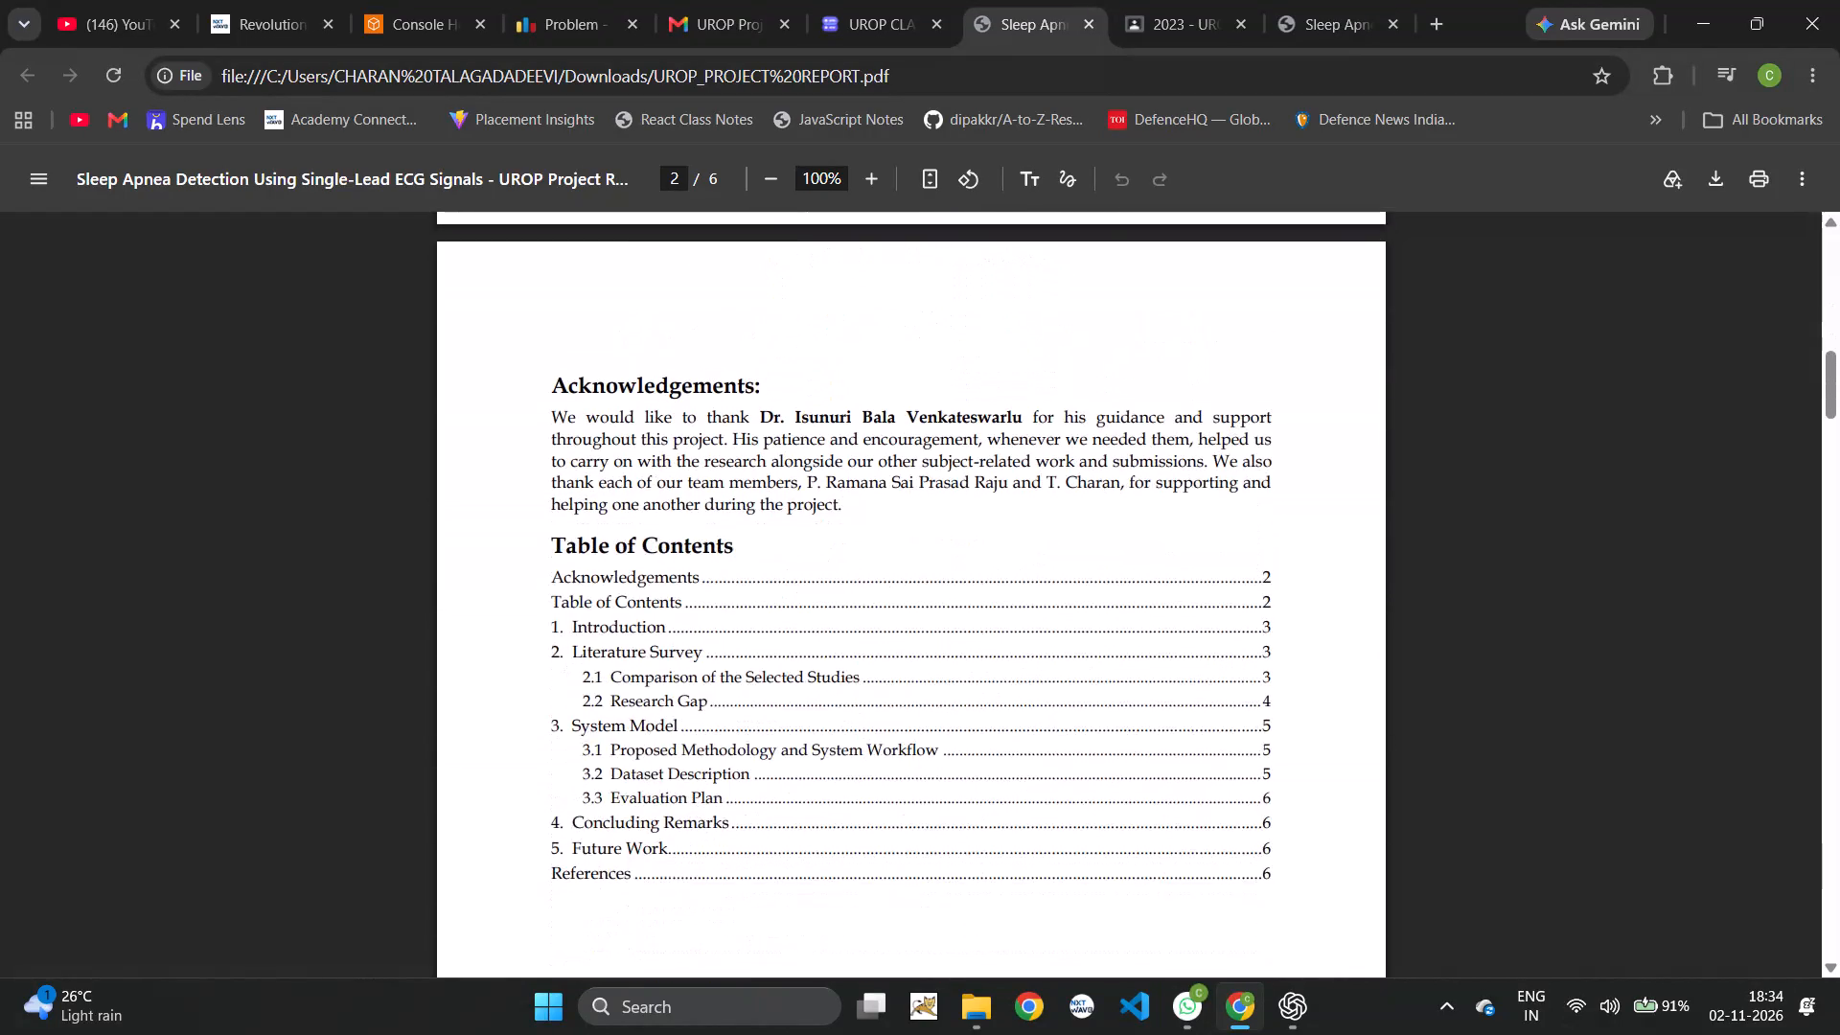
scroll(1059, 706, down, 1)
scroll(1059, 706, up, 10)
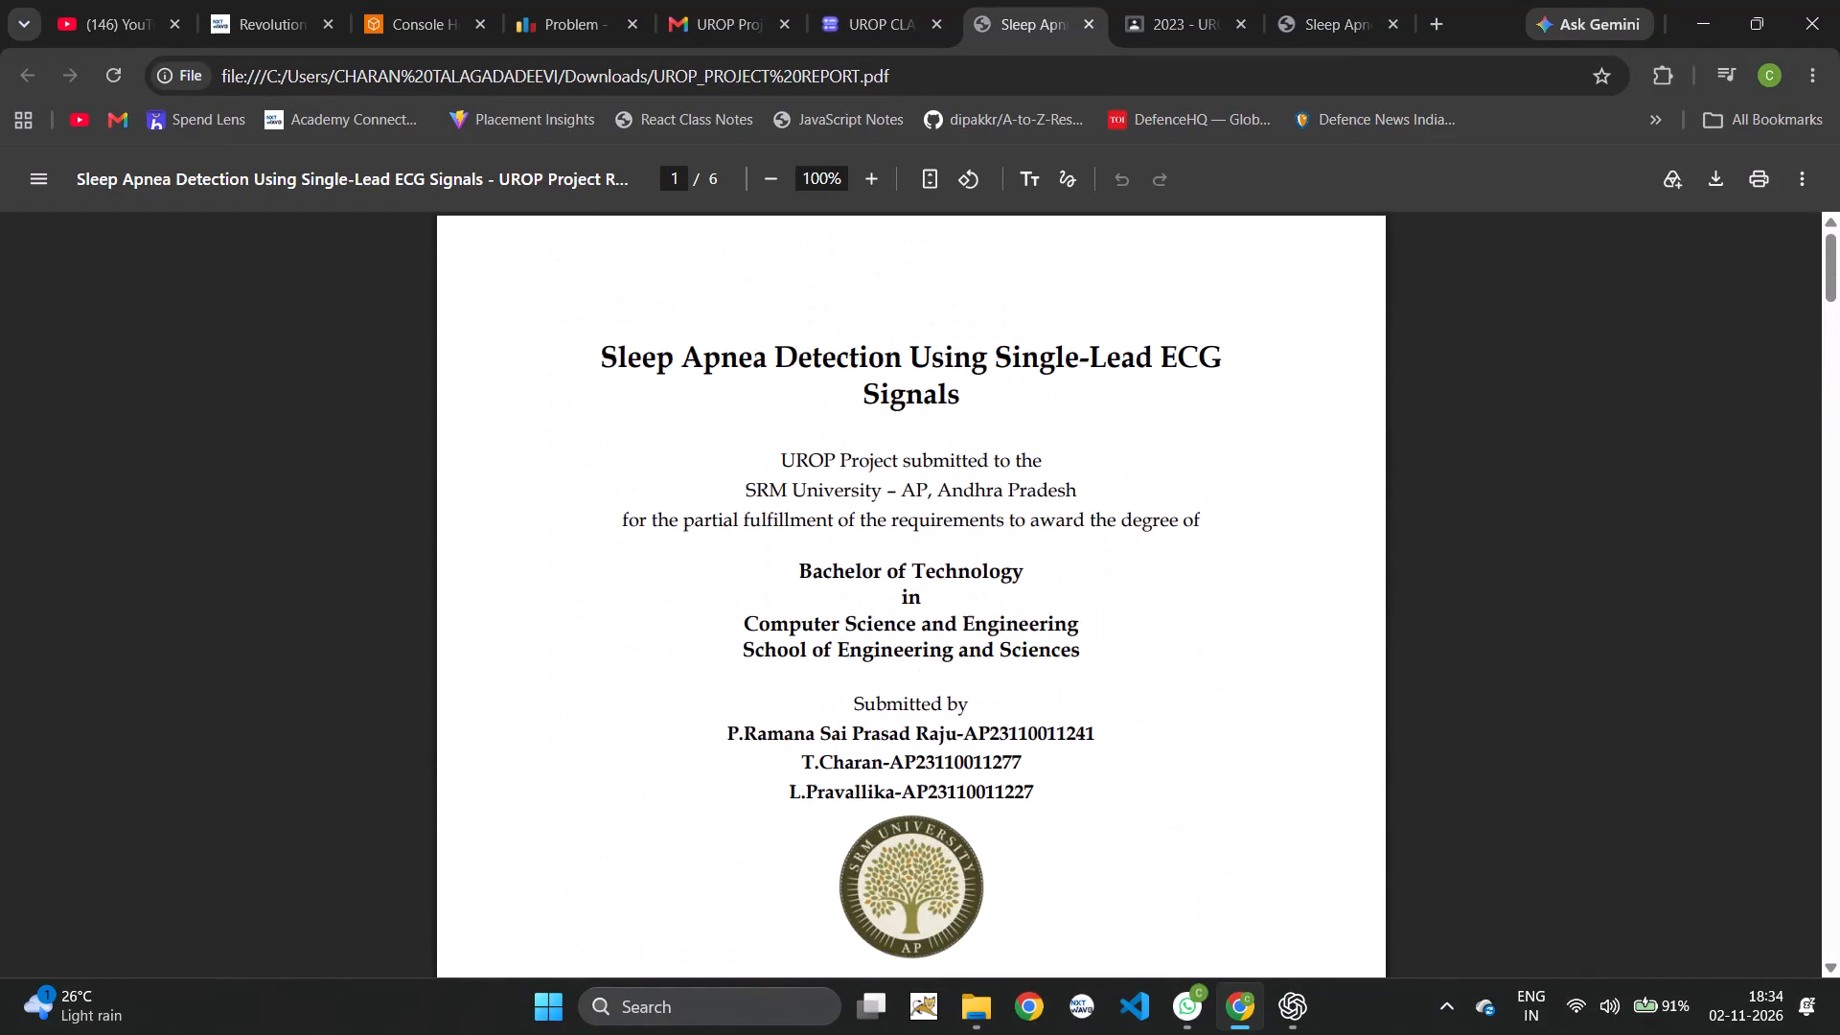
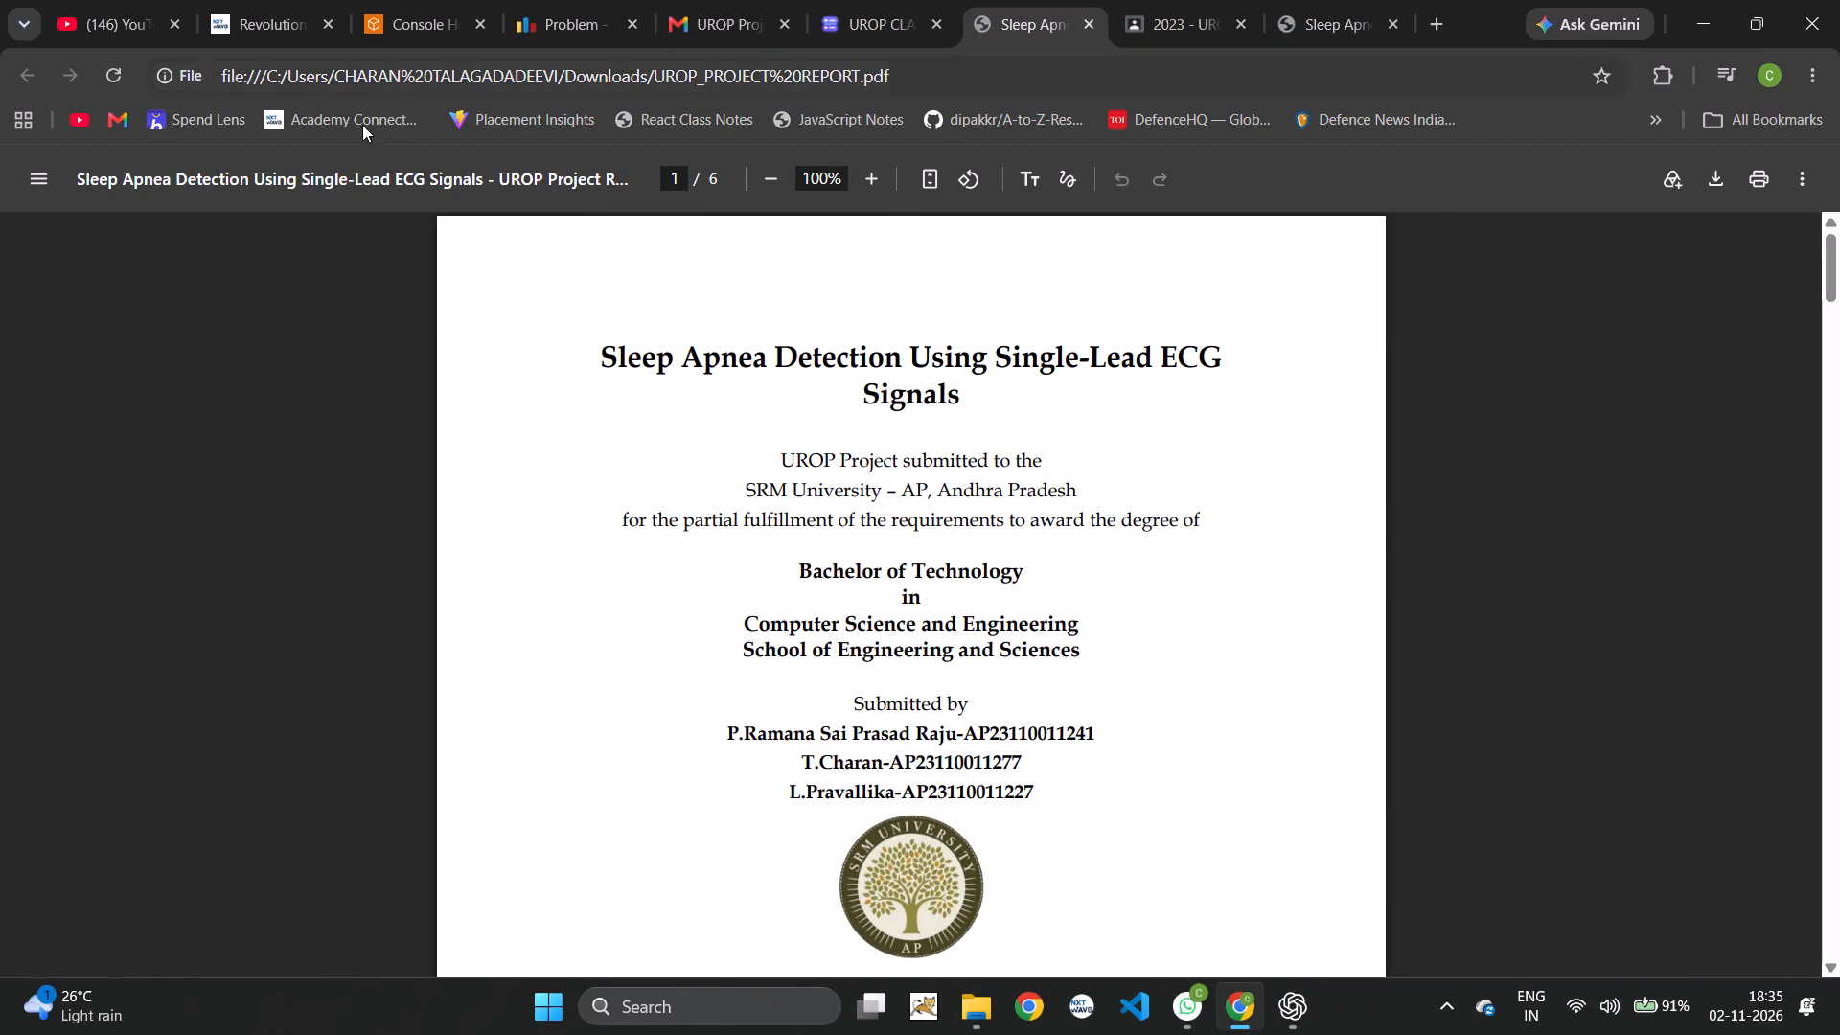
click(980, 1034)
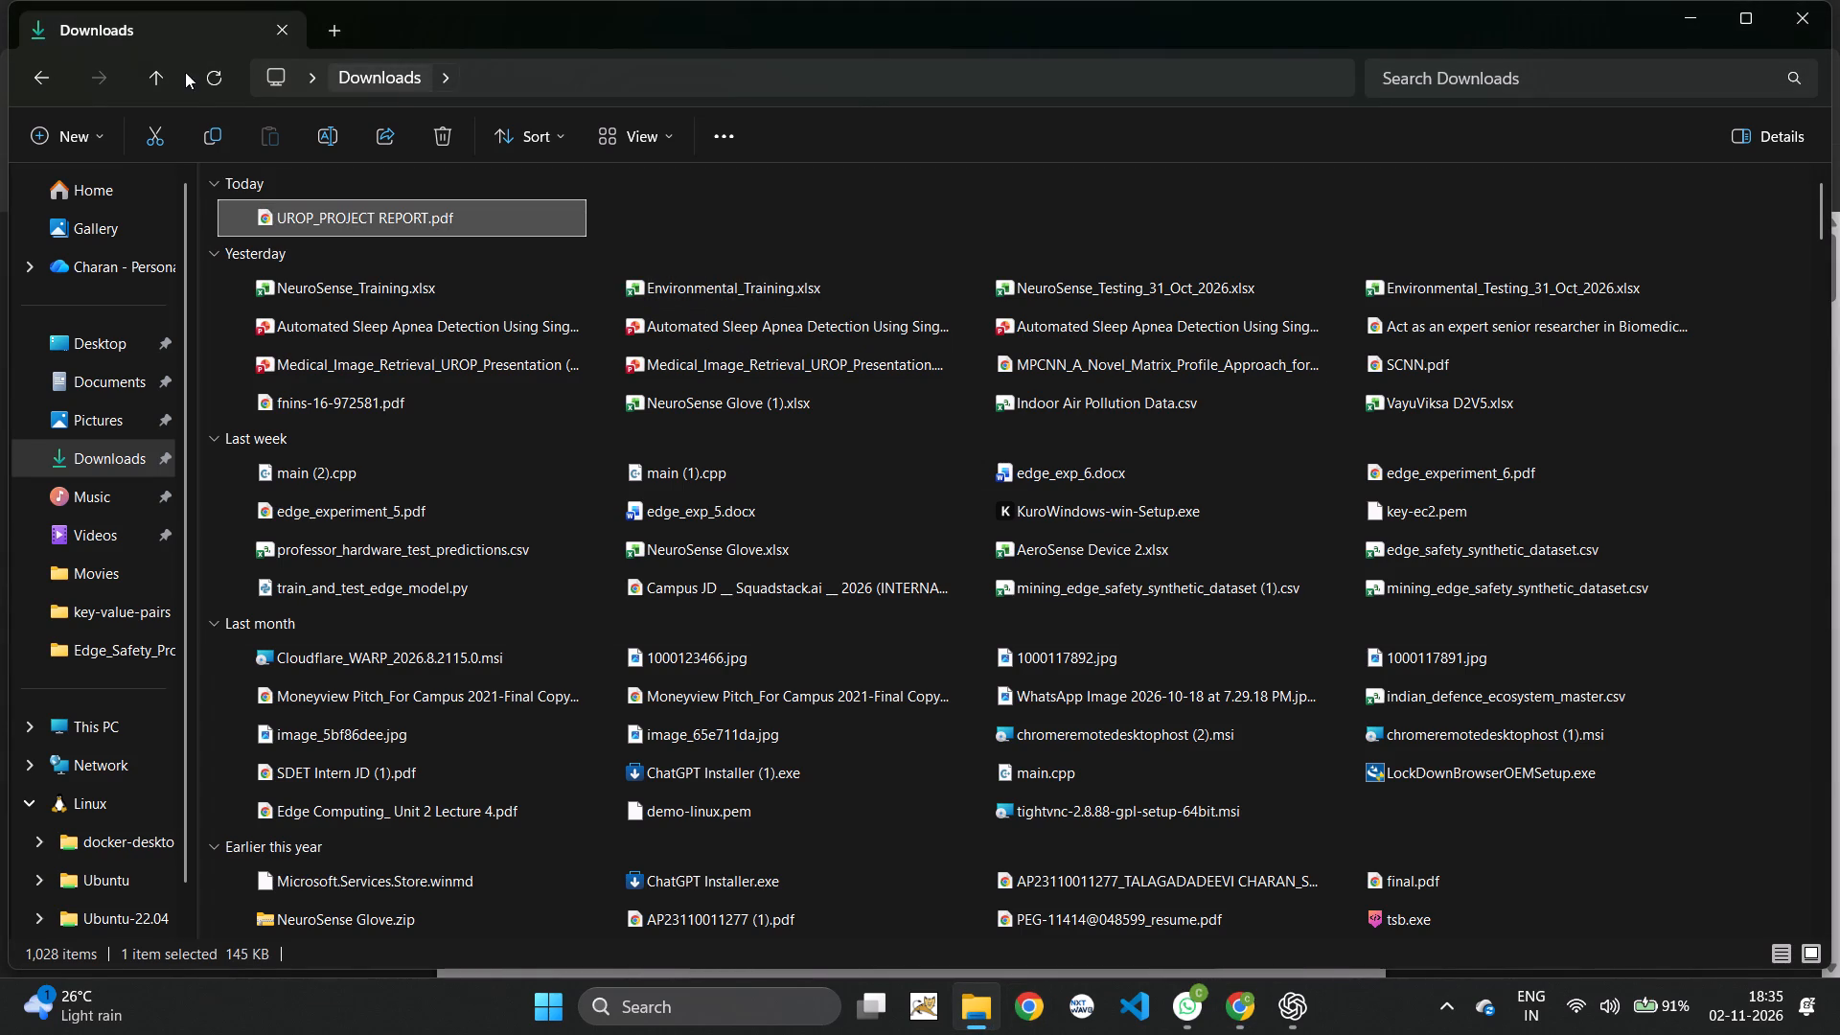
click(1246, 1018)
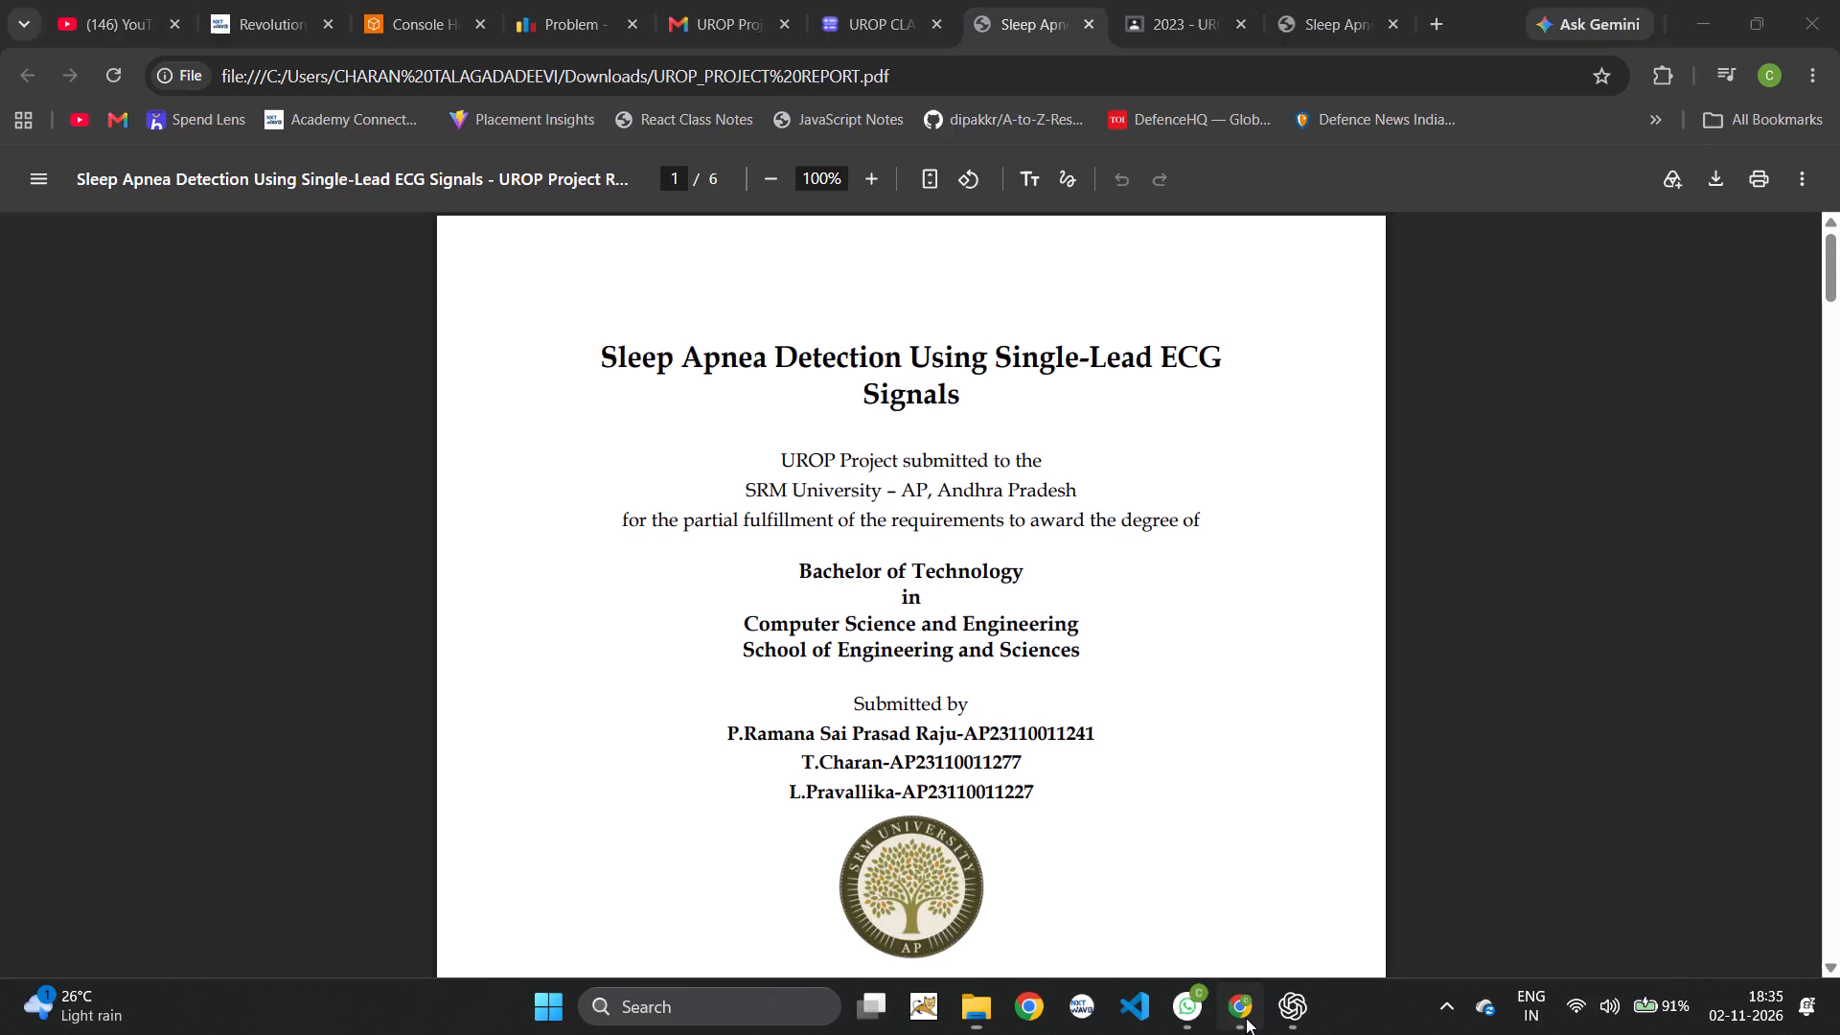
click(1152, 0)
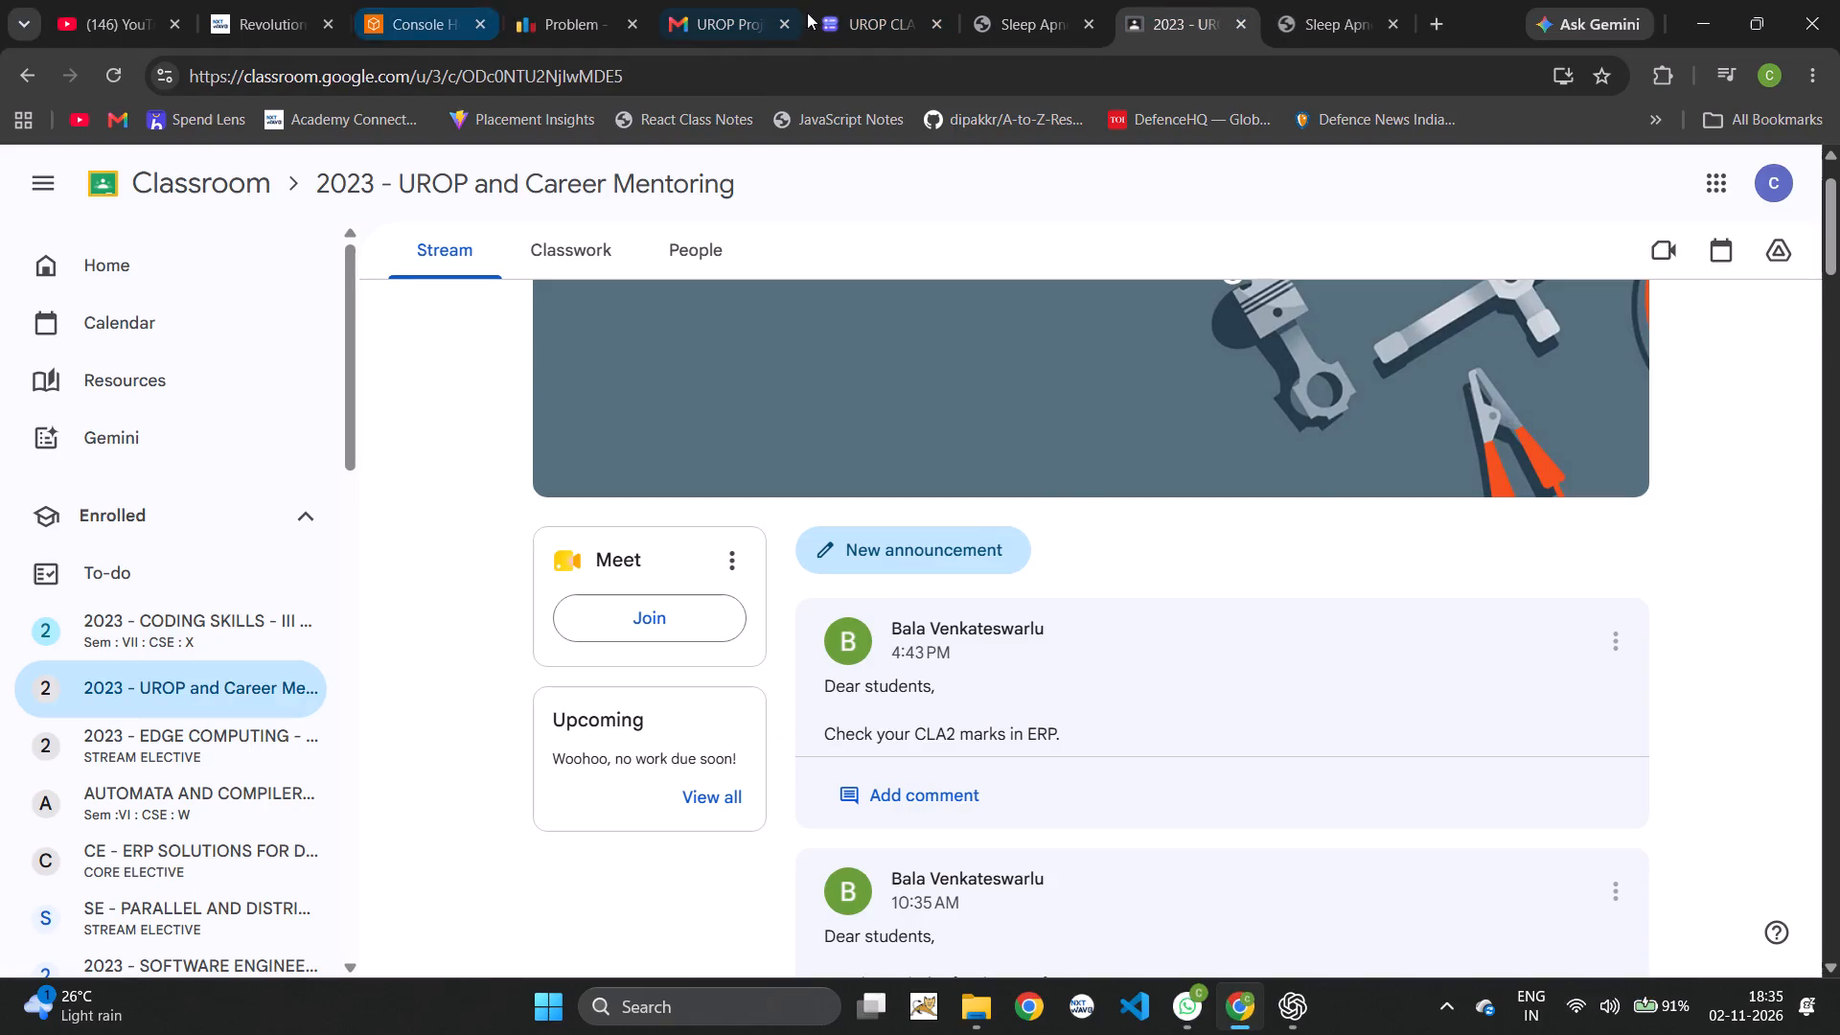
Review the latest message in the UROP Project Requirements email thread for the report upload instructions and its sample attachment.
click(749, 18)
scroll(774, 564, up, 1)
scroll(774, 564, down, 1)
scroll(774, 564, up, 1)
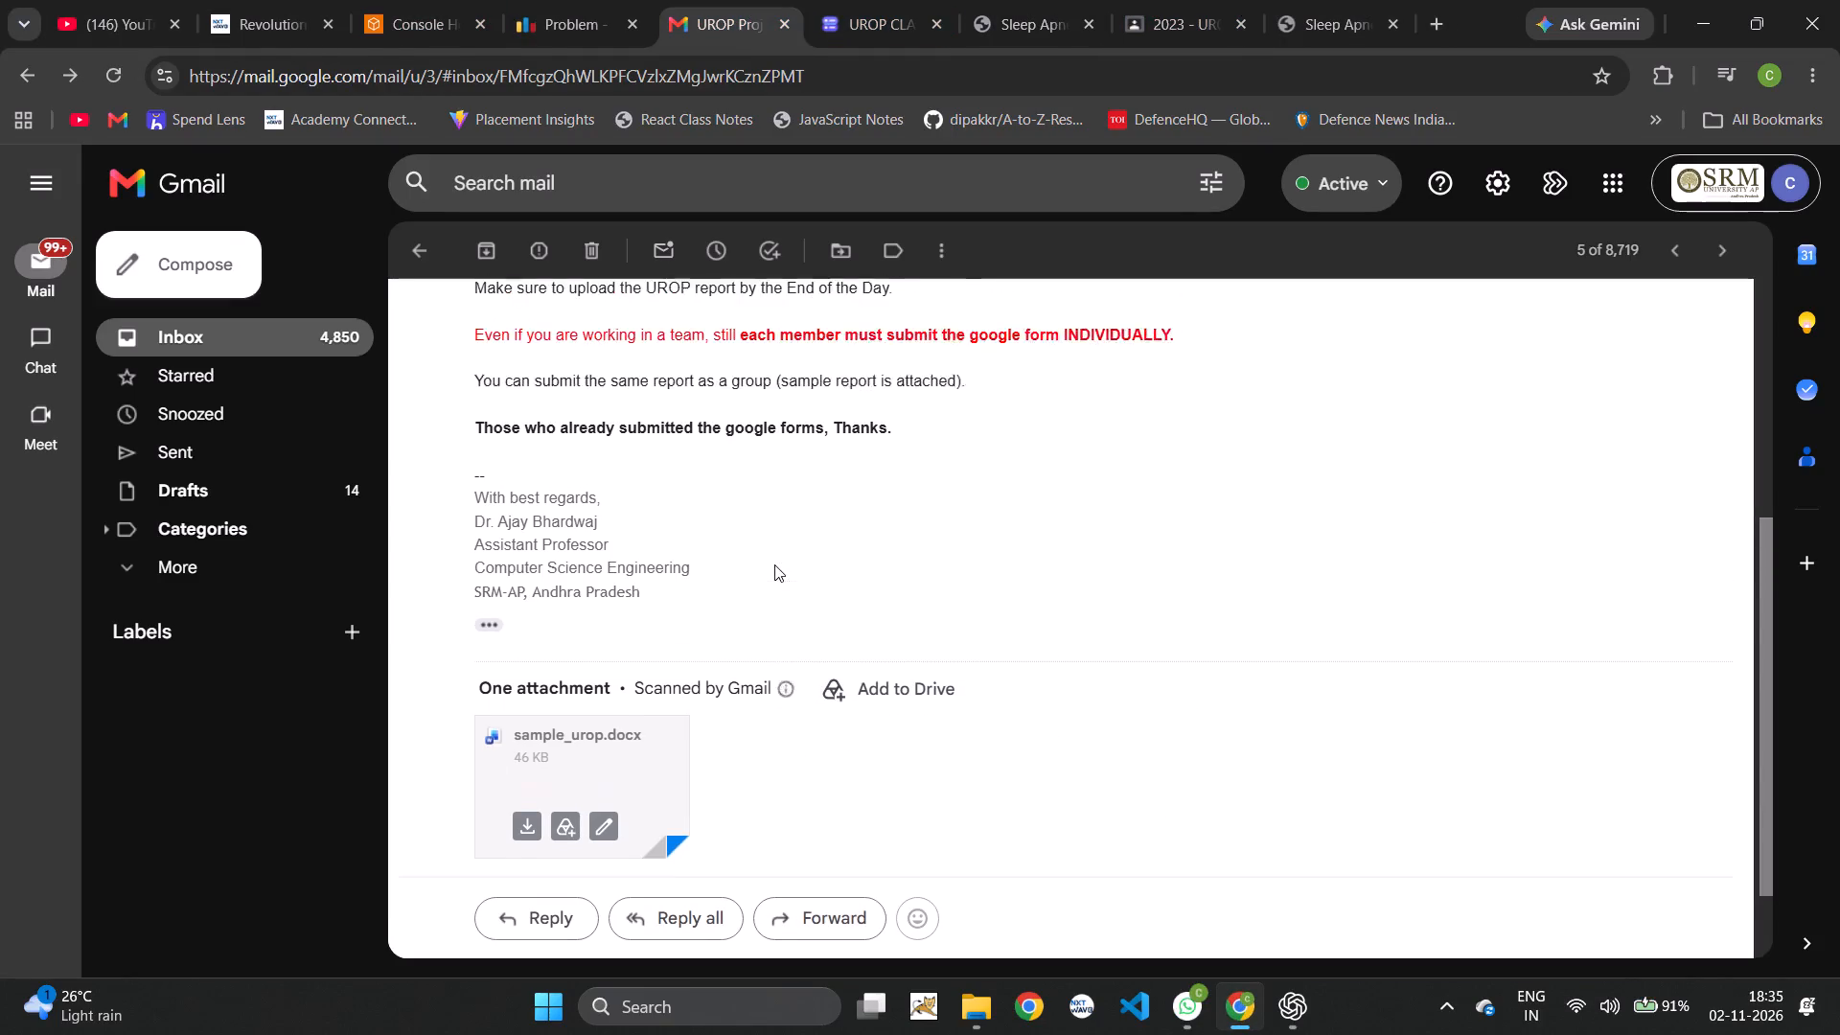
scroll(774, 564, up, 2)
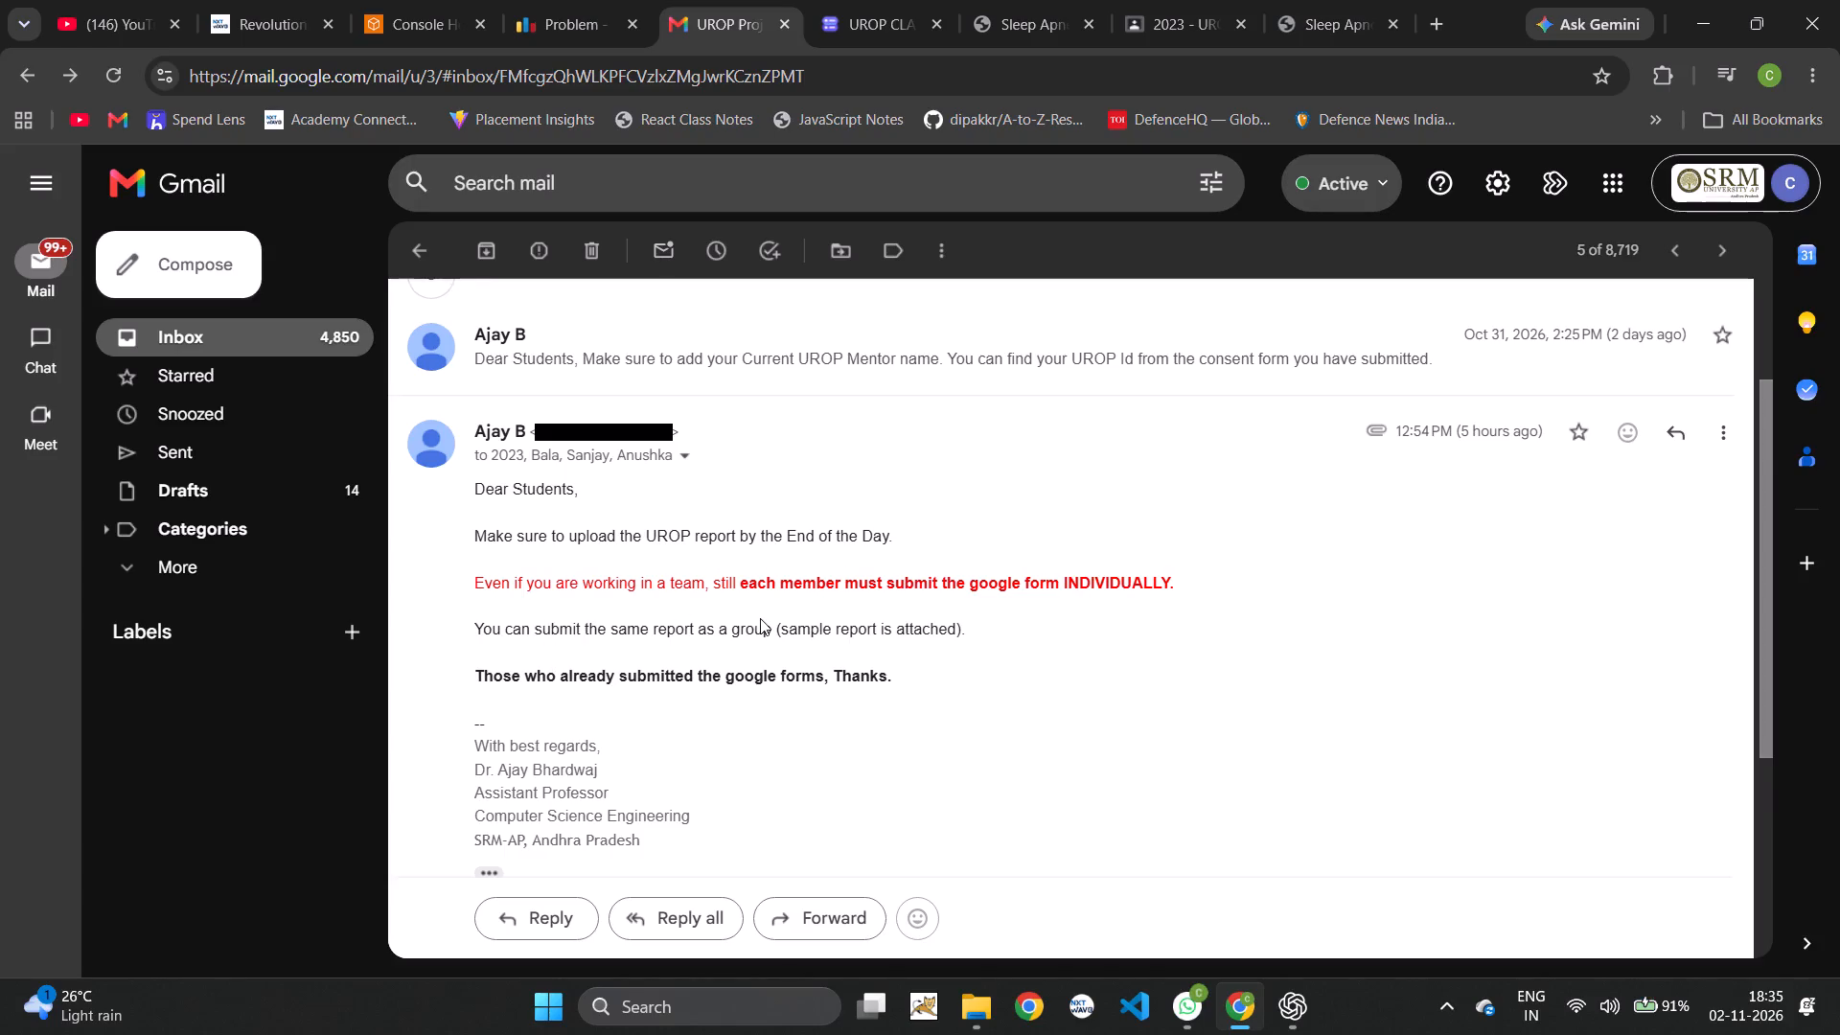
scroll(744, 609, up, 3)
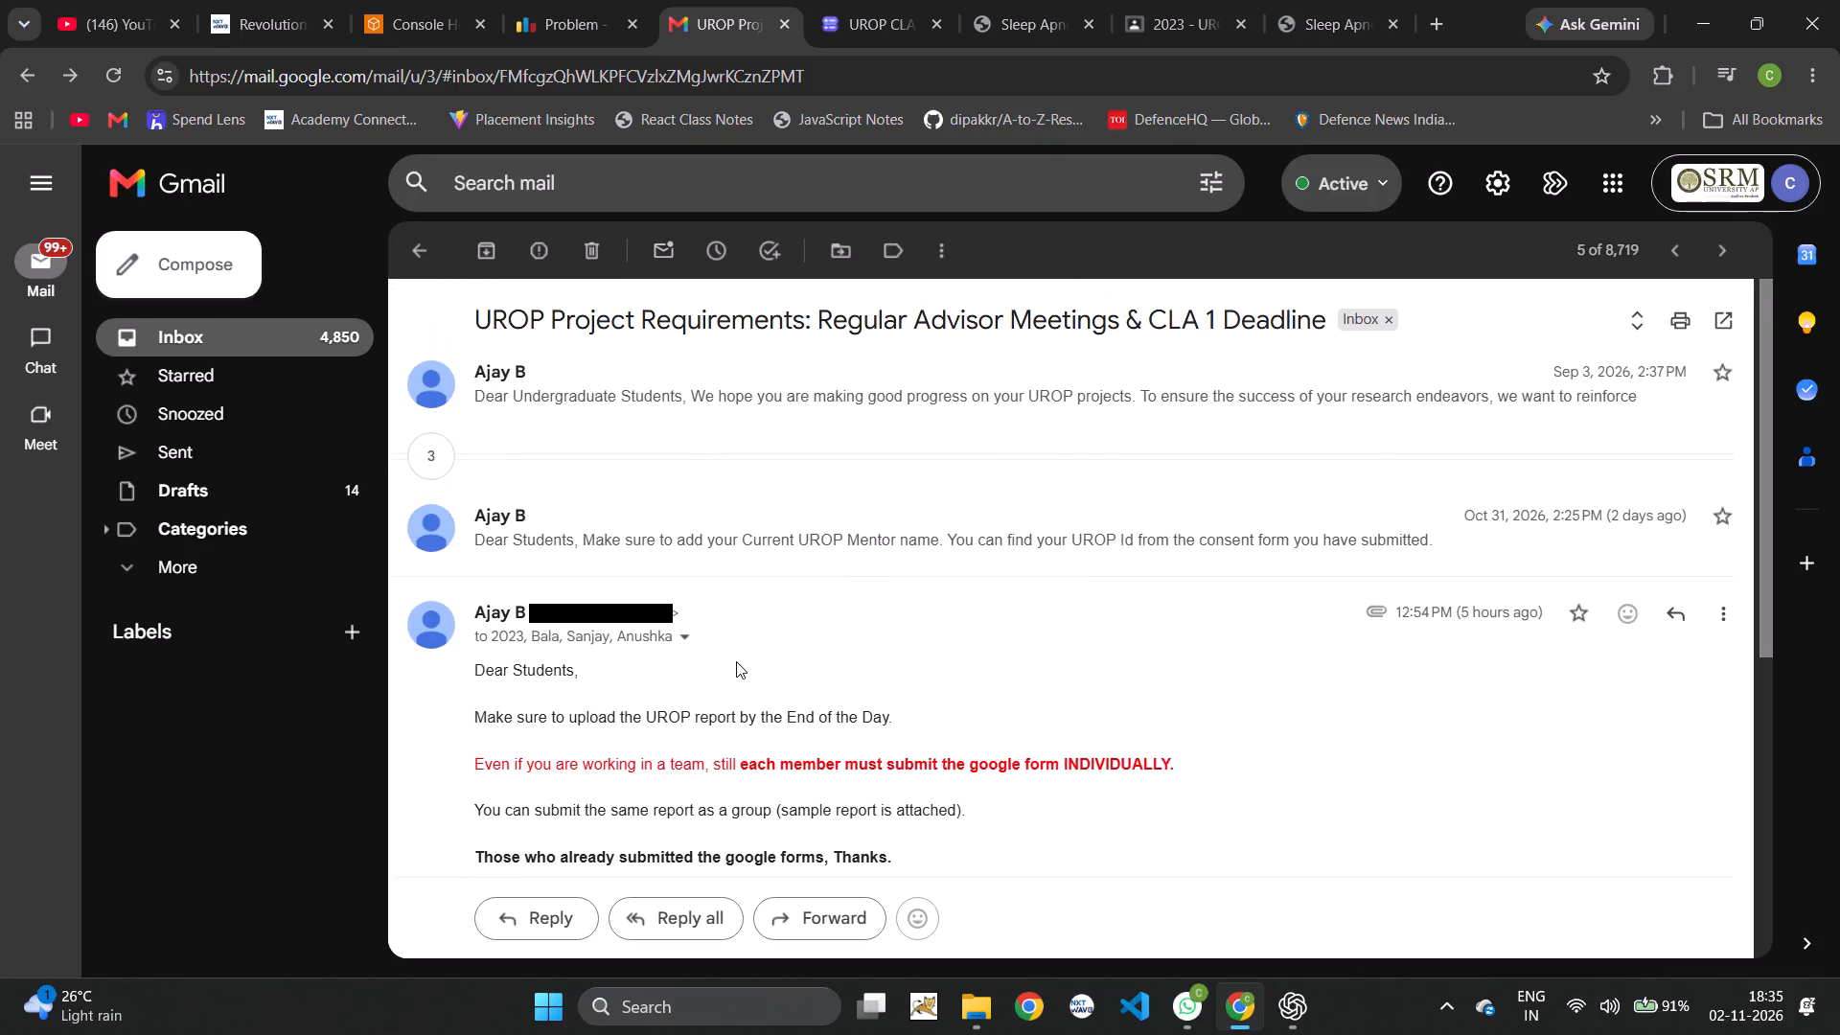
scroll(736, 661, up, 1)
scroll(734, 661, down, 6)
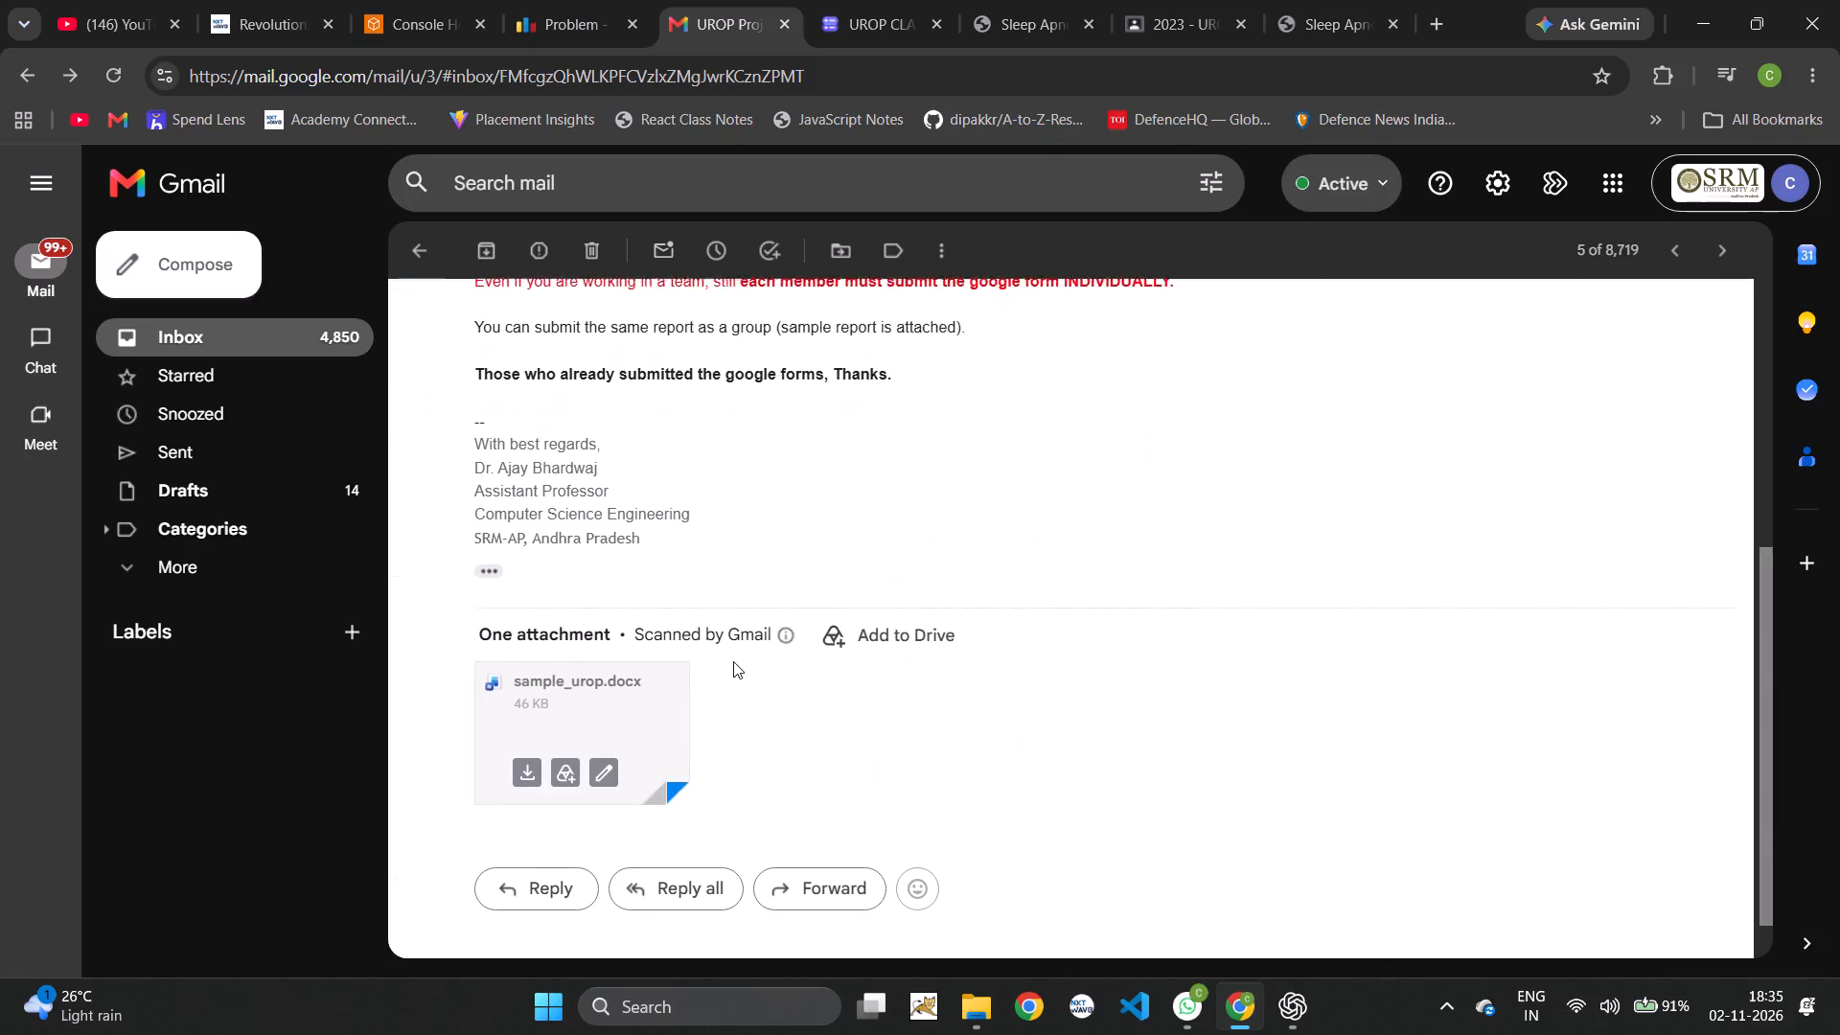
scroll(733, 661, up, 4)
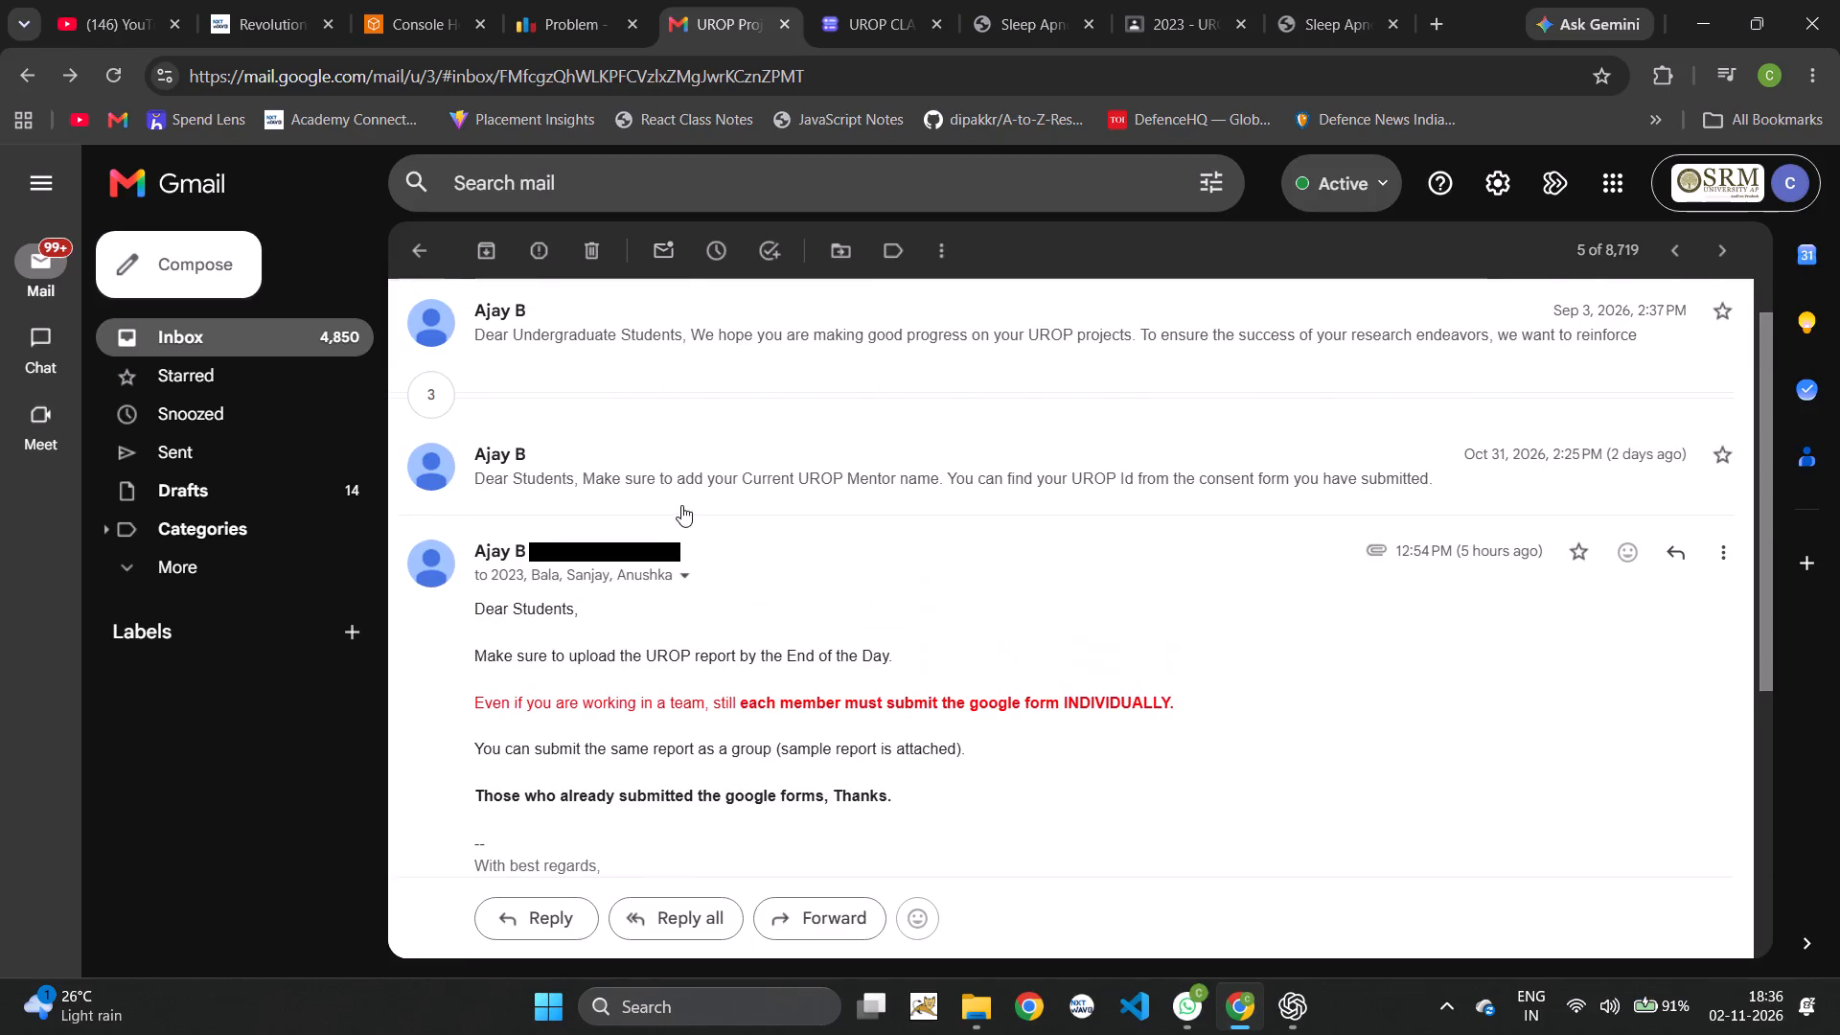
Expand the earlier messages in the email thread and read the 31 October instructions on the mentor name, report contents and file naming.
click(682, 490)
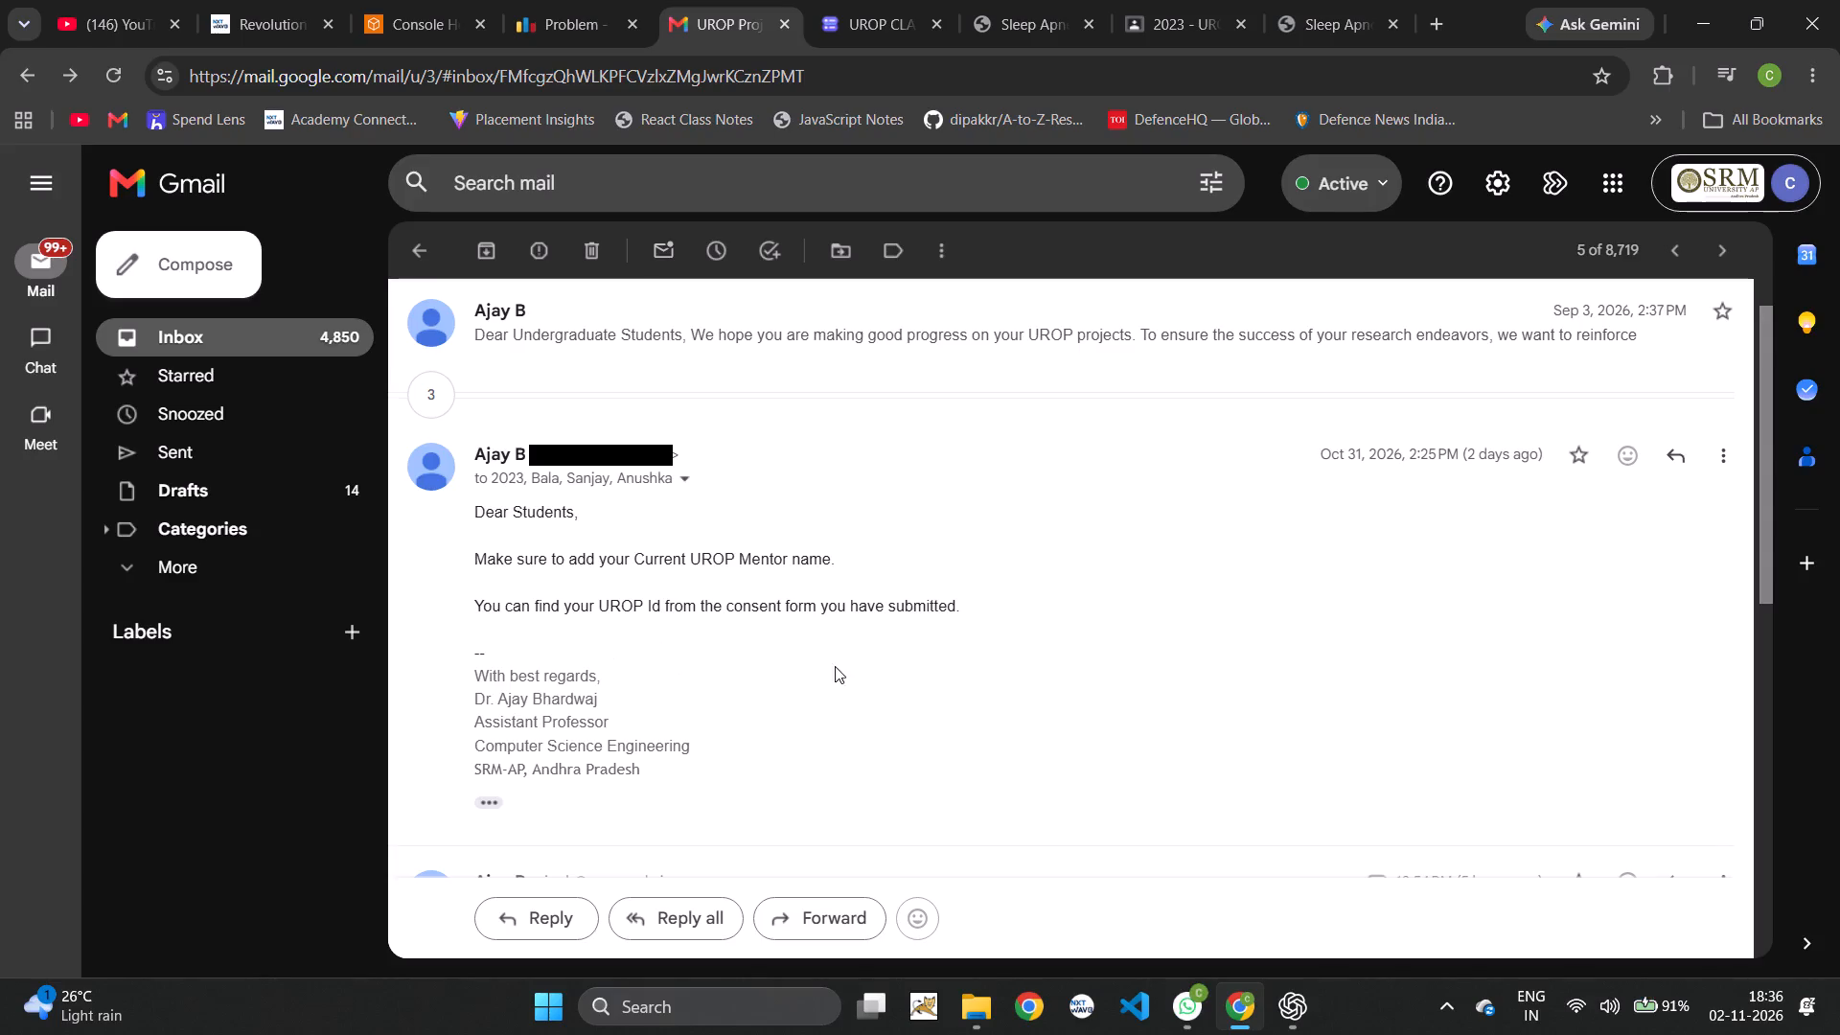
scroll(771, 618, up, 3)
scroll(682, 600, up, 2)
click(436, 463)
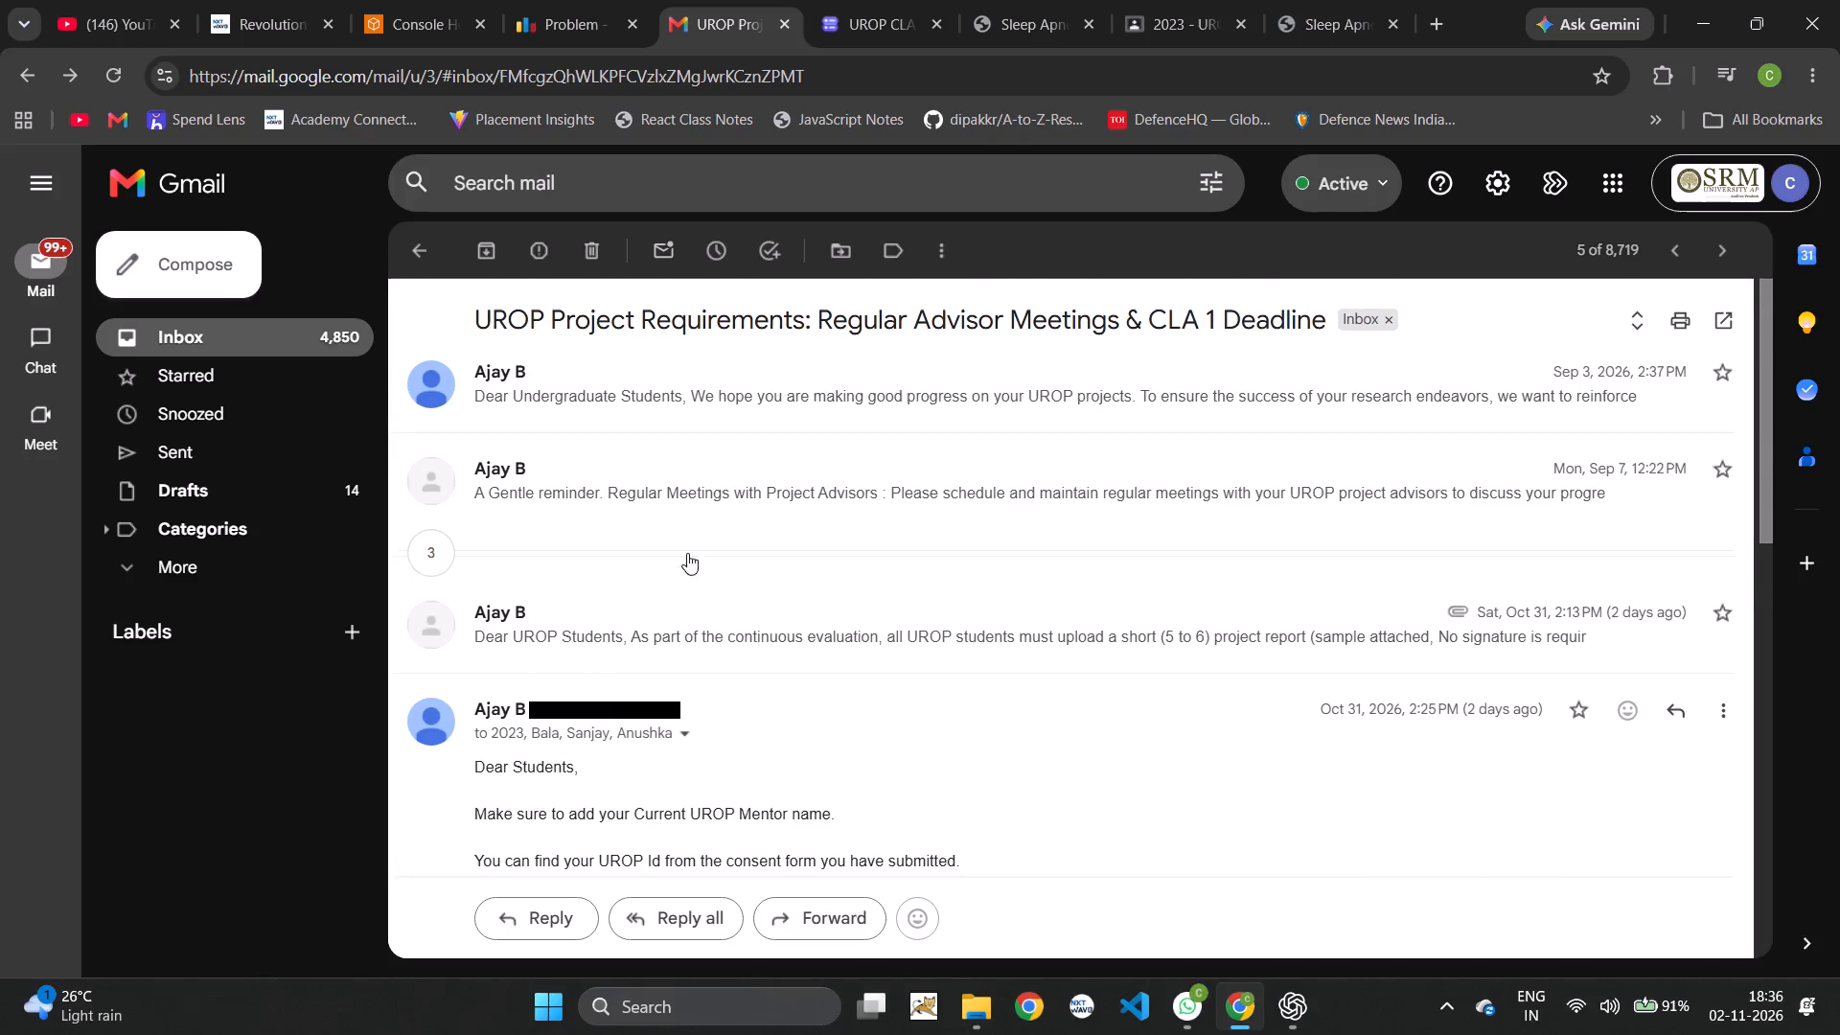
click(701, 698)
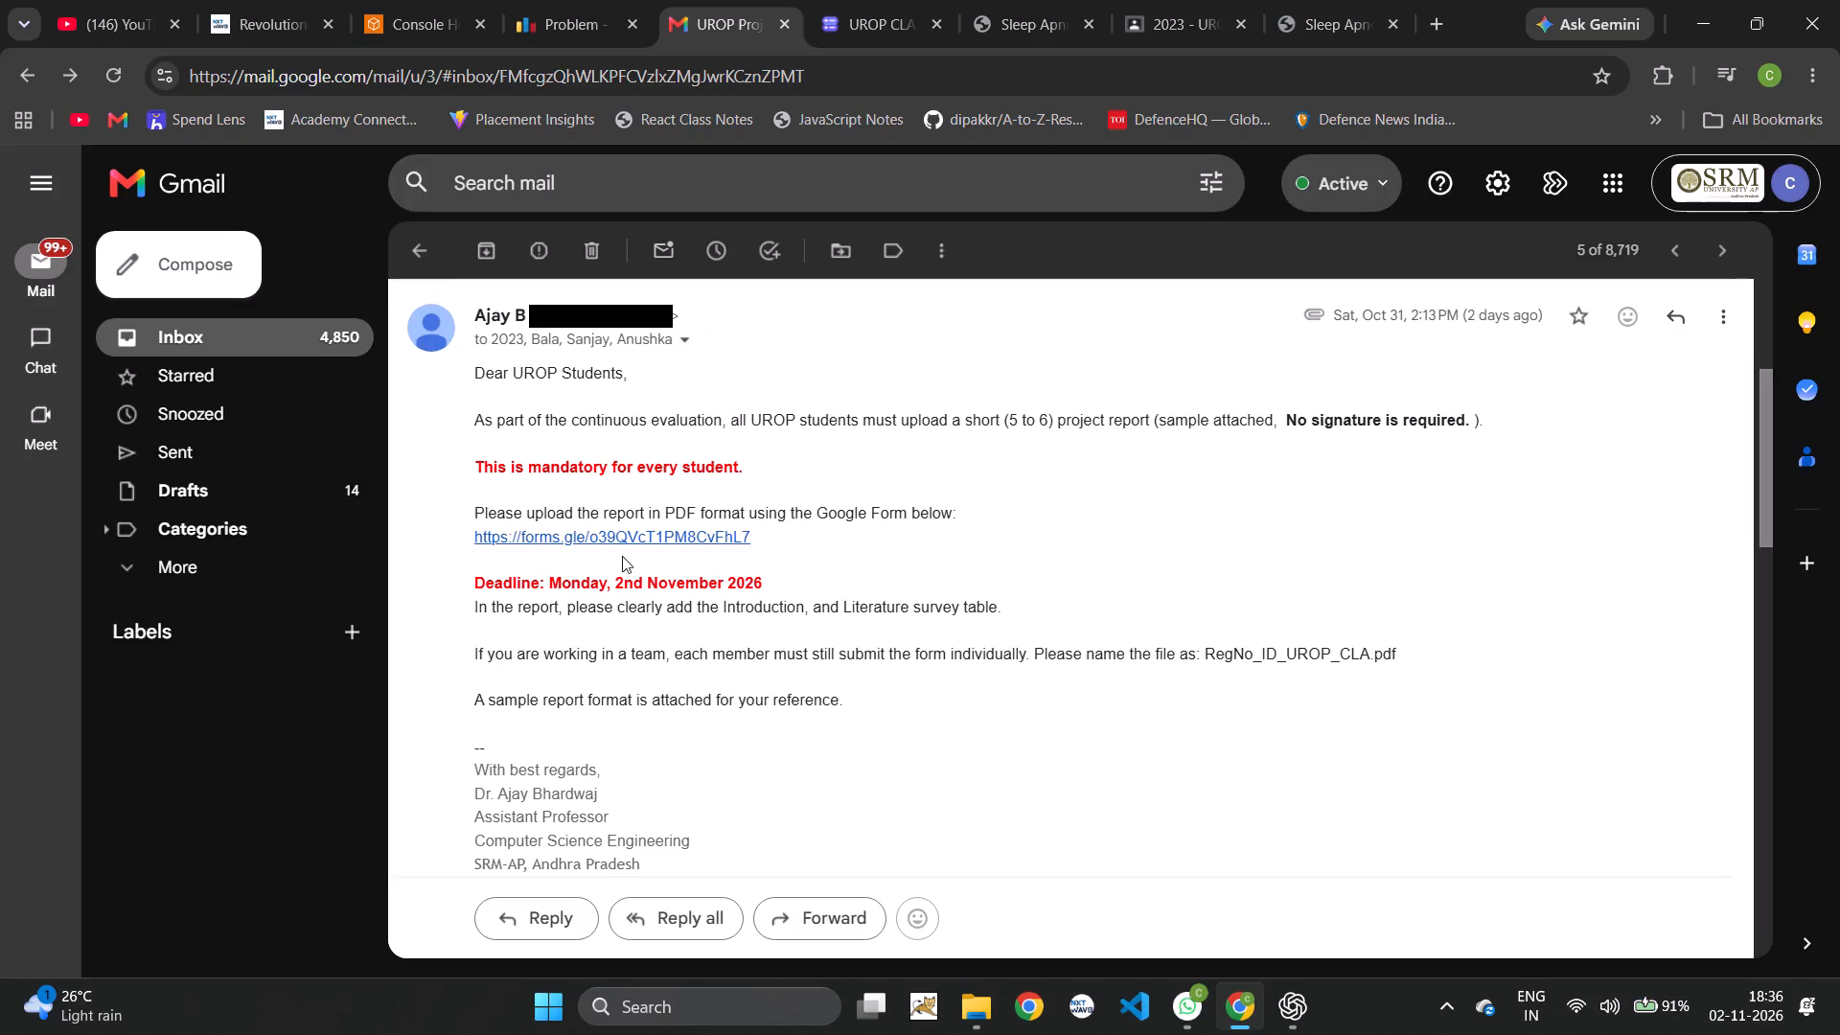
scroll(609, 547, up, 2)
scroll(609, 546, down, 1)
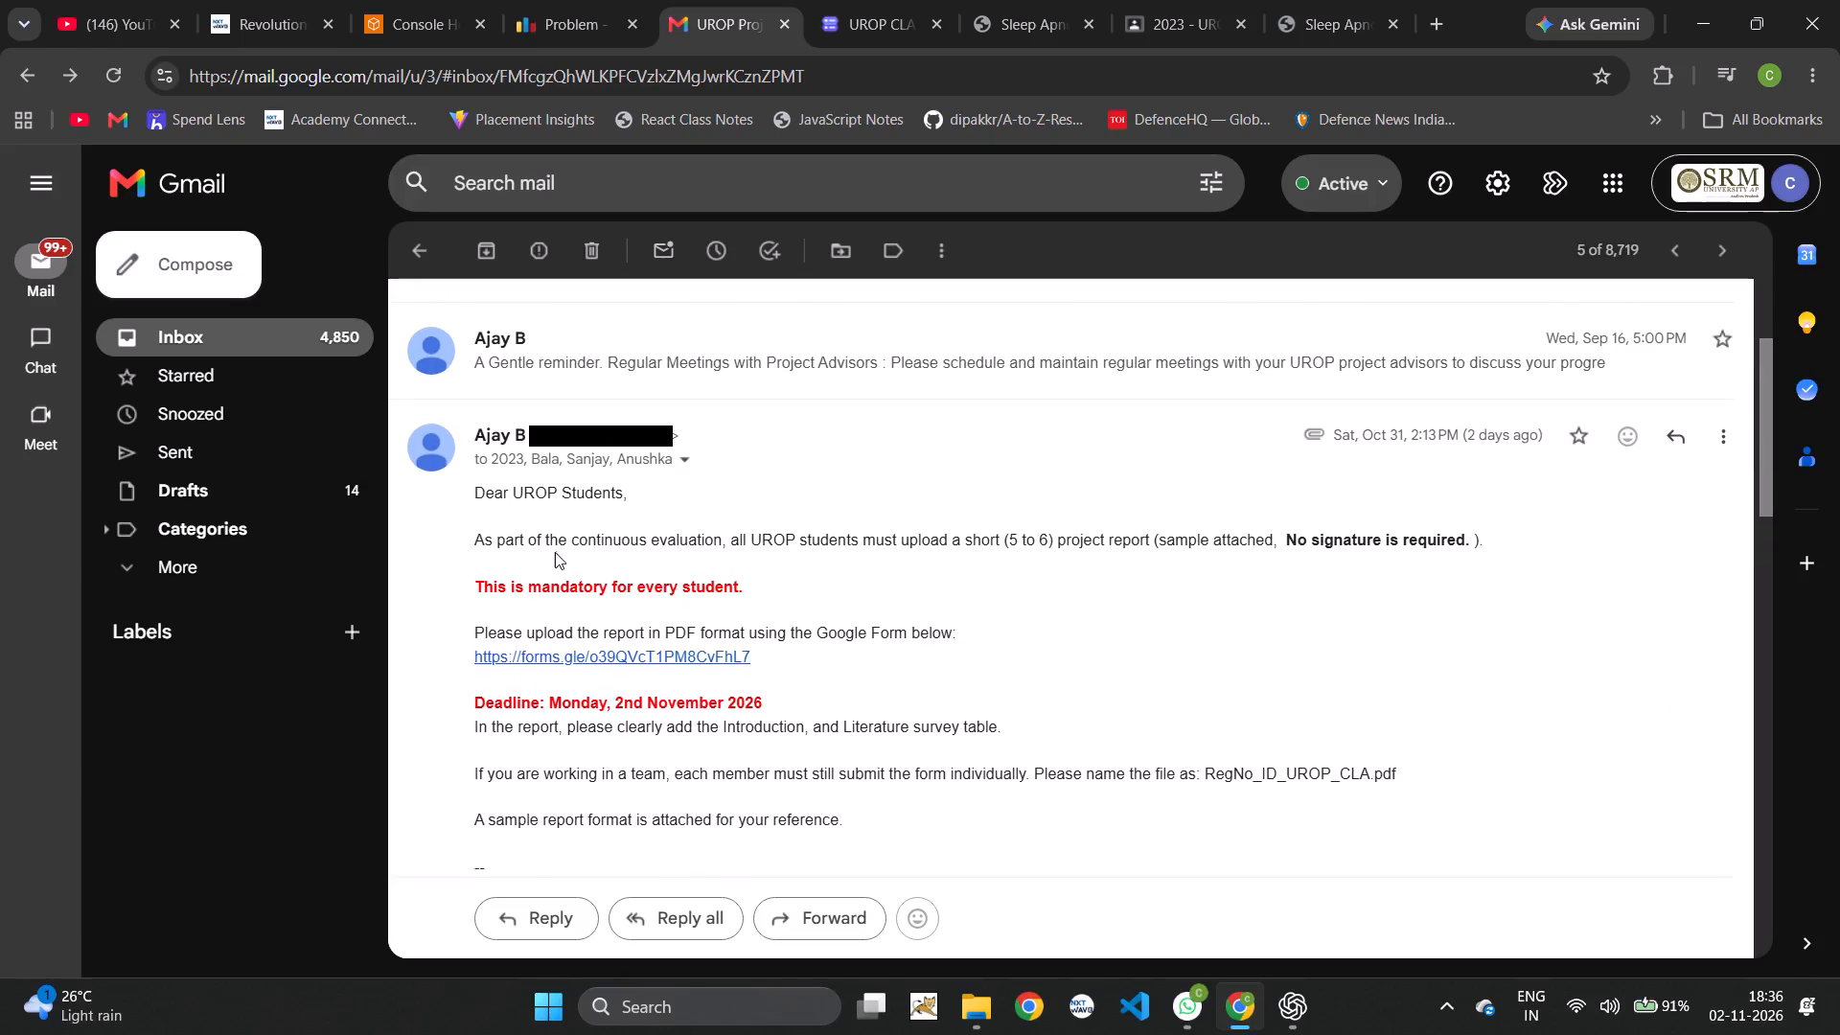
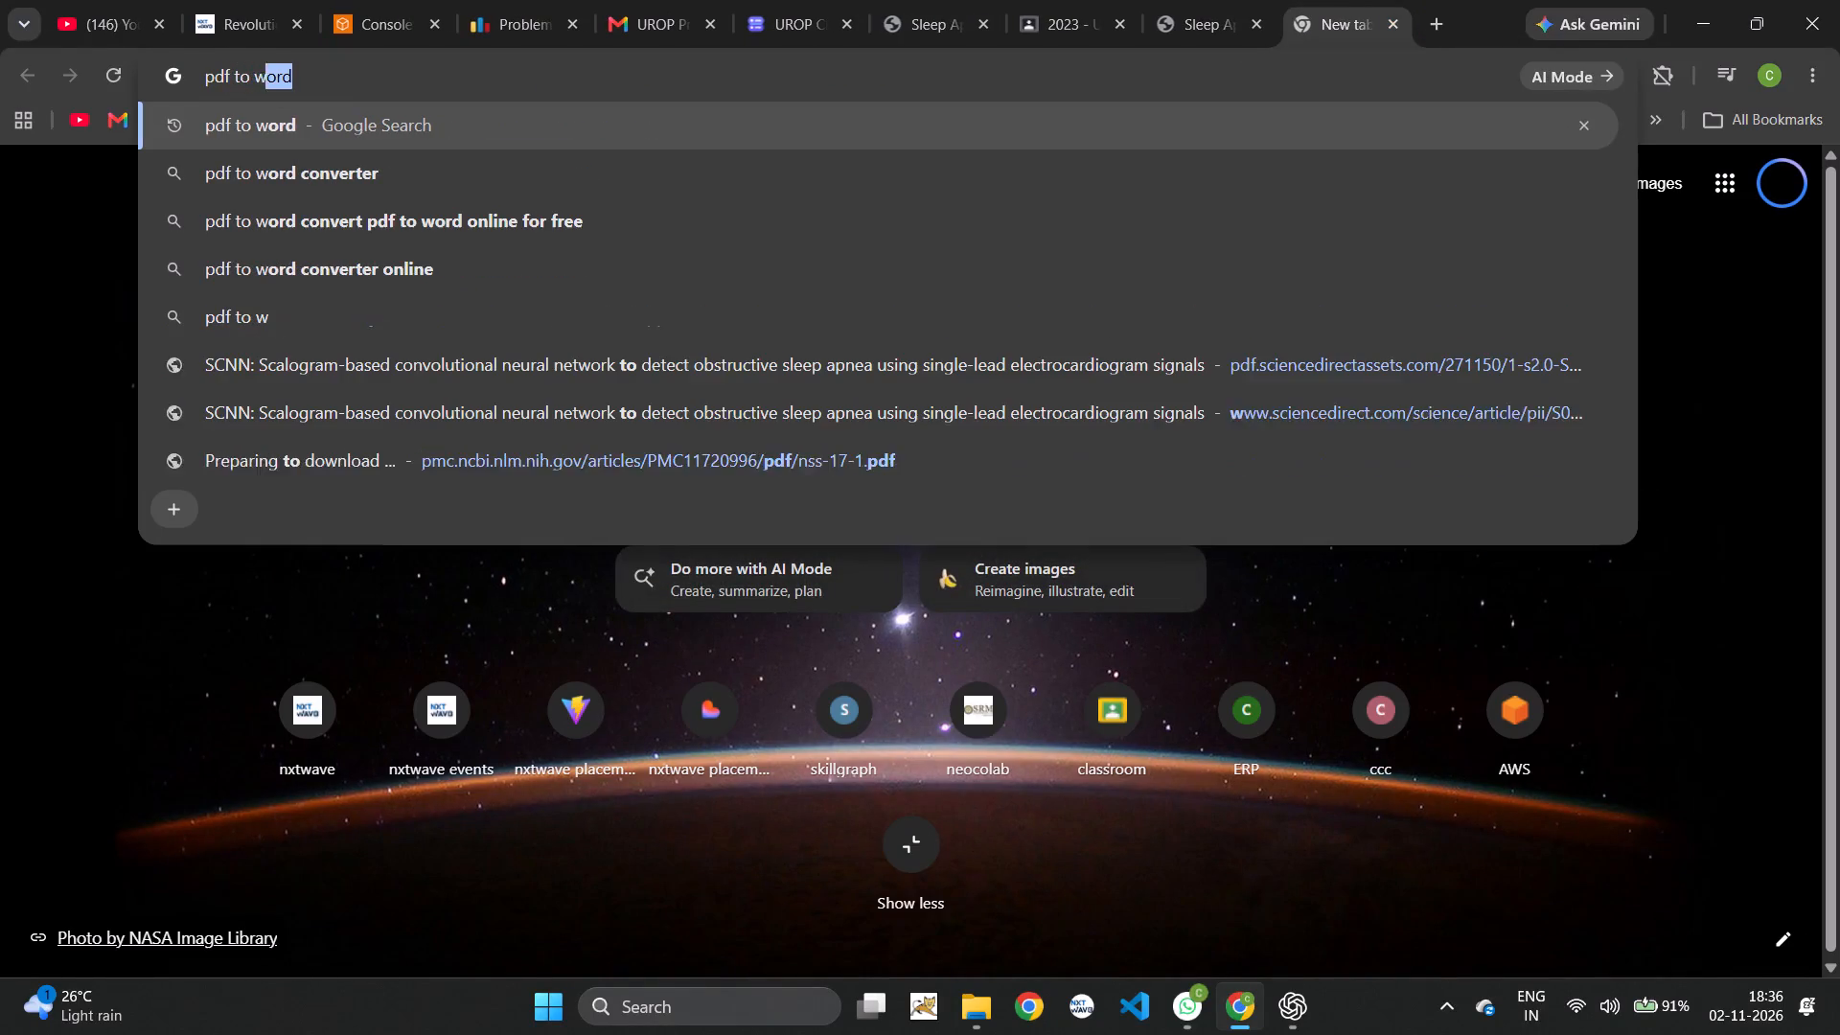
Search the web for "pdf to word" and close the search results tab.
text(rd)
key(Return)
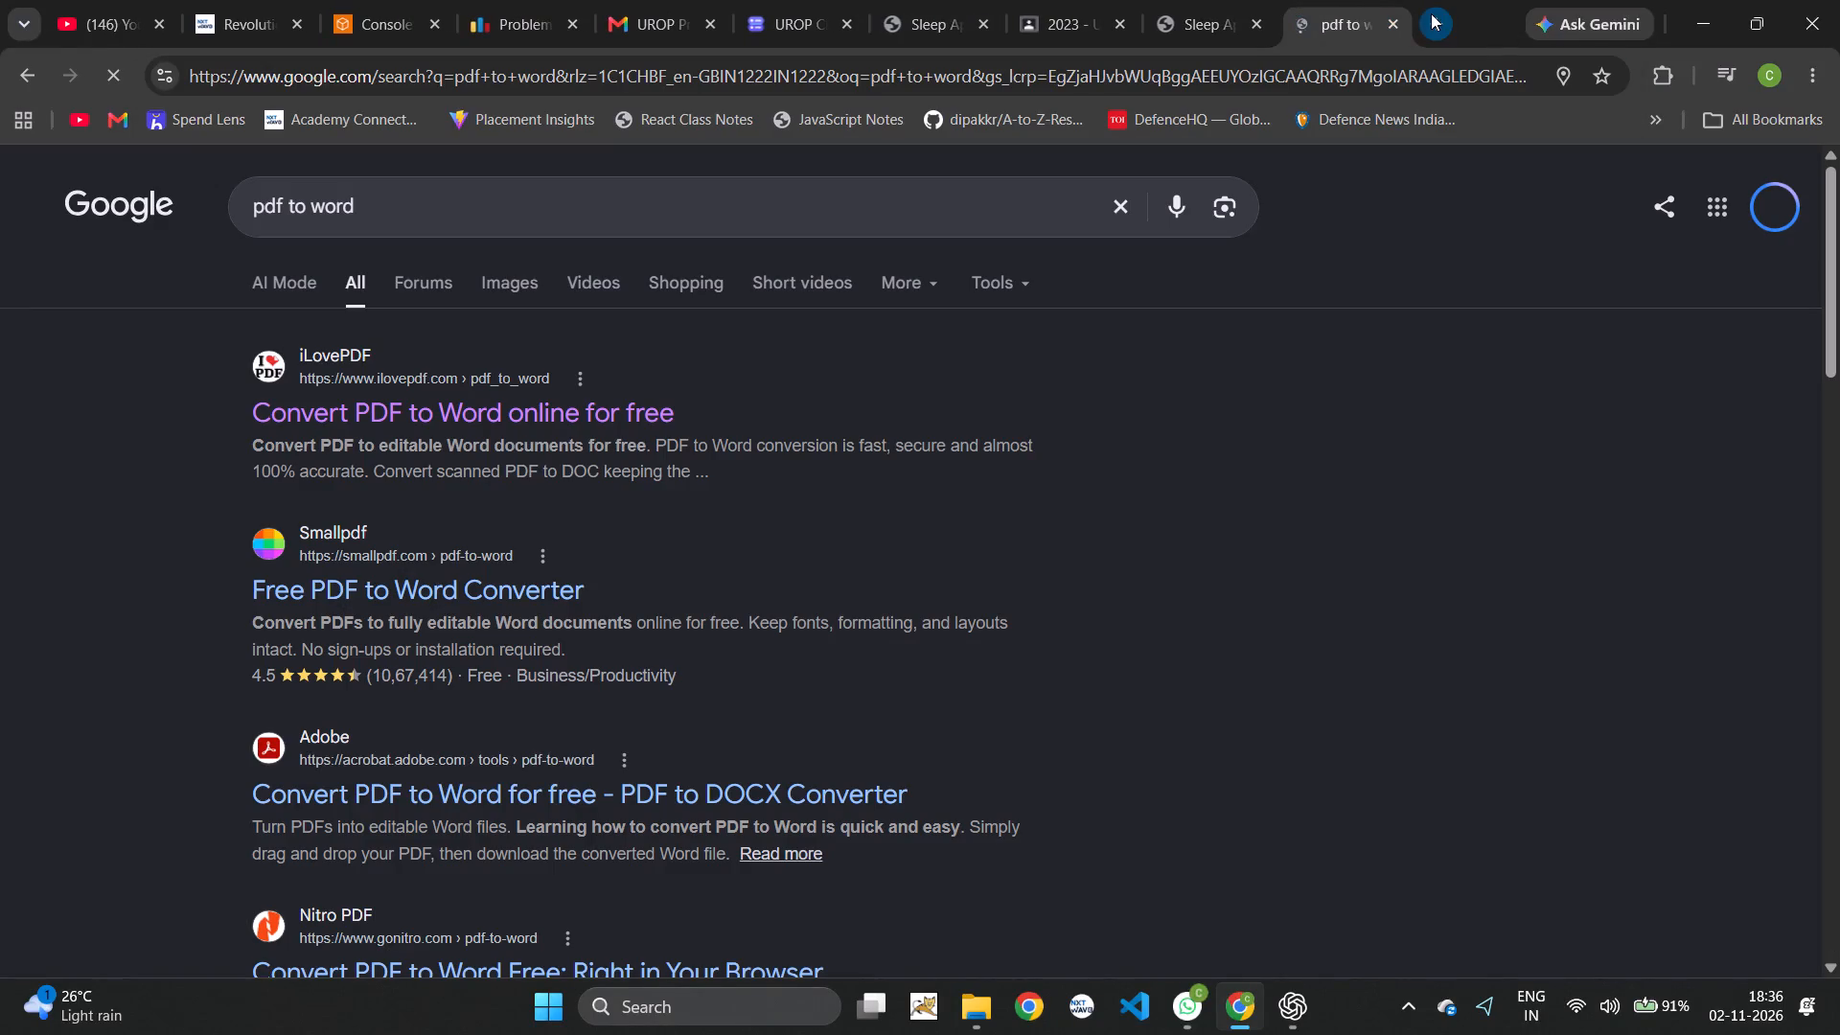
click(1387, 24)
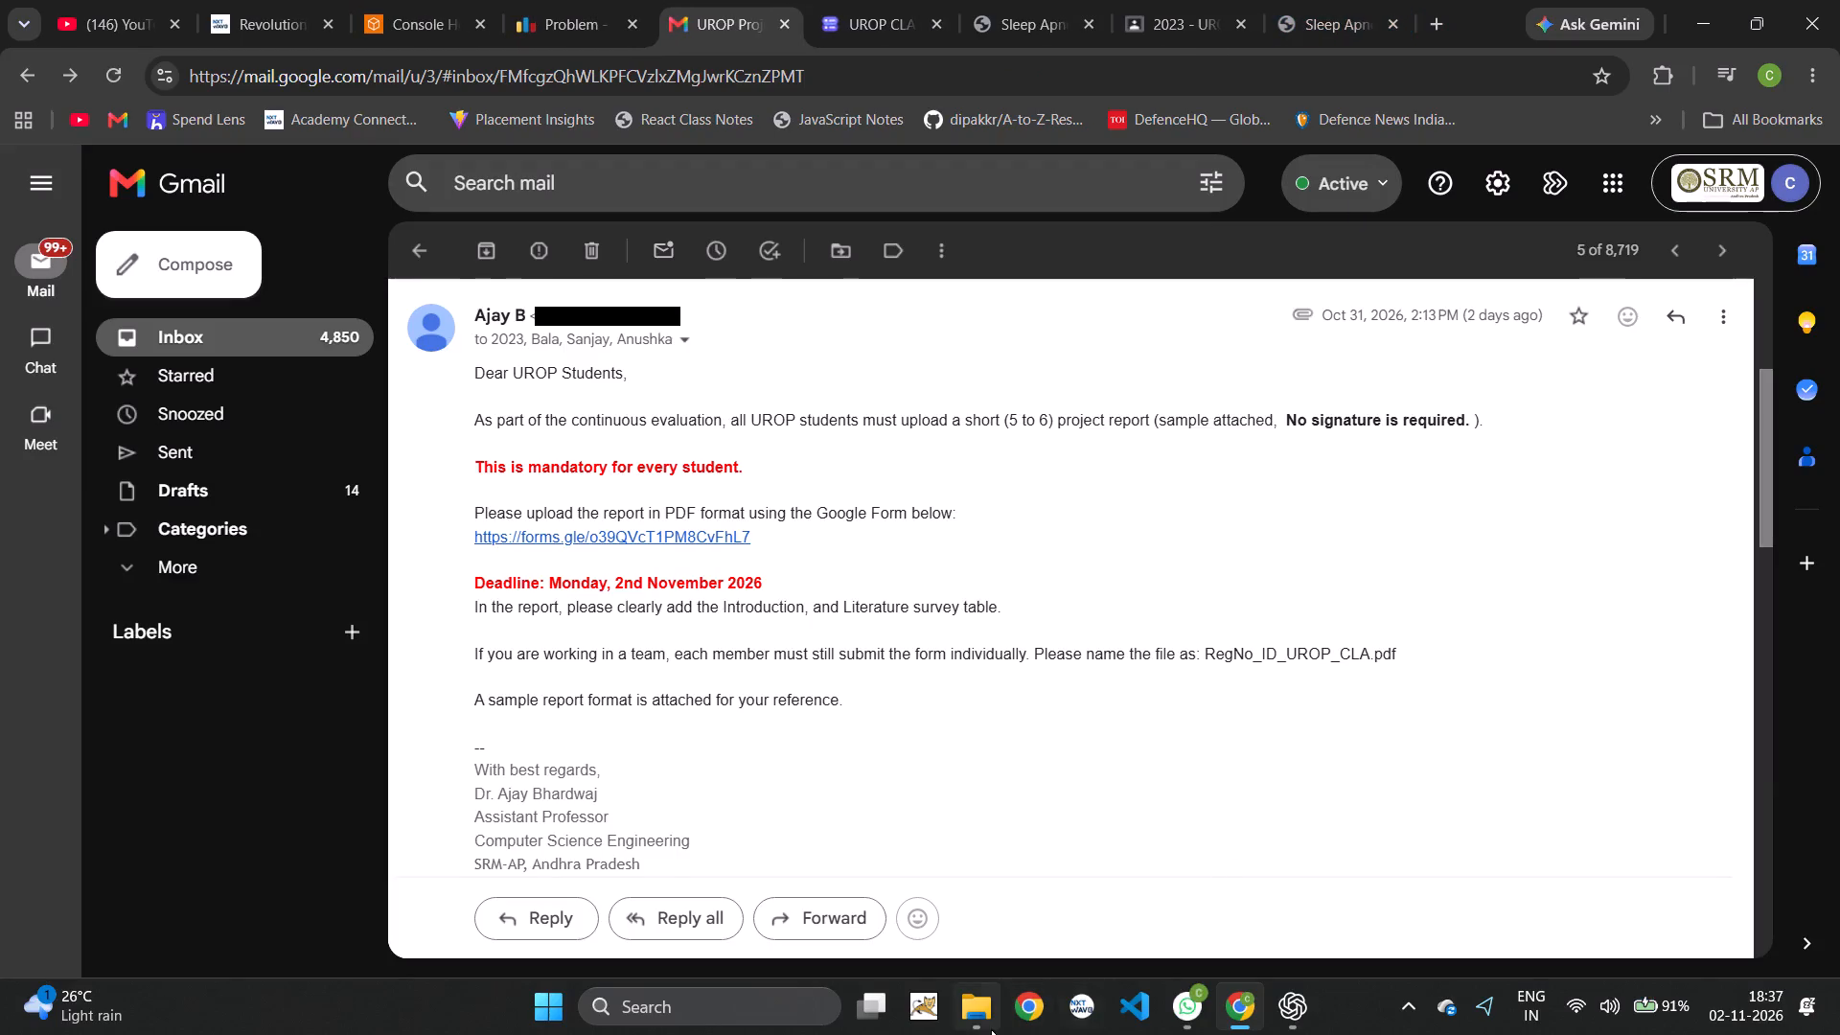
Switch to File Explorer's Downloads folder containing the UROP_PROJECT REPORT.pdf file.
click(991, 1029)
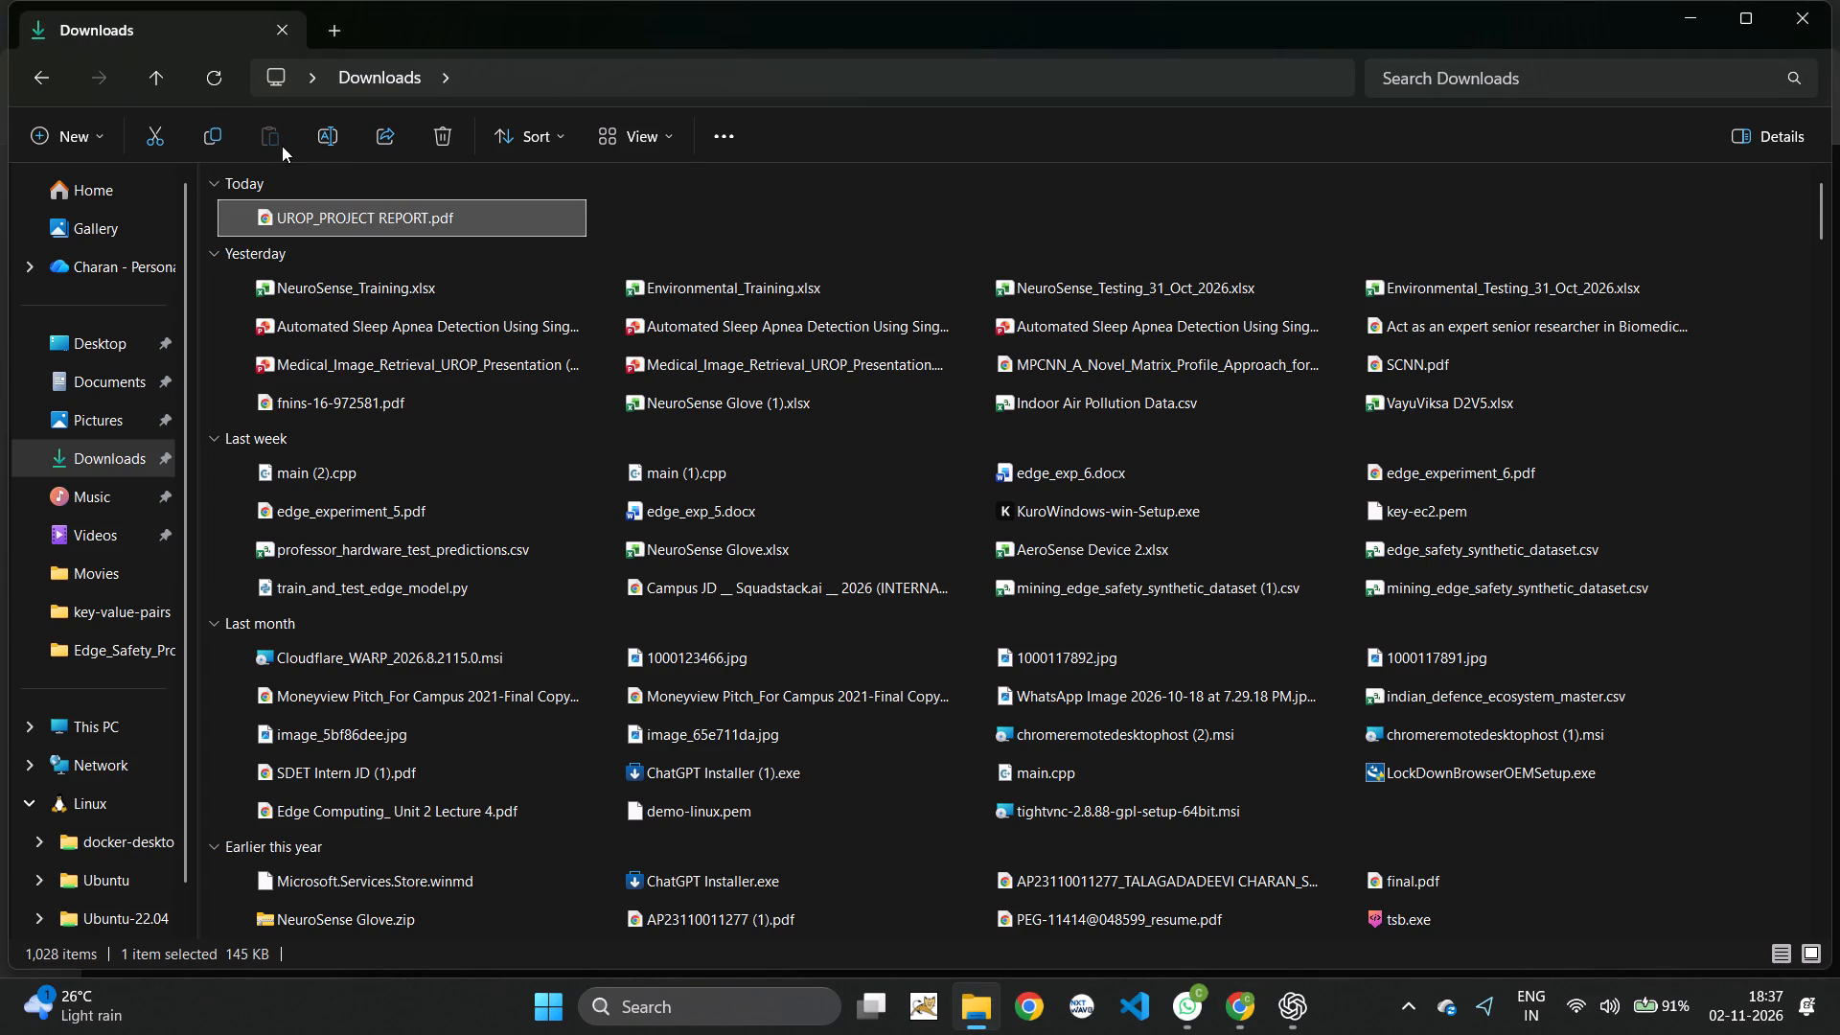
Try to rename UROP_PROJECT REPORT.pdf to the student registration number, copying the full new file name before switching to the browser.
right_click(458, 214)
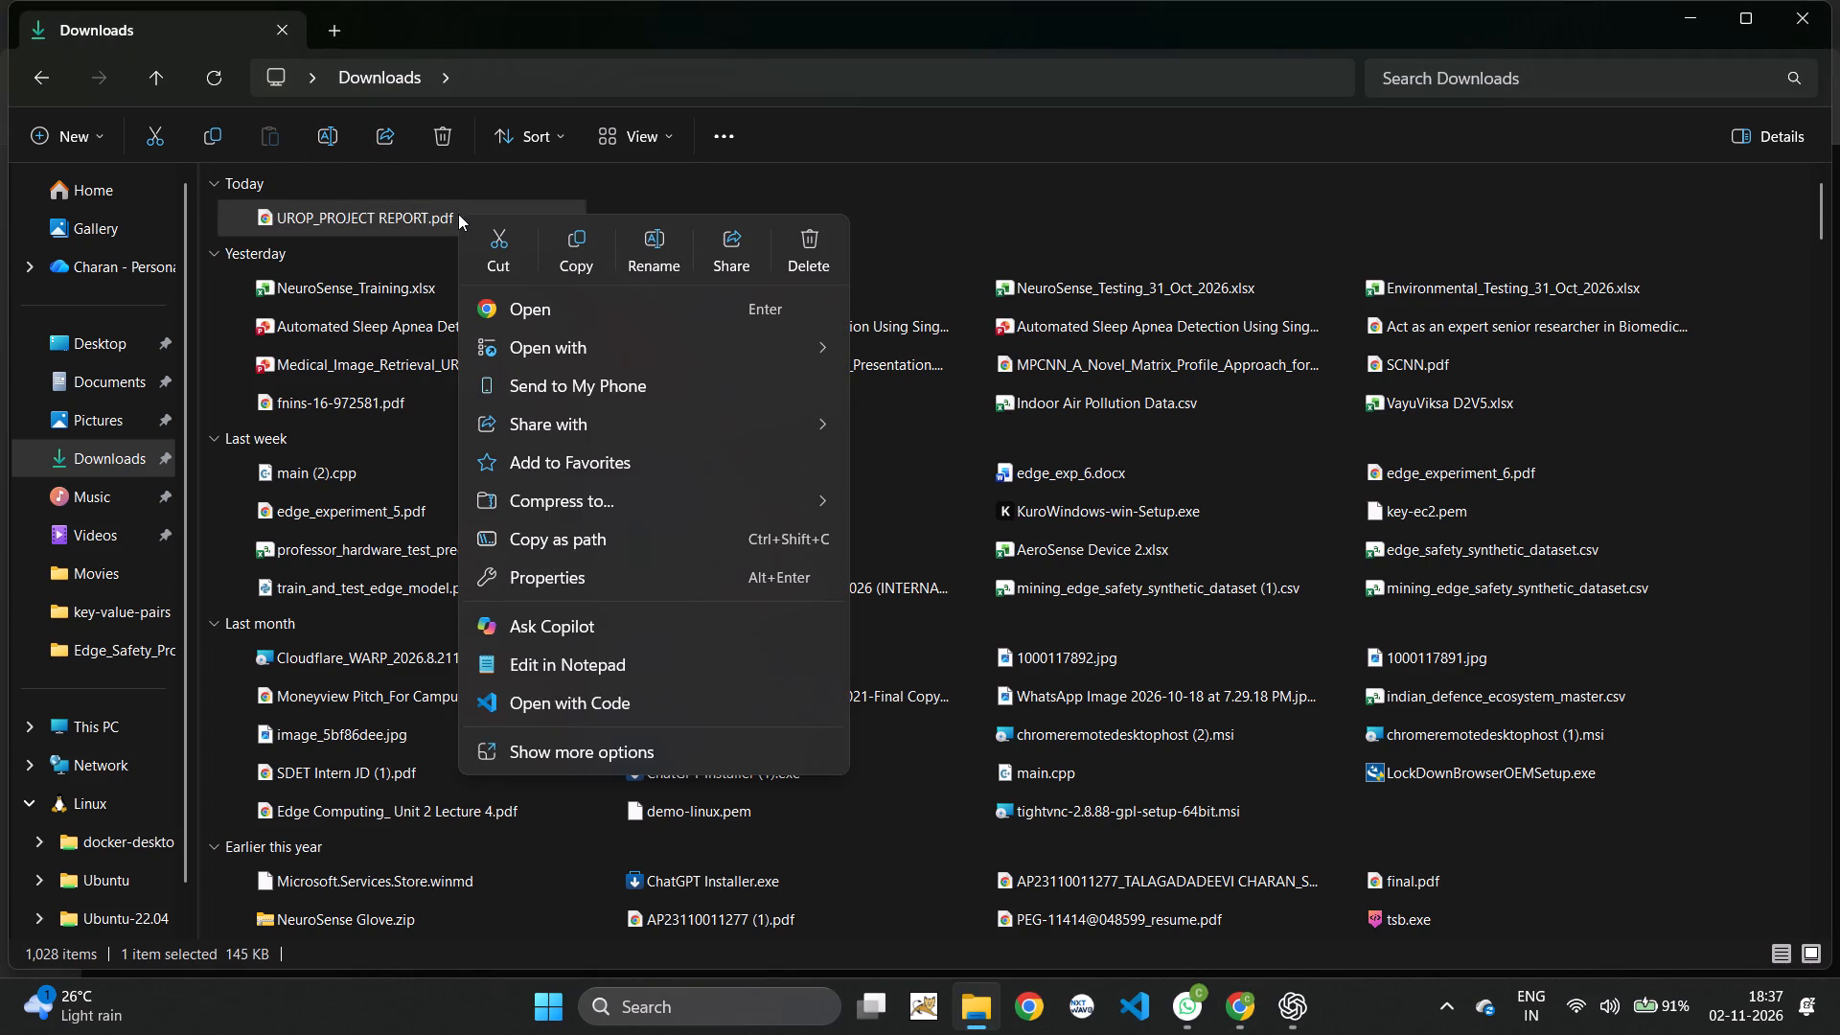
click(649, 253)
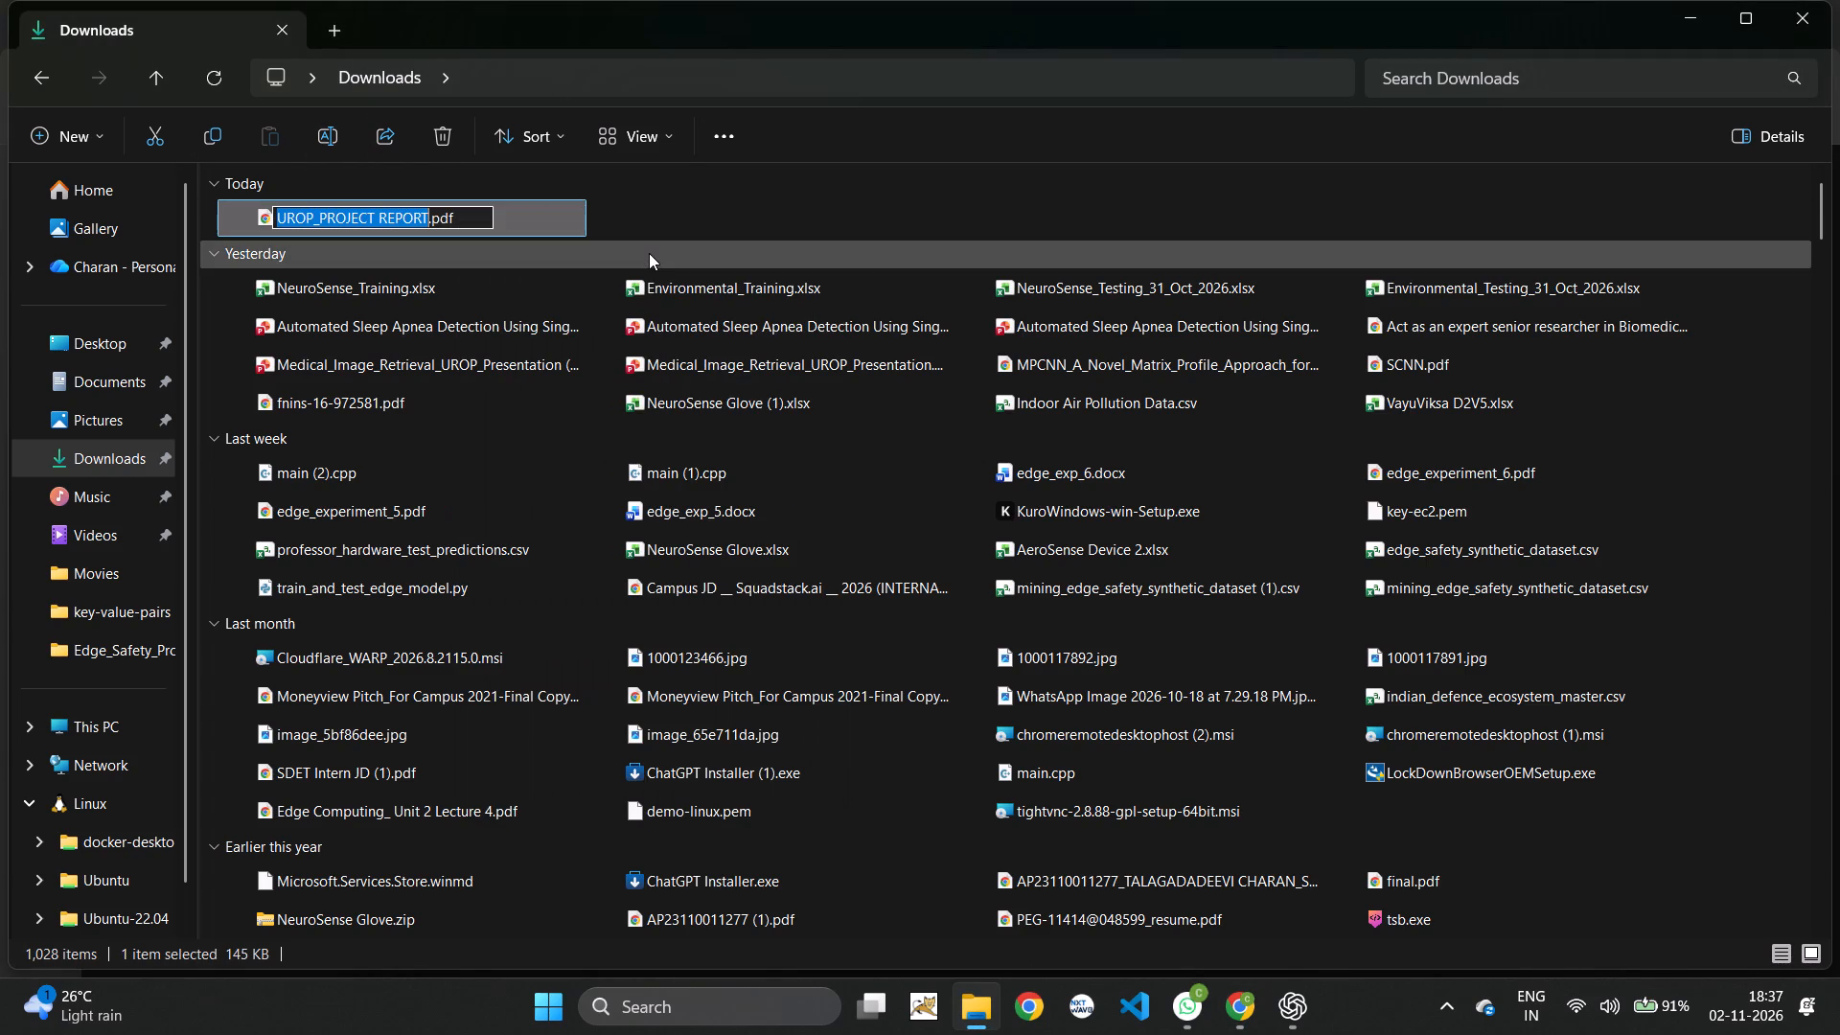
key(BackSpace)
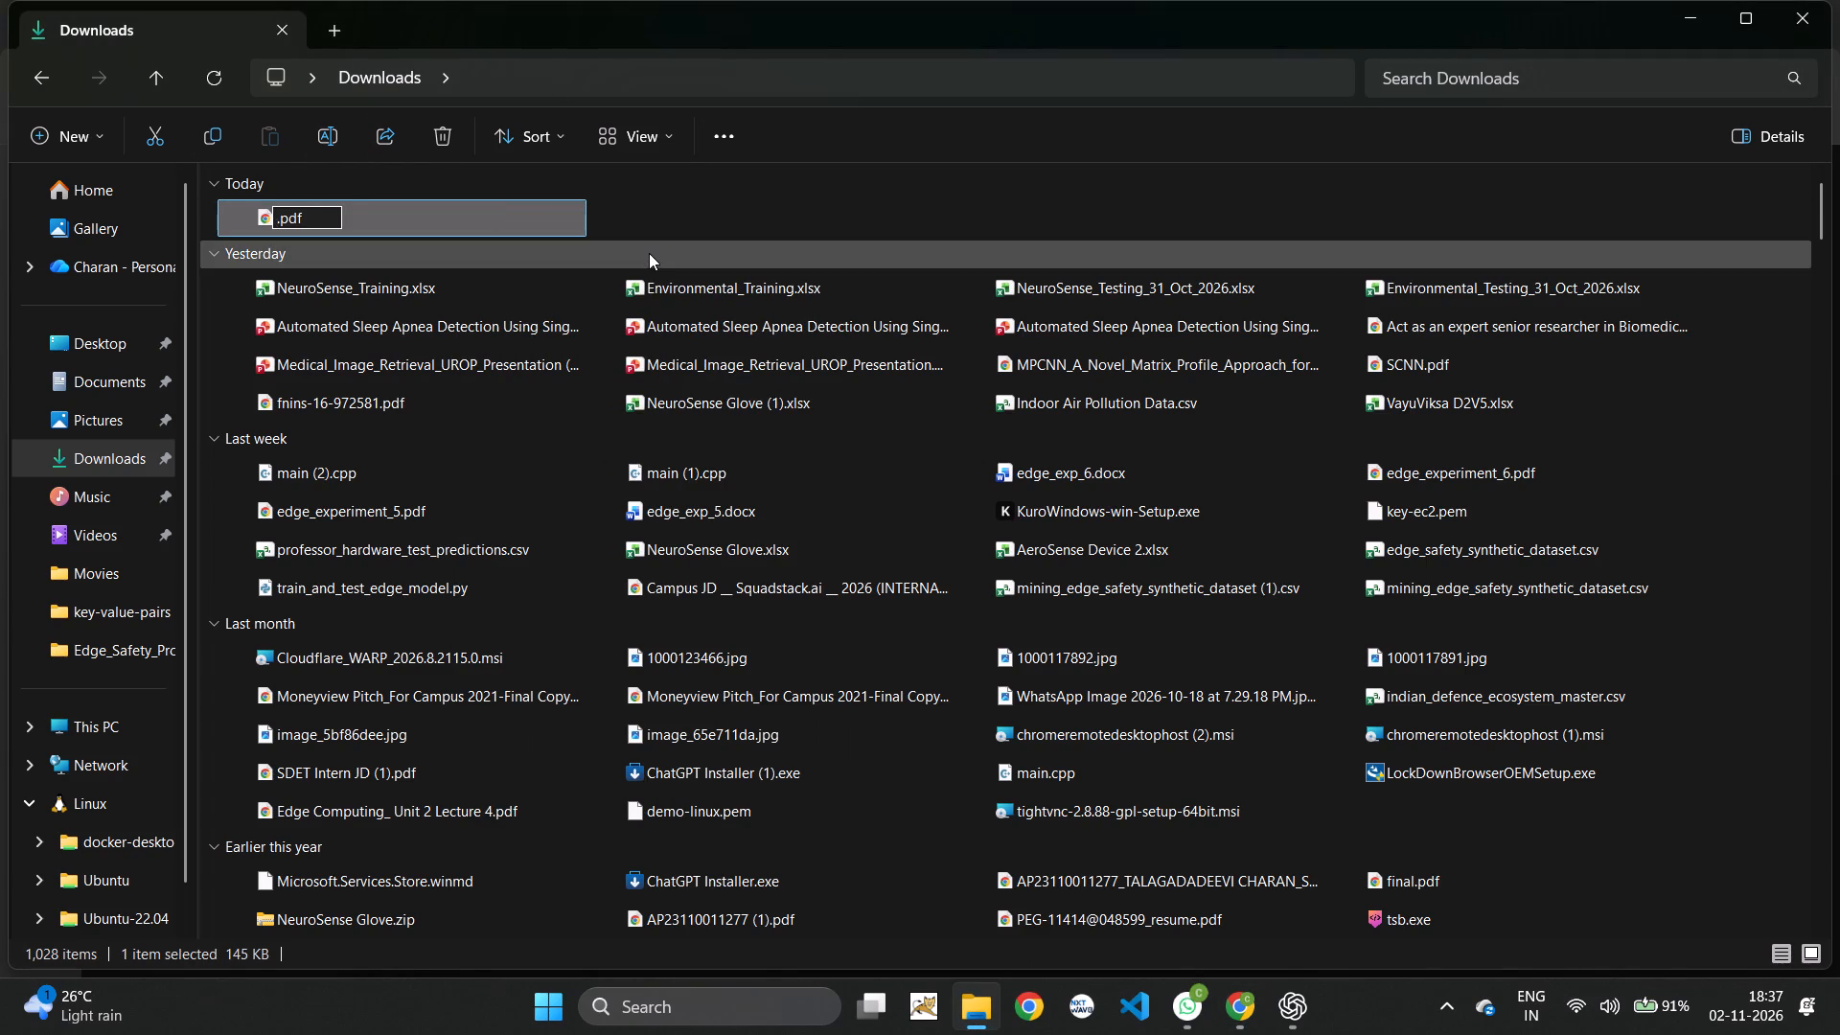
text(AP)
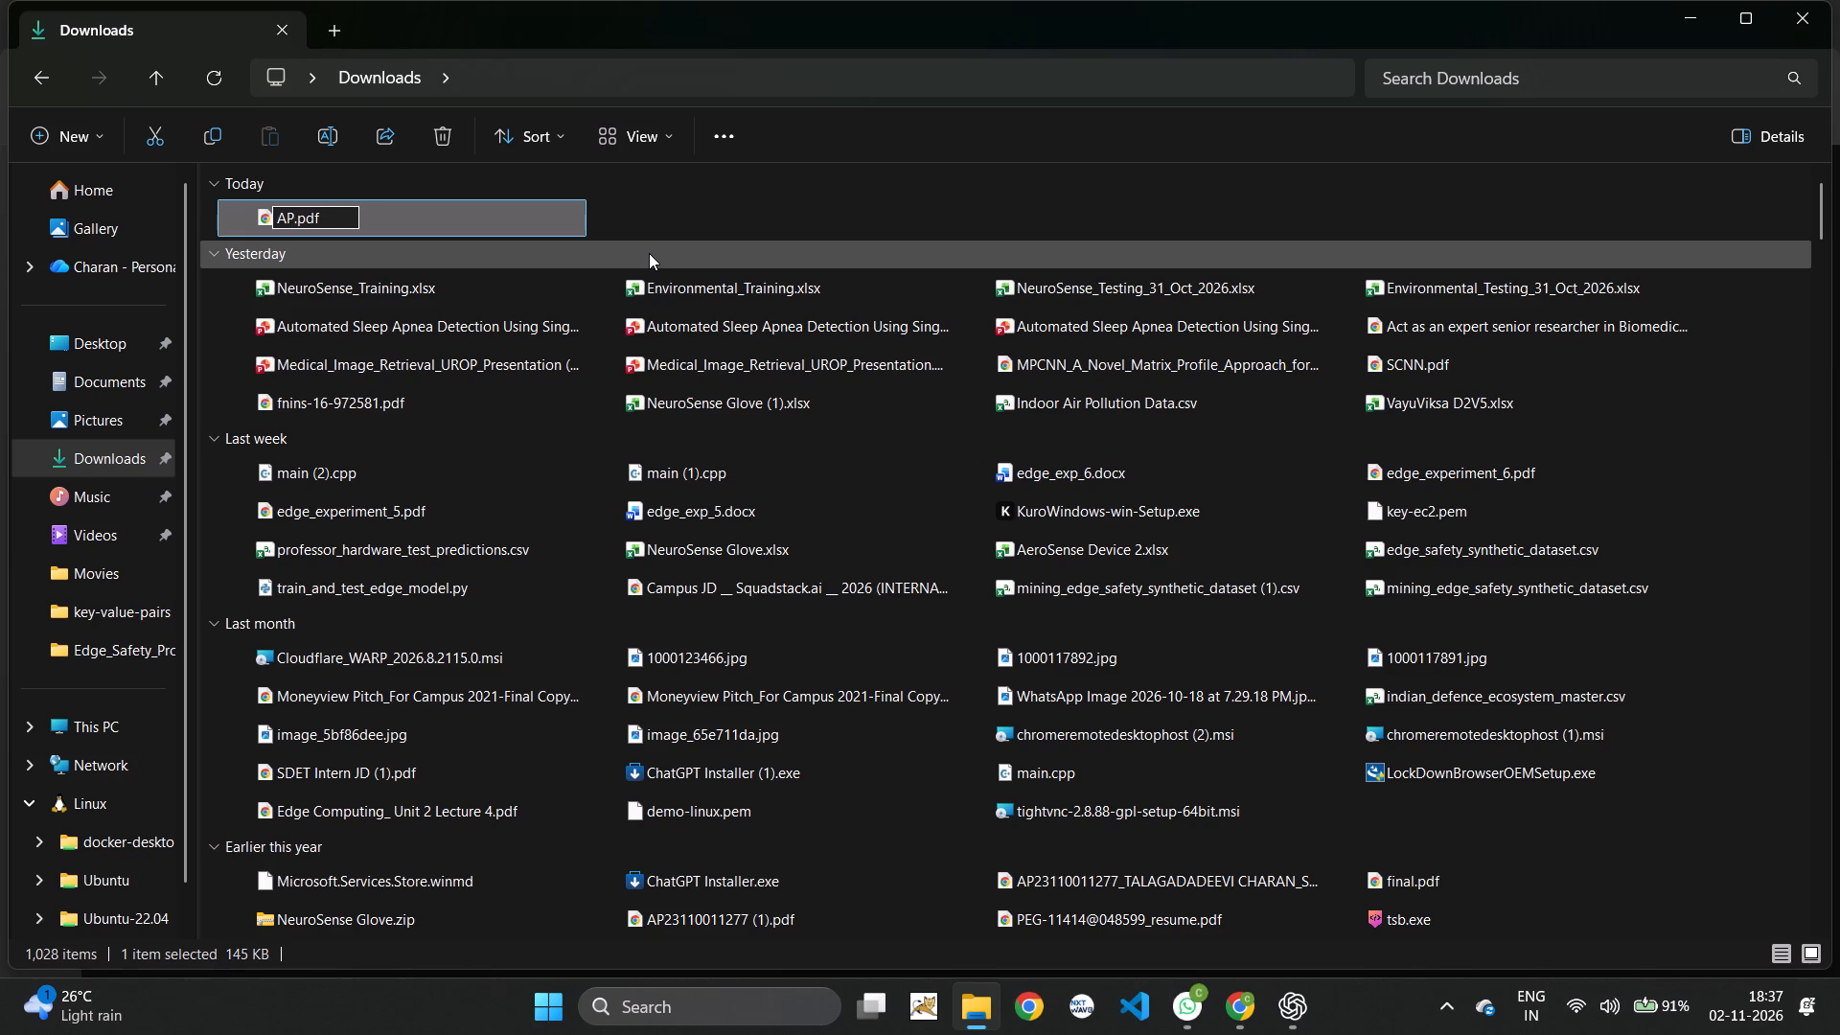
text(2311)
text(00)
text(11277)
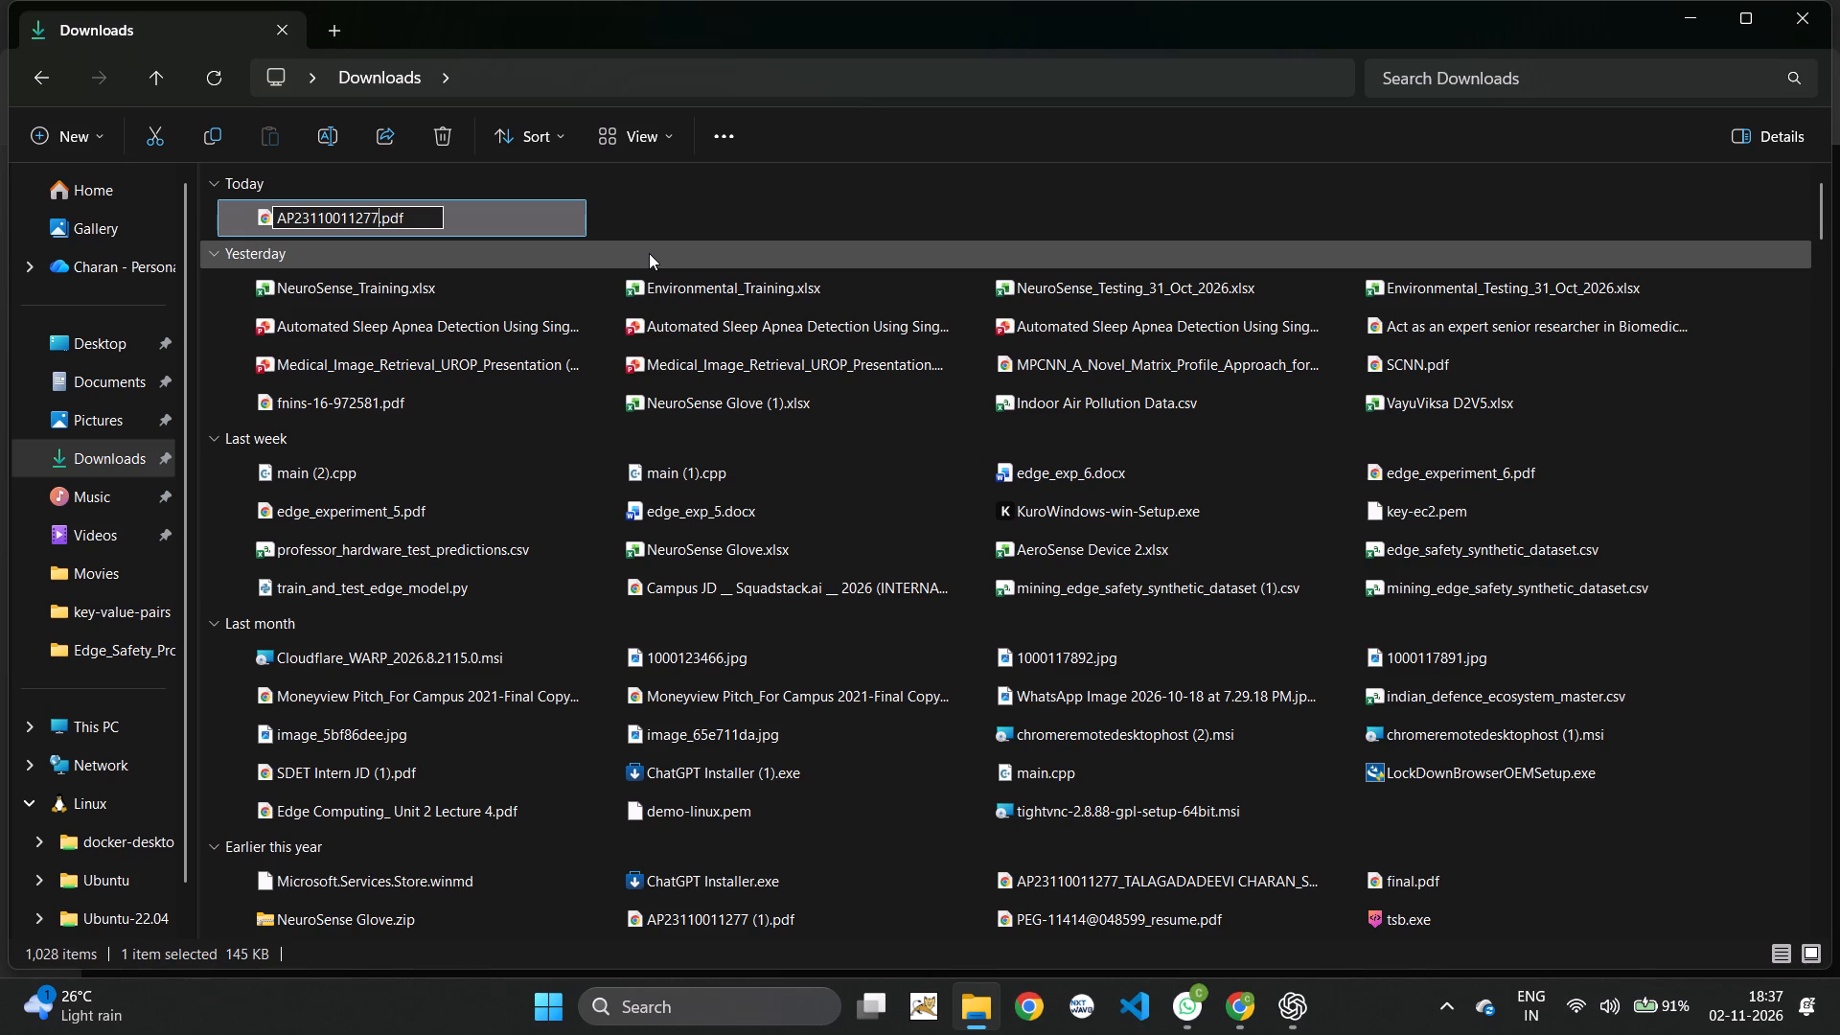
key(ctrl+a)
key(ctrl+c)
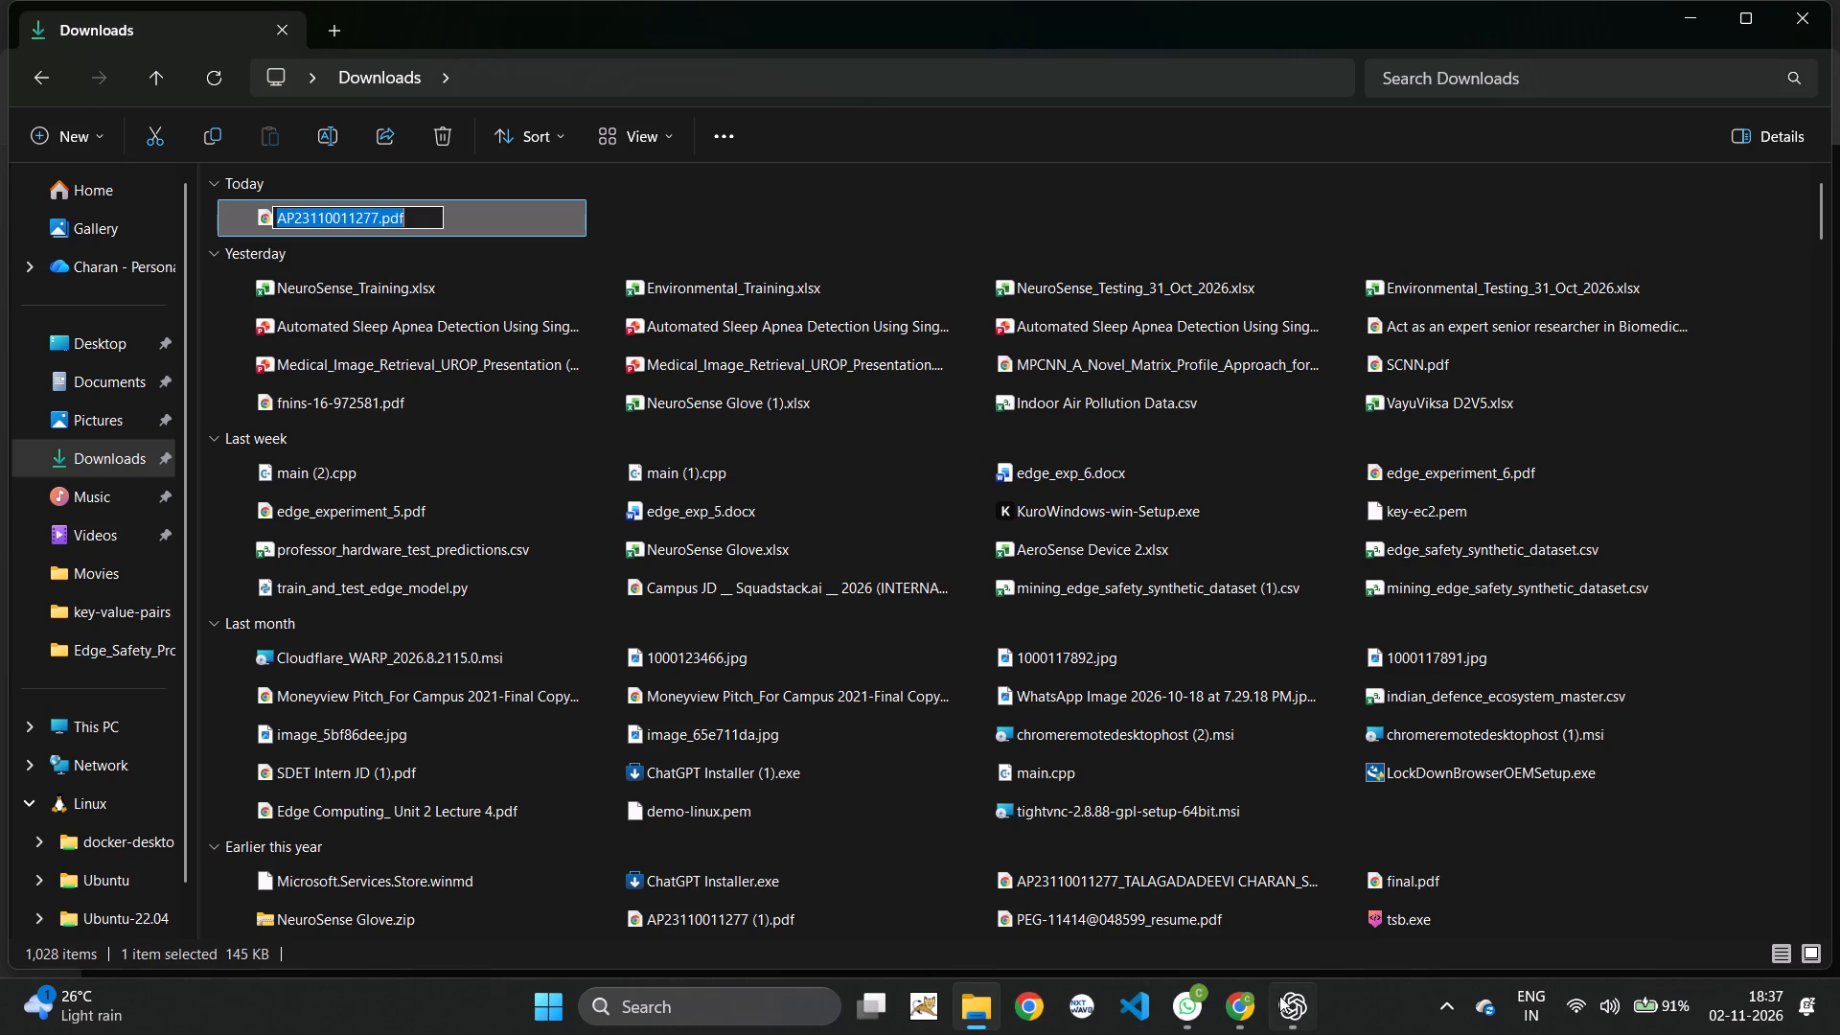
click(1253, 1012)
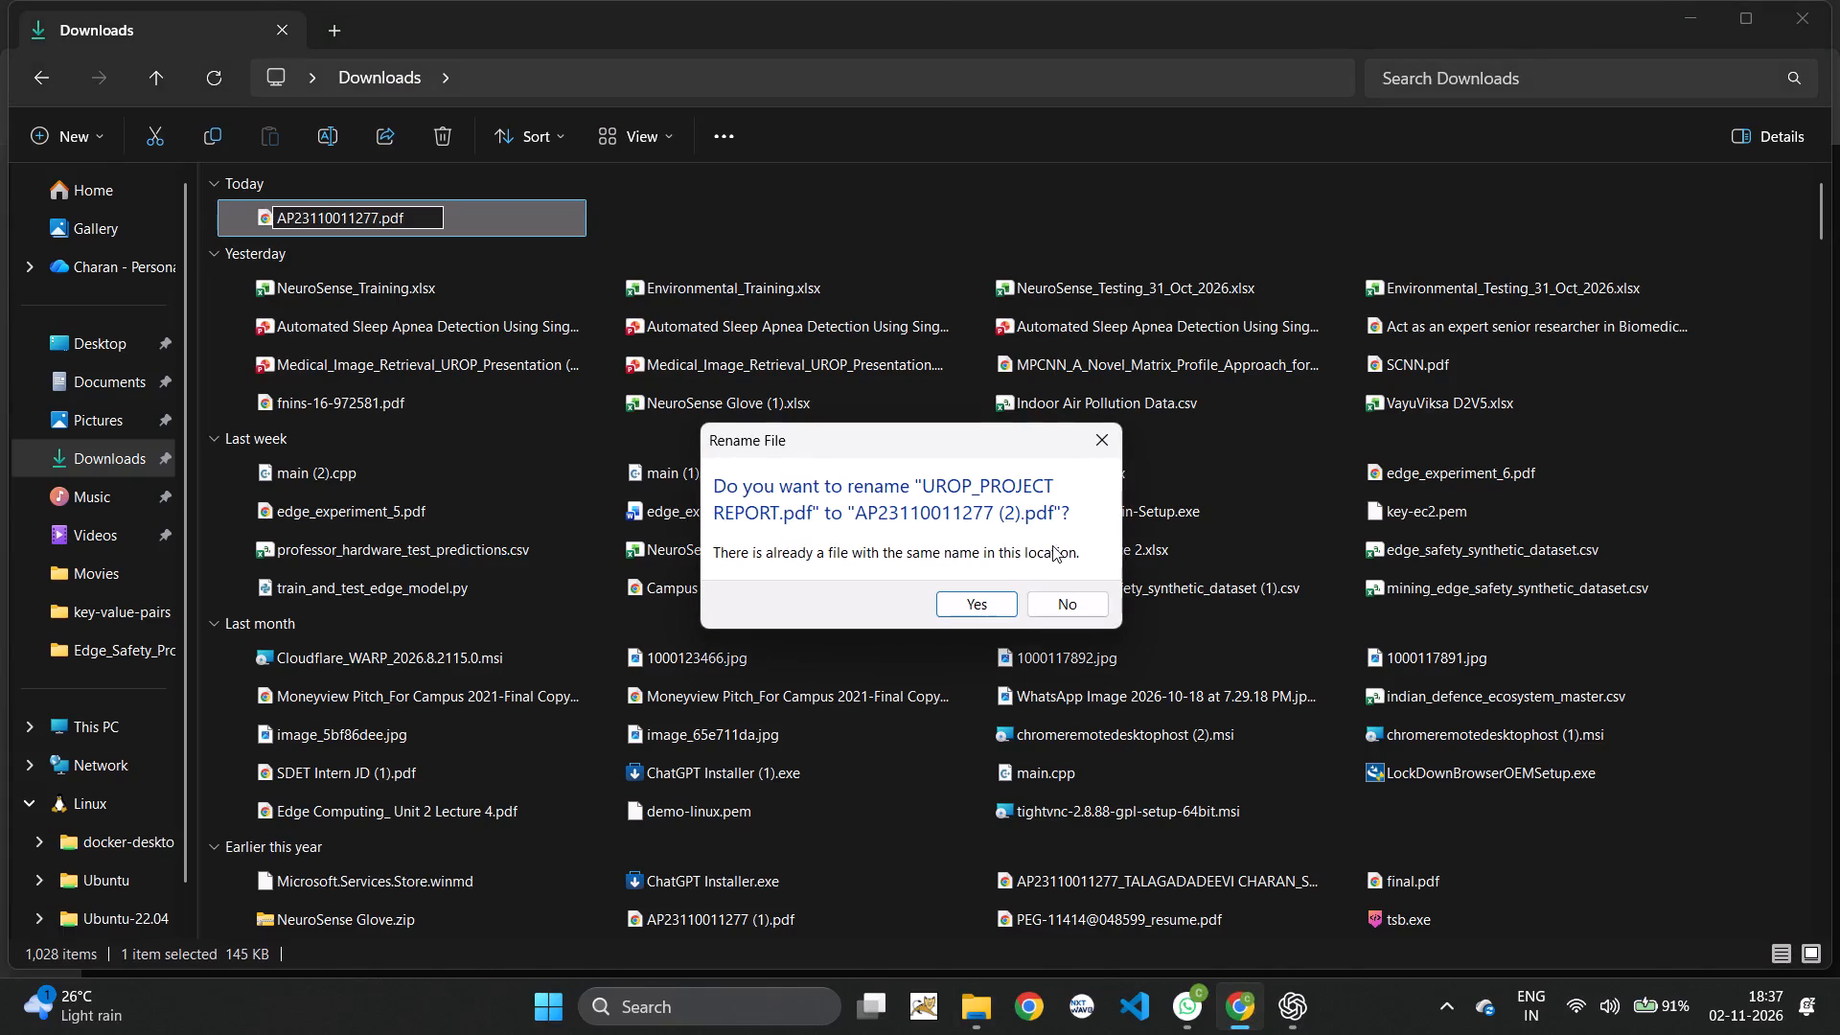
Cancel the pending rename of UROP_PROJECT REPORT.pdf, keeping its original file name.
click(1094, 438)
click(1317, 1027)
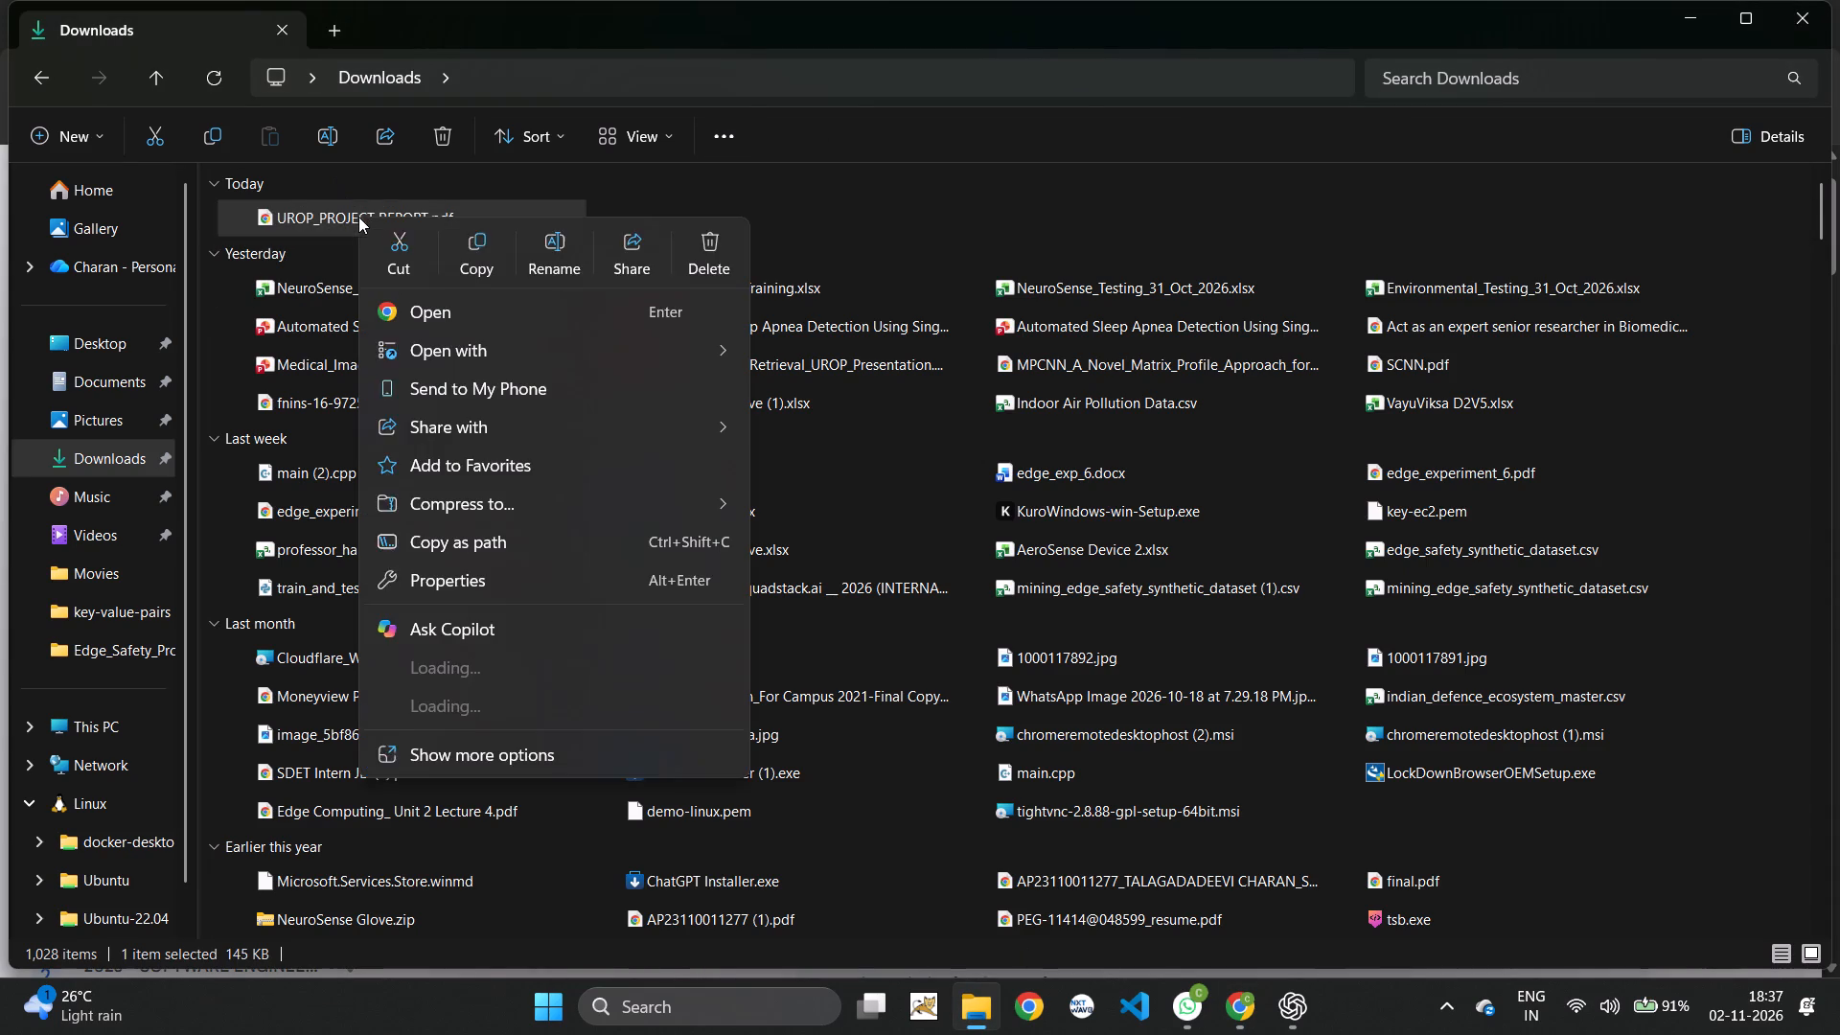
click(561, 260)
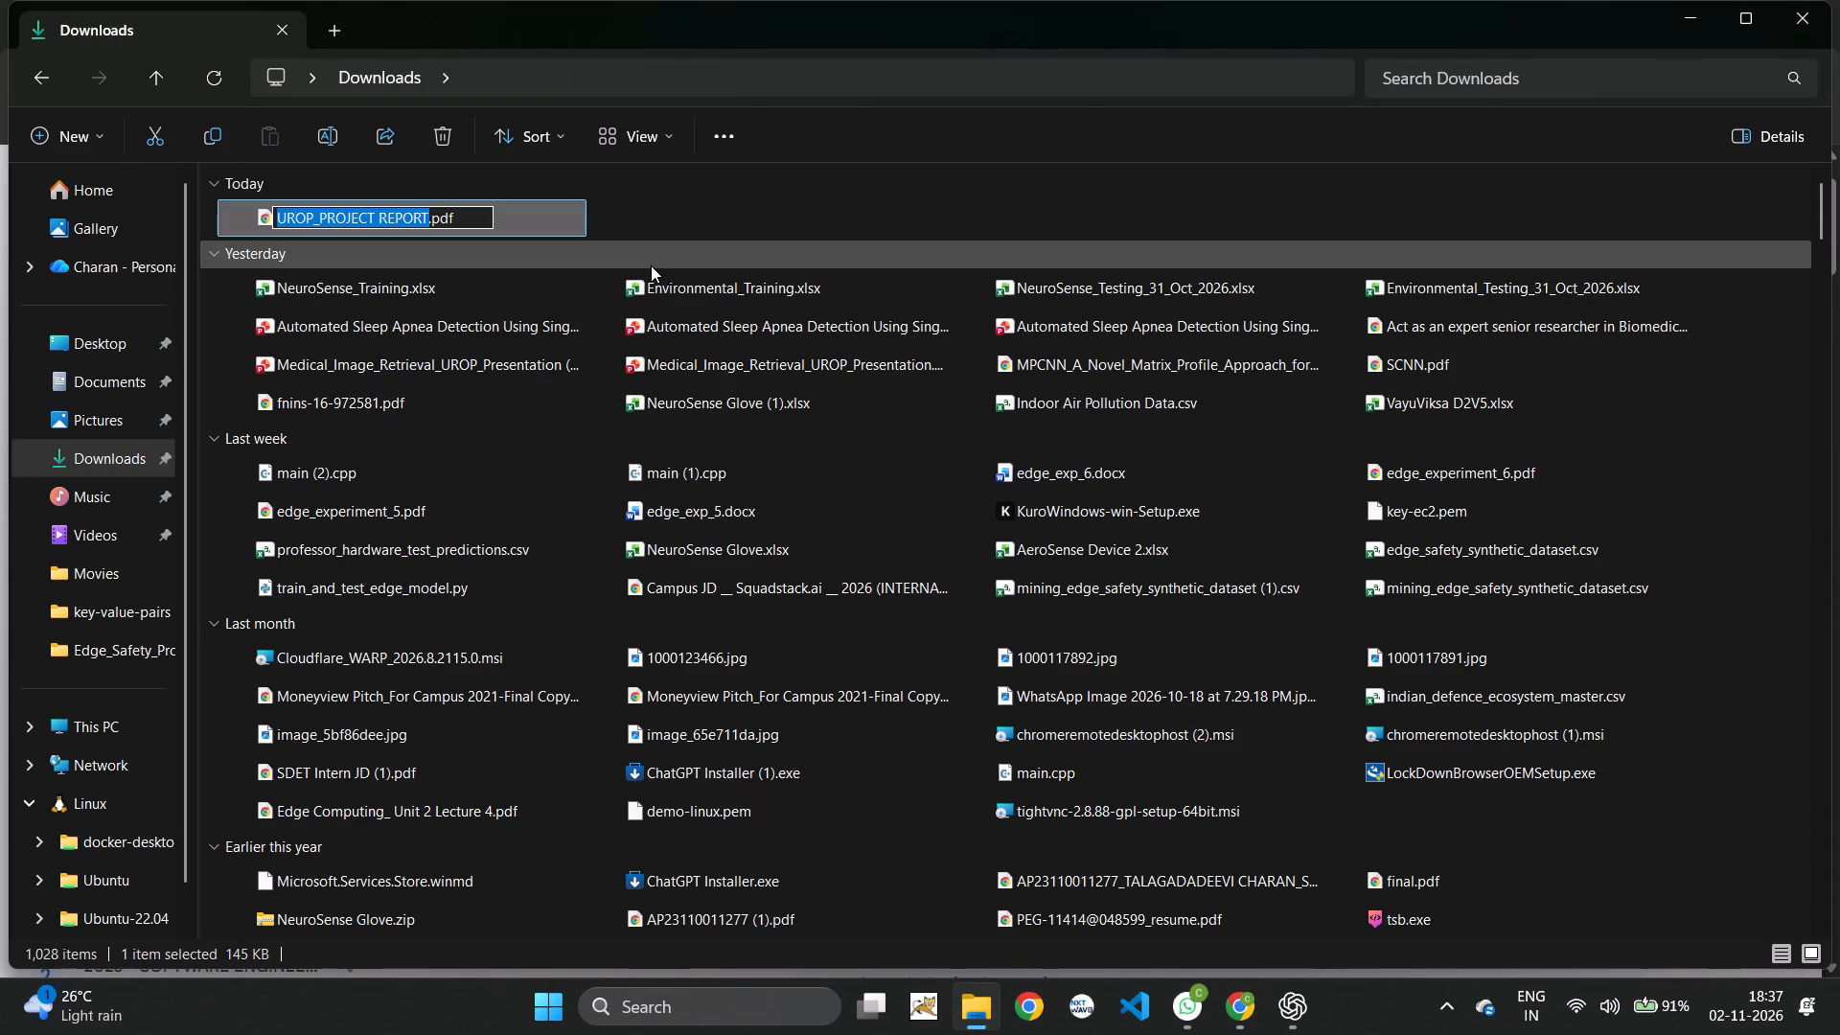
key(ctrl+v)
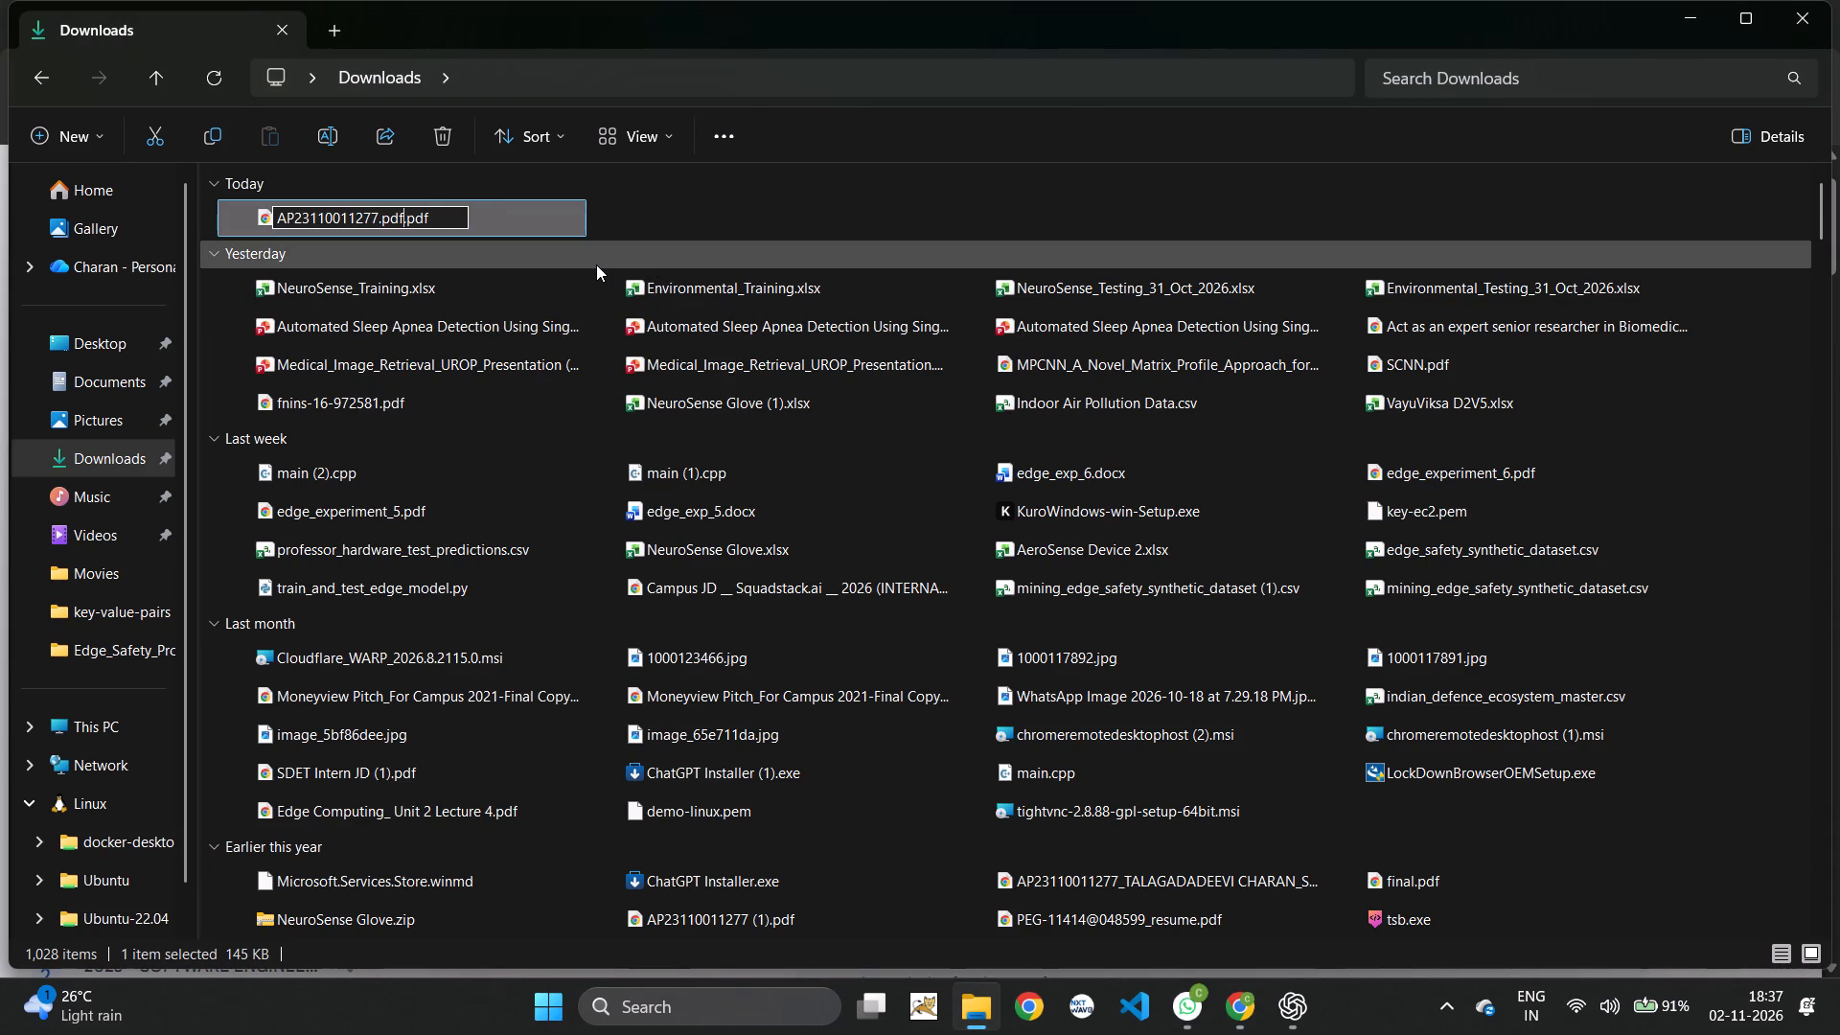
key(BackSpace)
key(BackSpace)
key(BackSpace)
key(BackSpace)
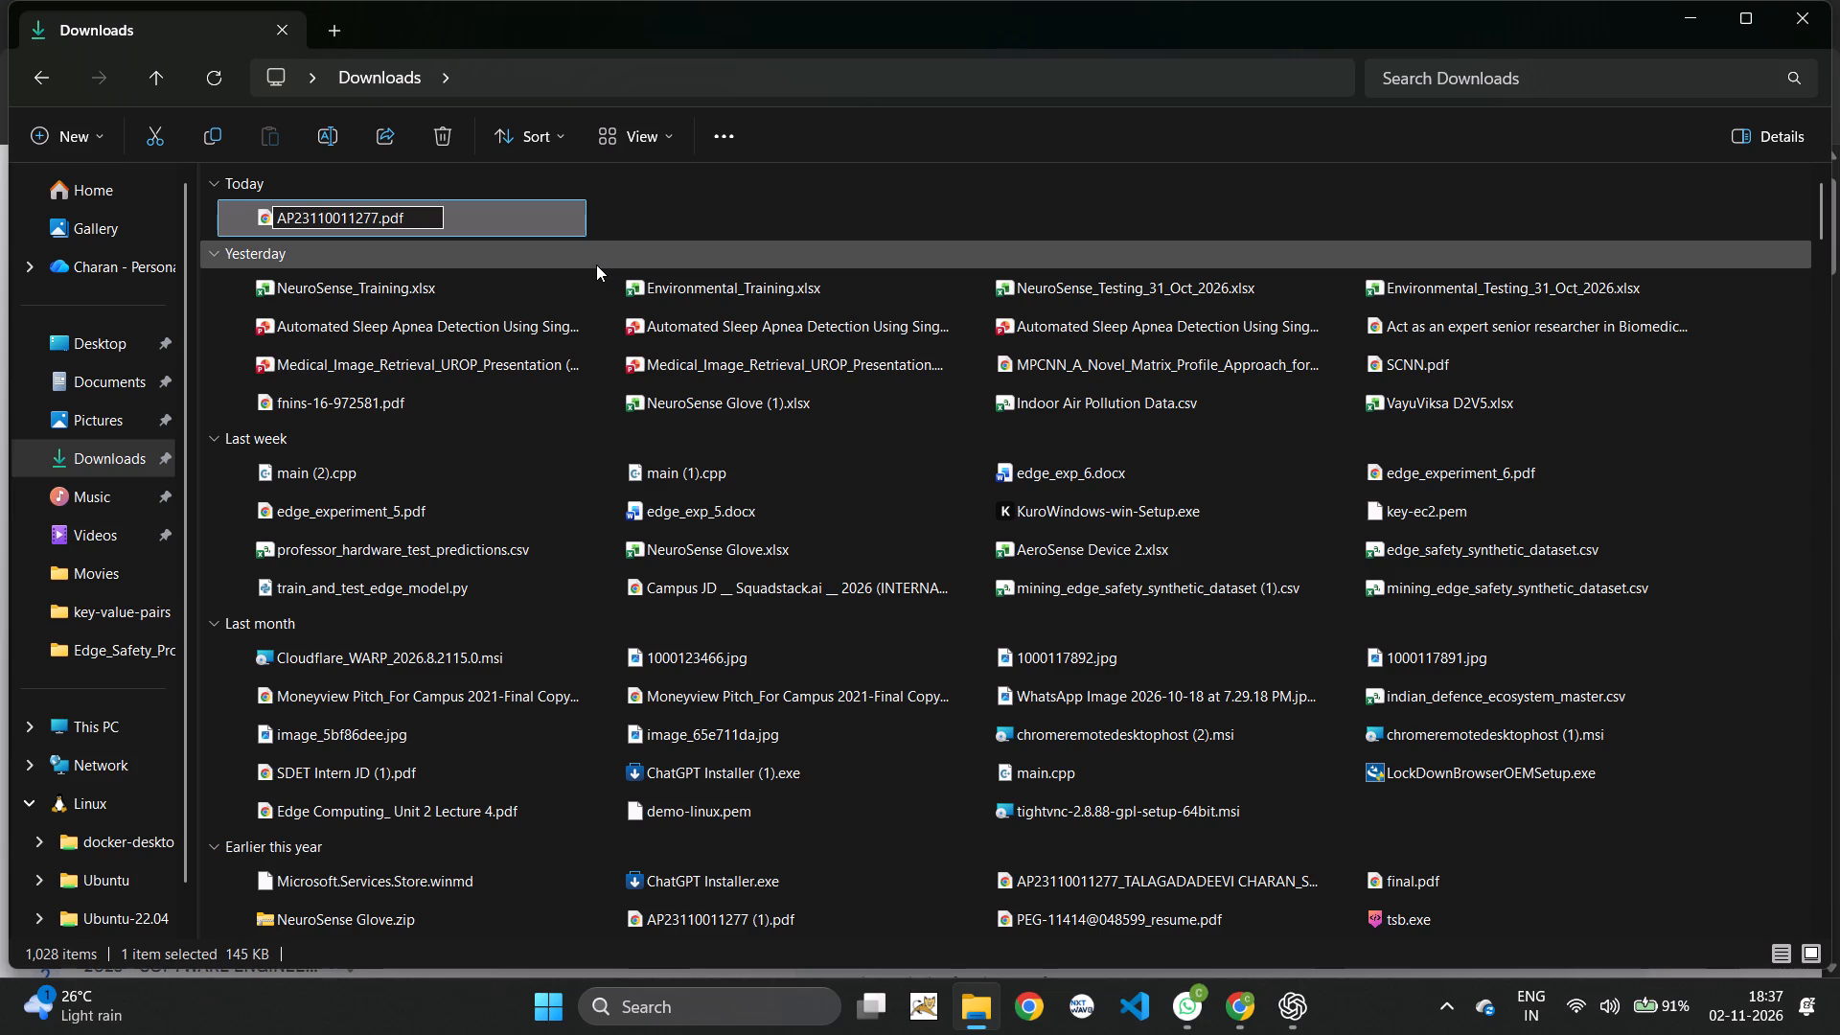
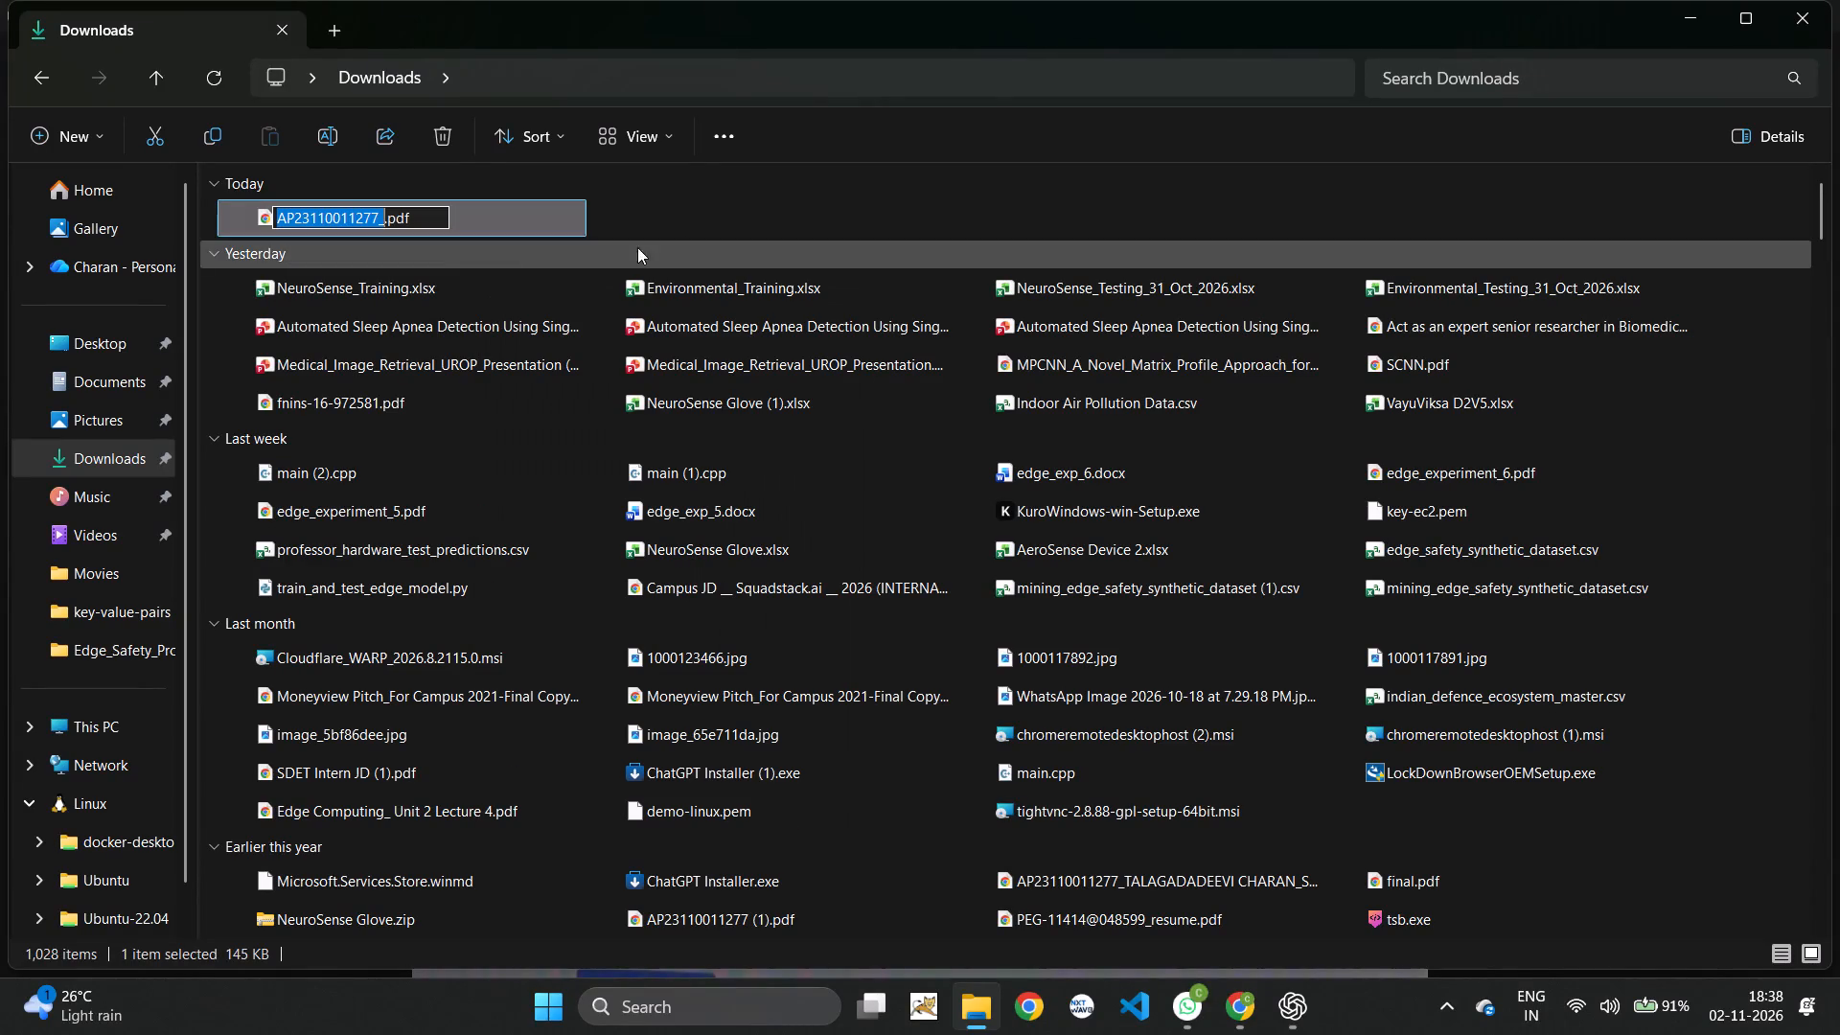
click(384, 221)
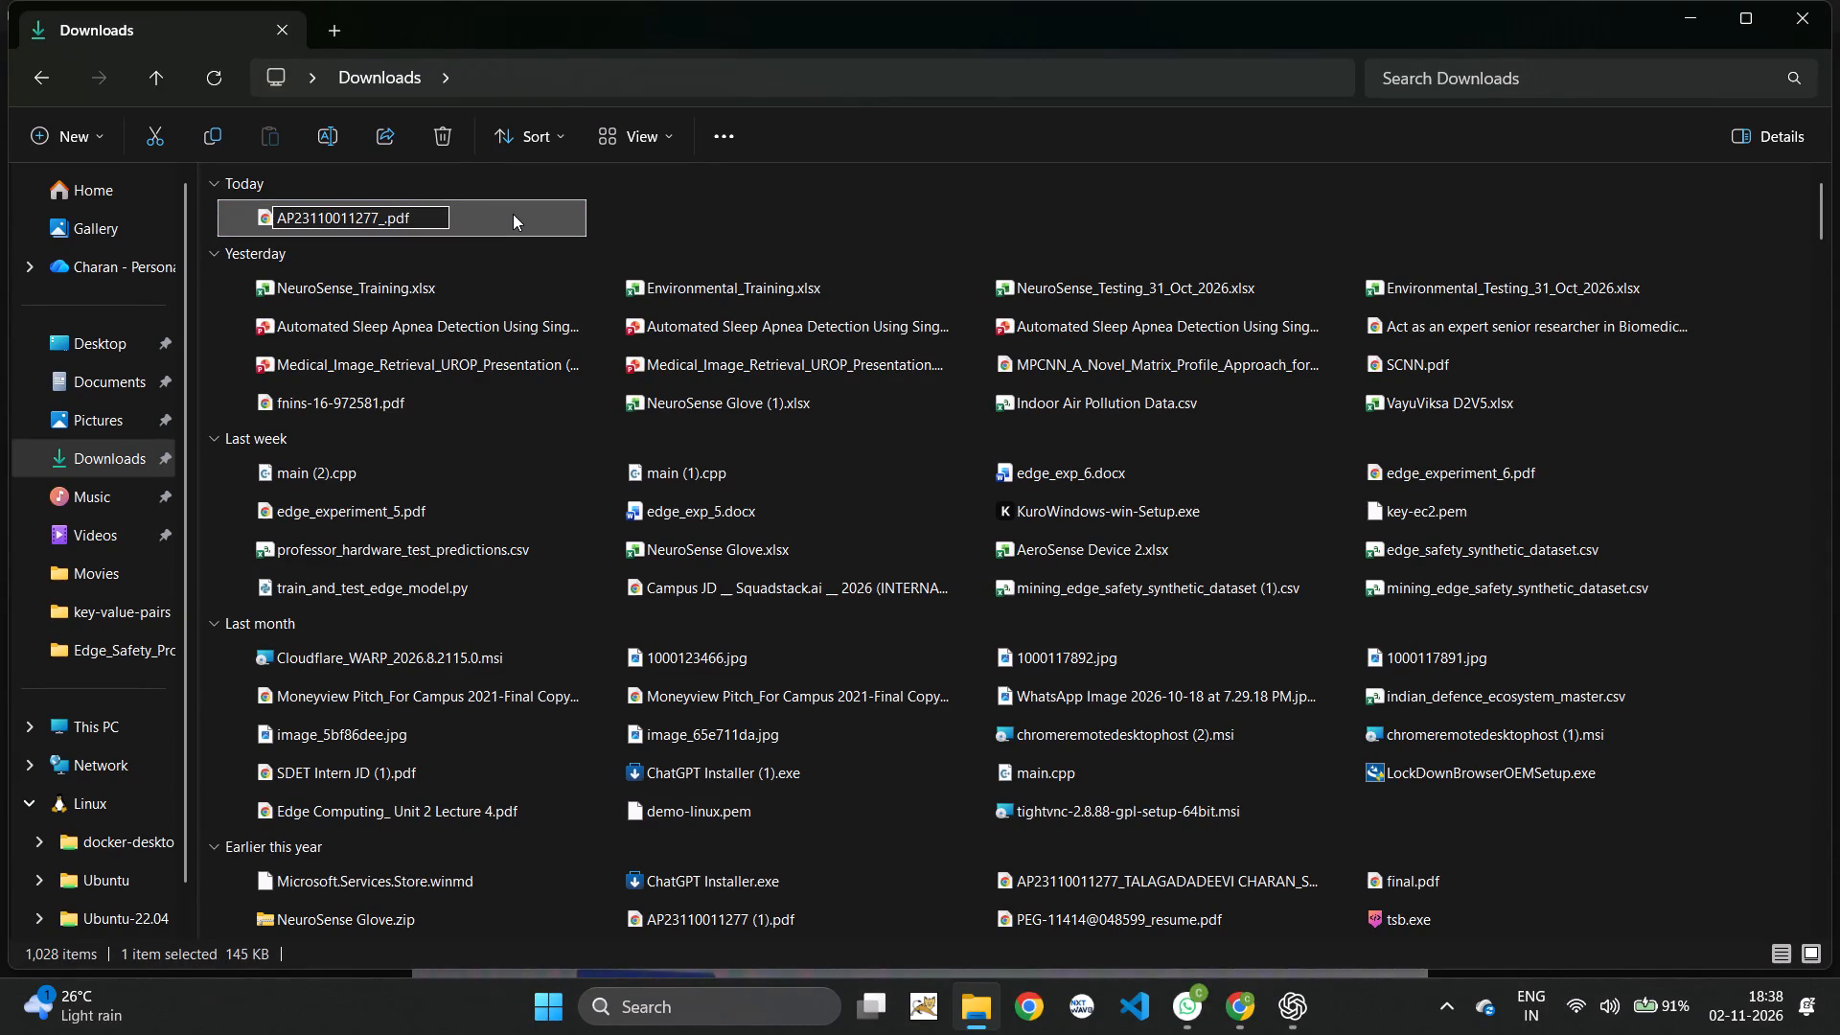
key(ctrl+v)
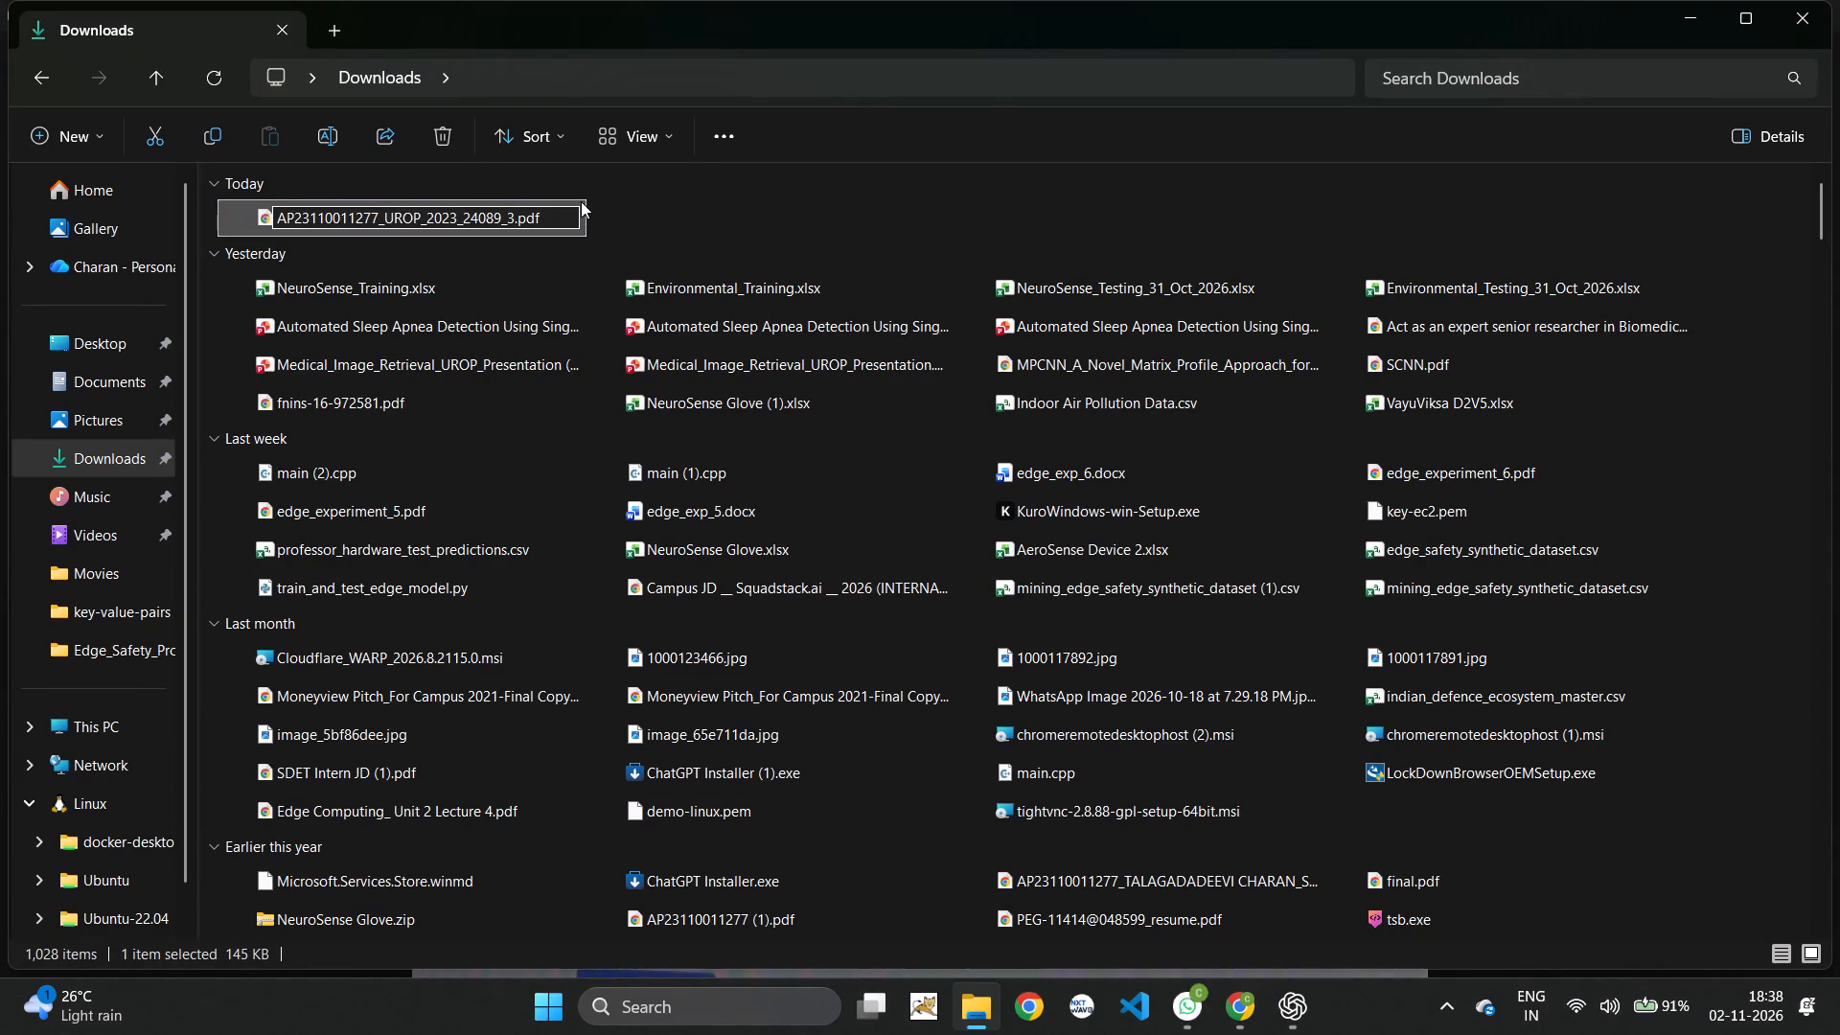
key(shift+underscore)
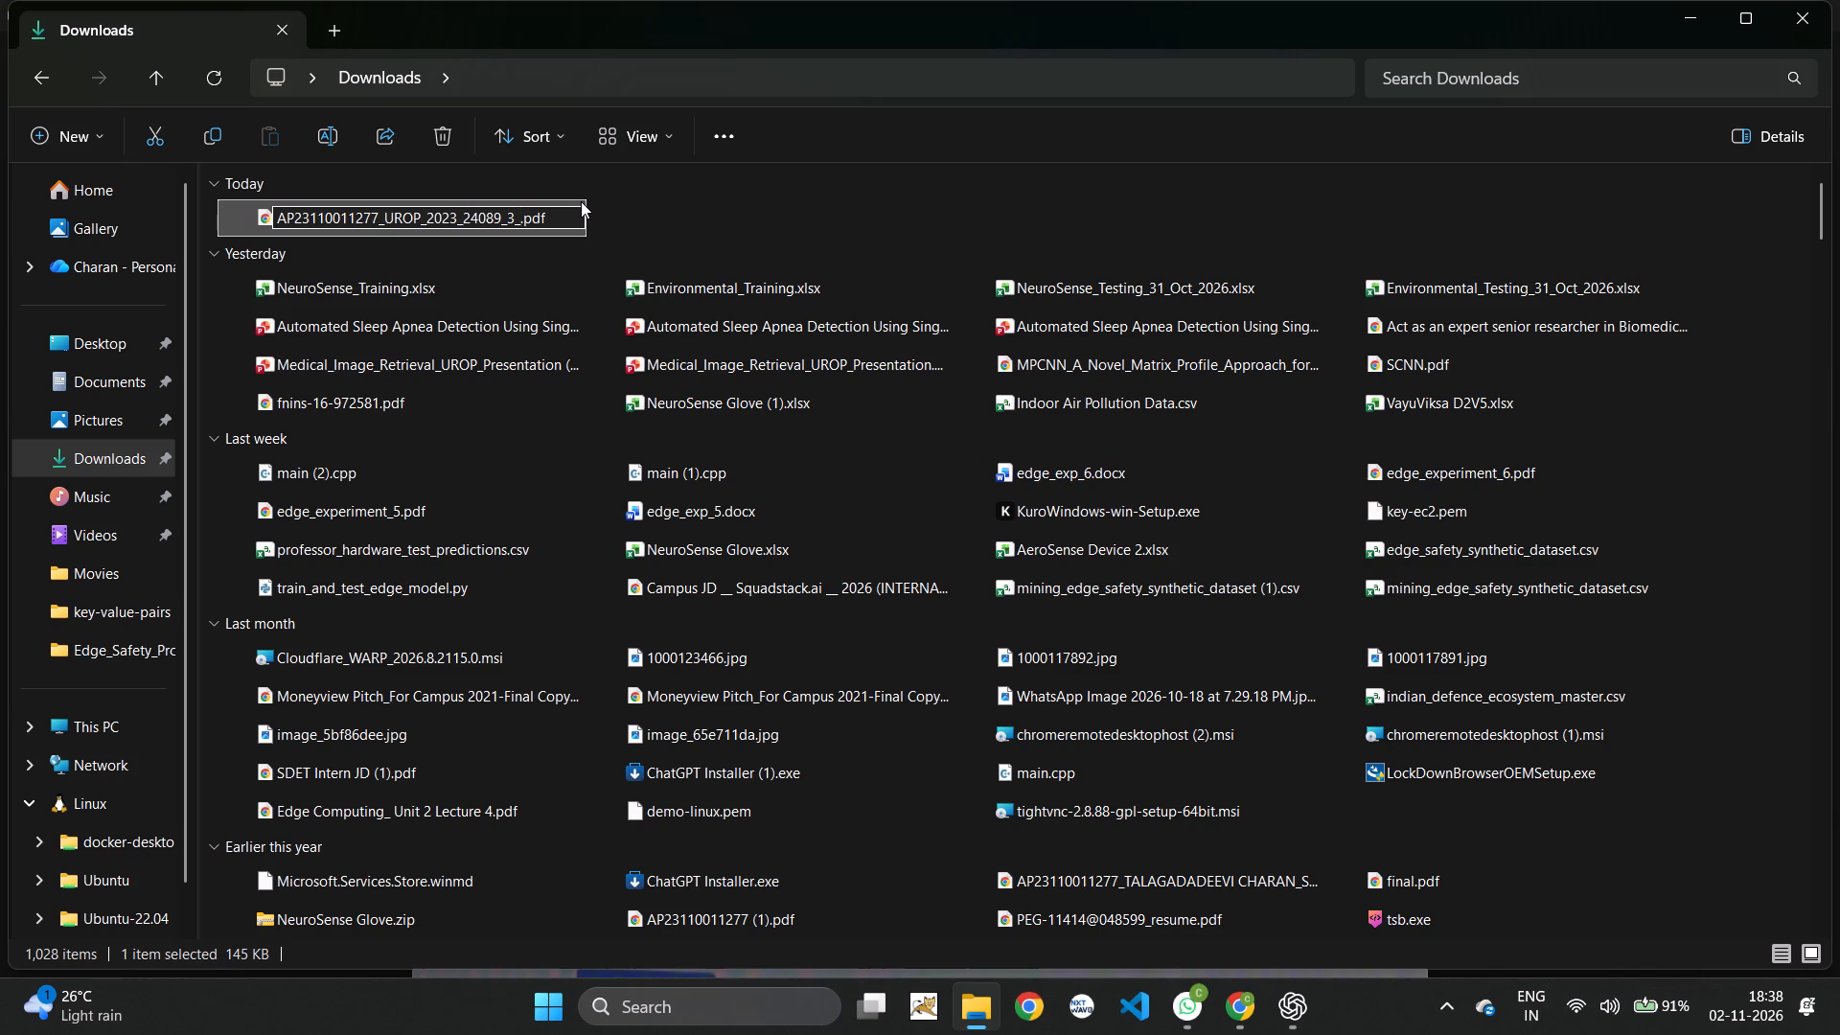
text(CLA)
click(708, 199)
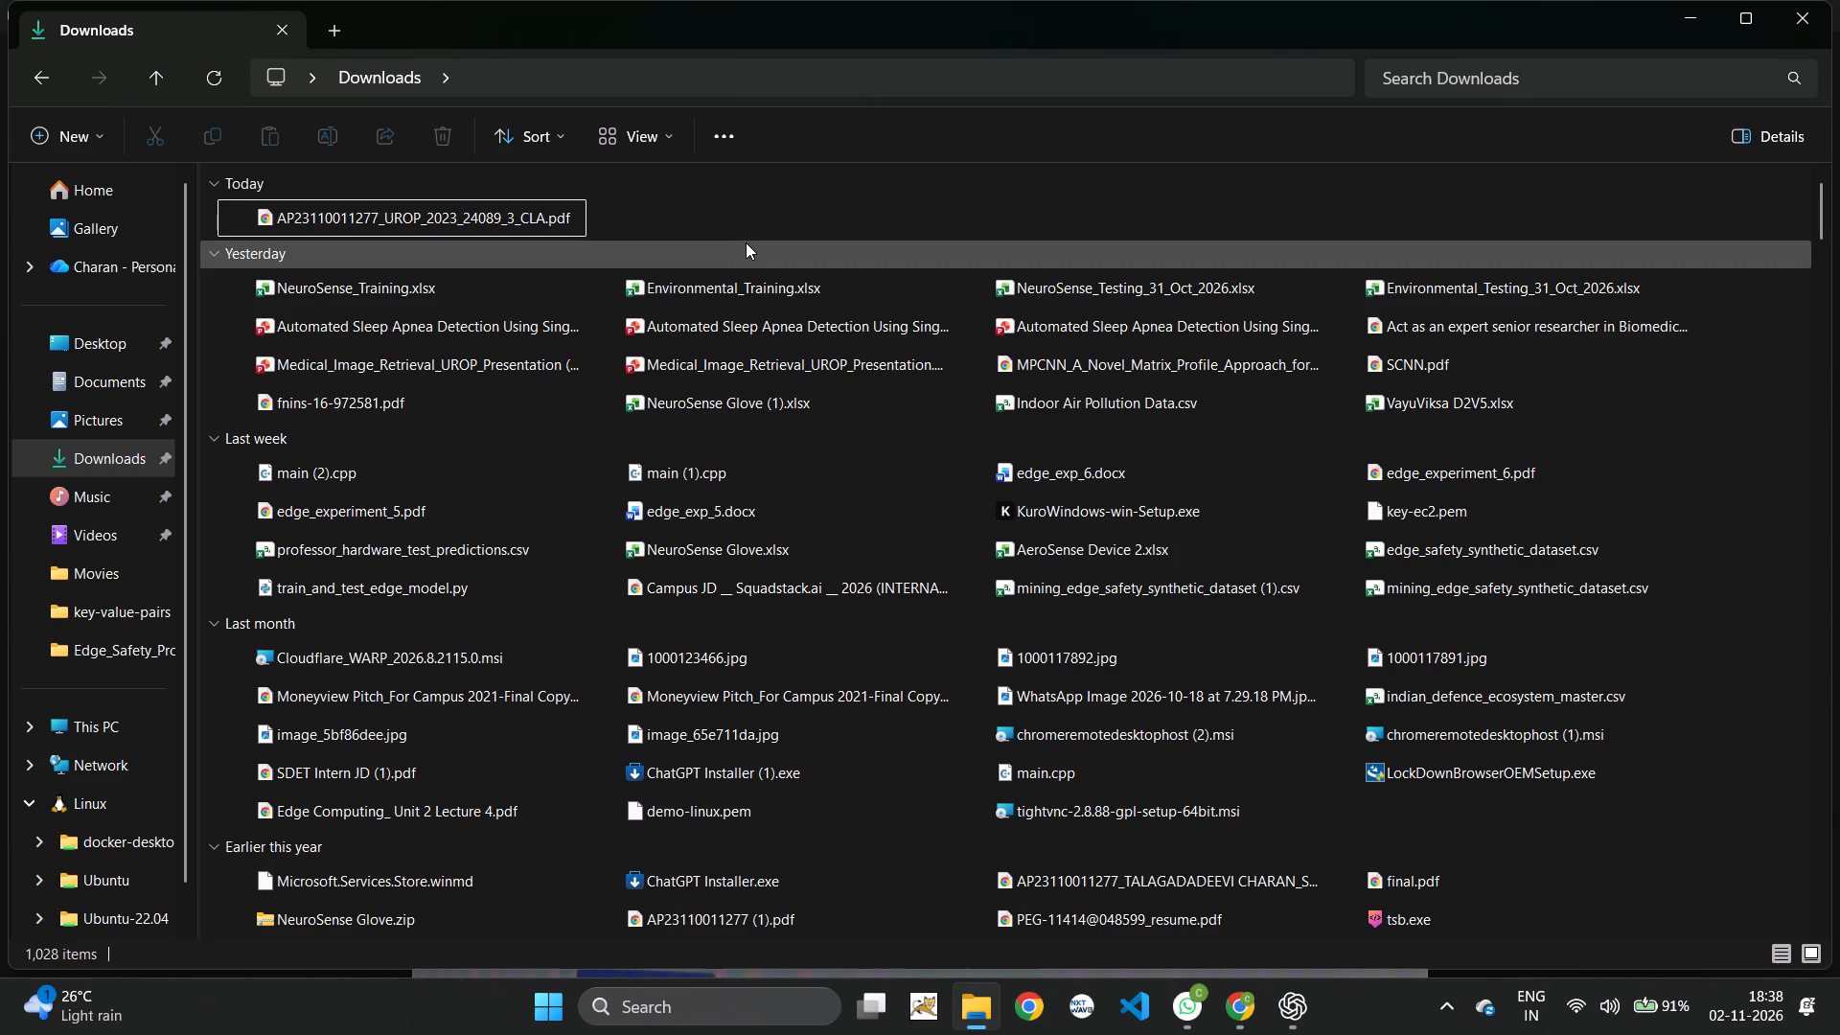
click(746, 242)
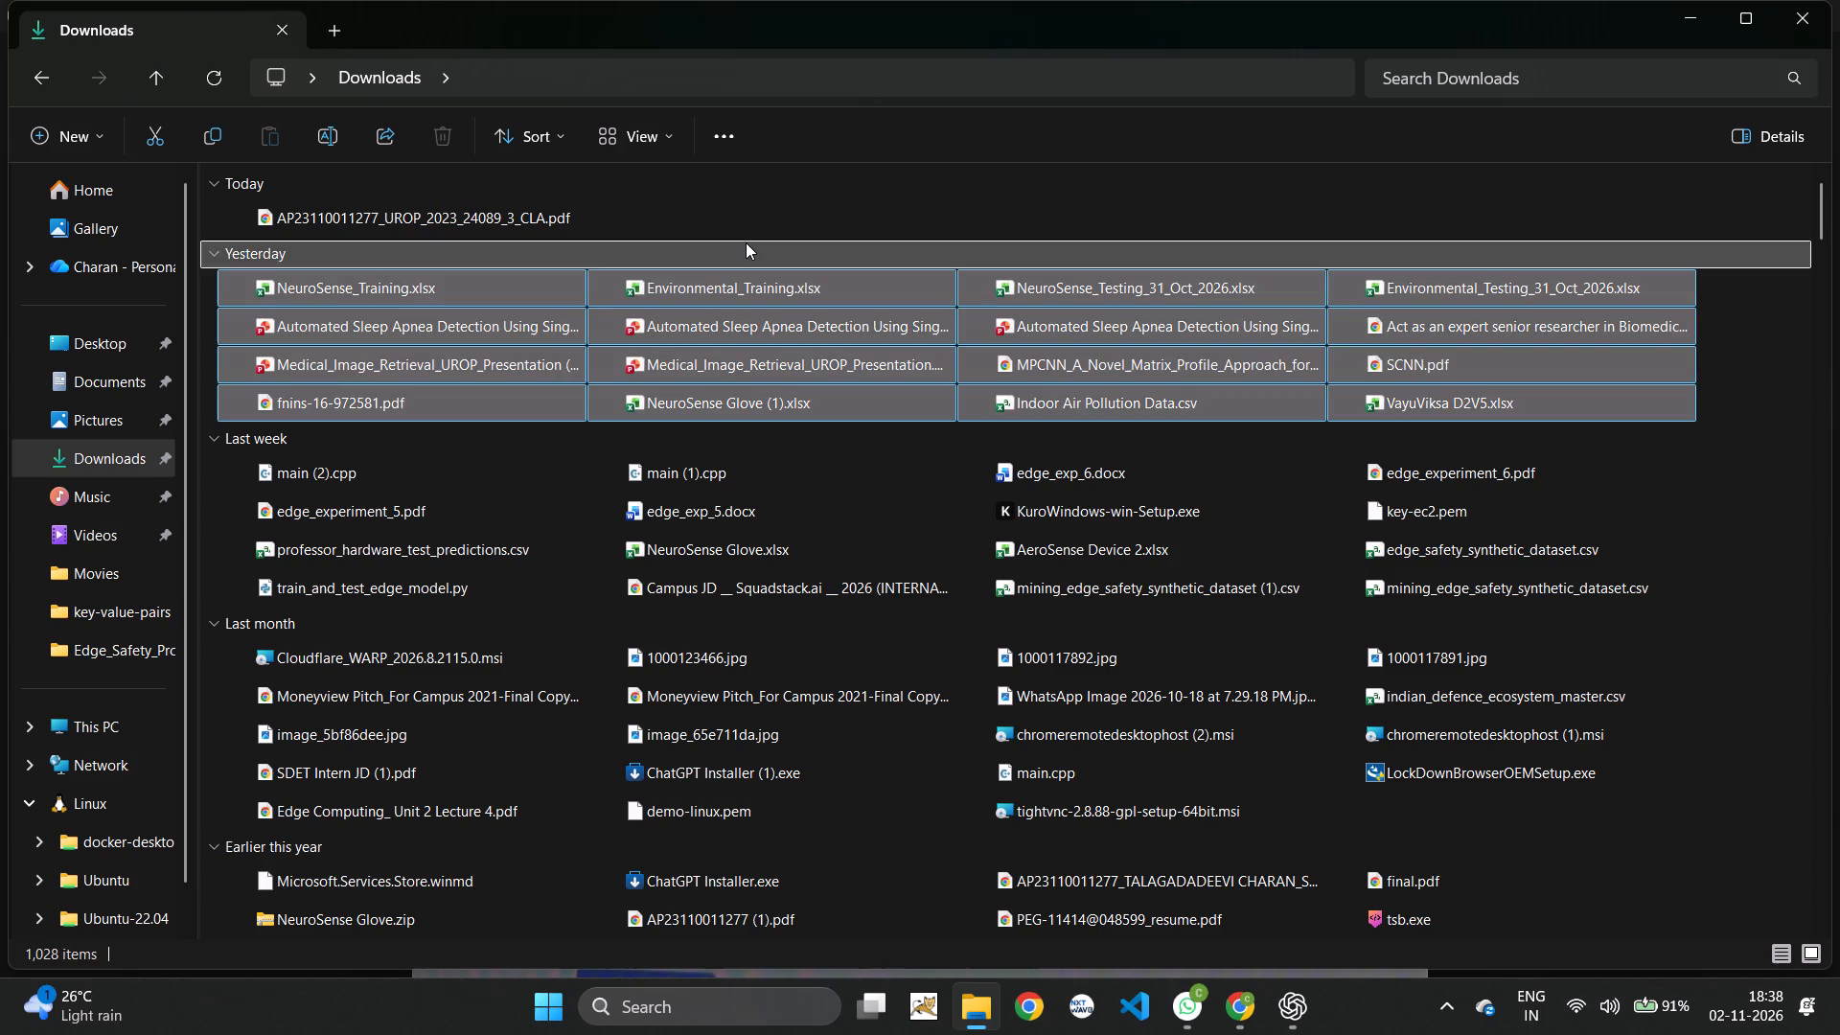
Rename today's UROP CLA report PDF in Downloads, inserting _UROP between the 3 and _CLA in its file name.
click(748, 203)
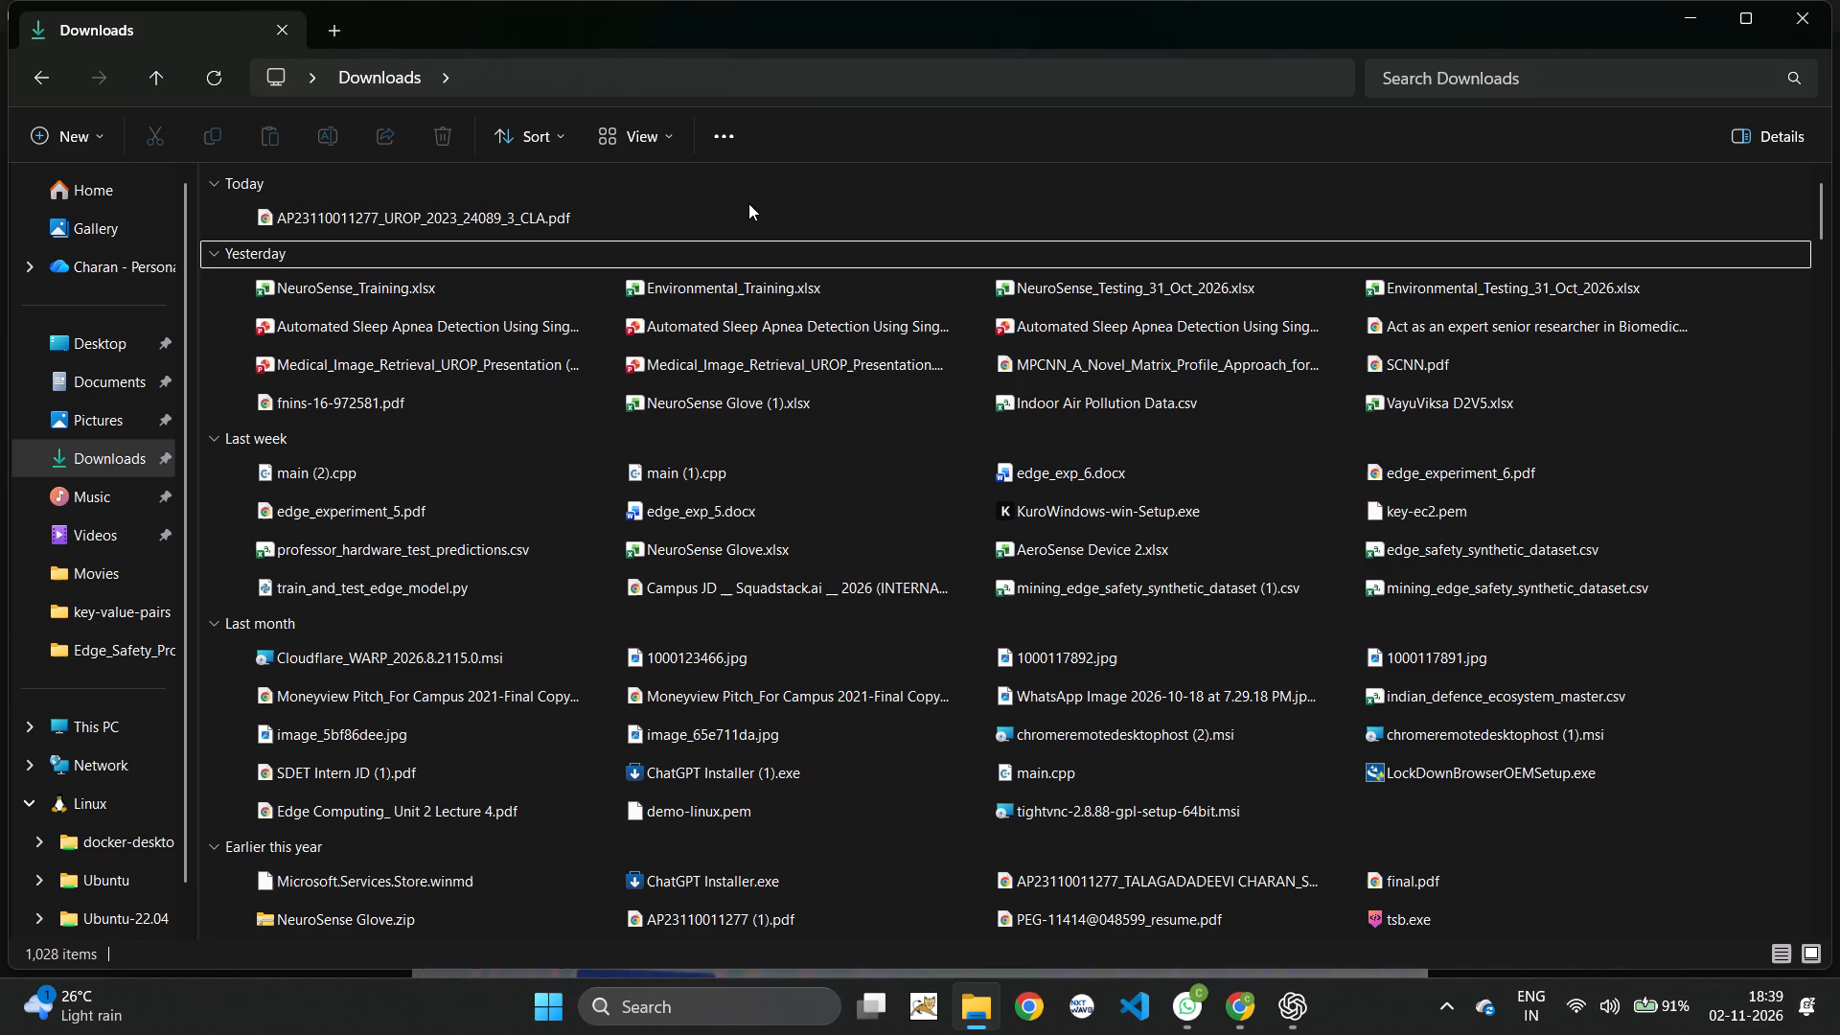
right_click(423, 213)
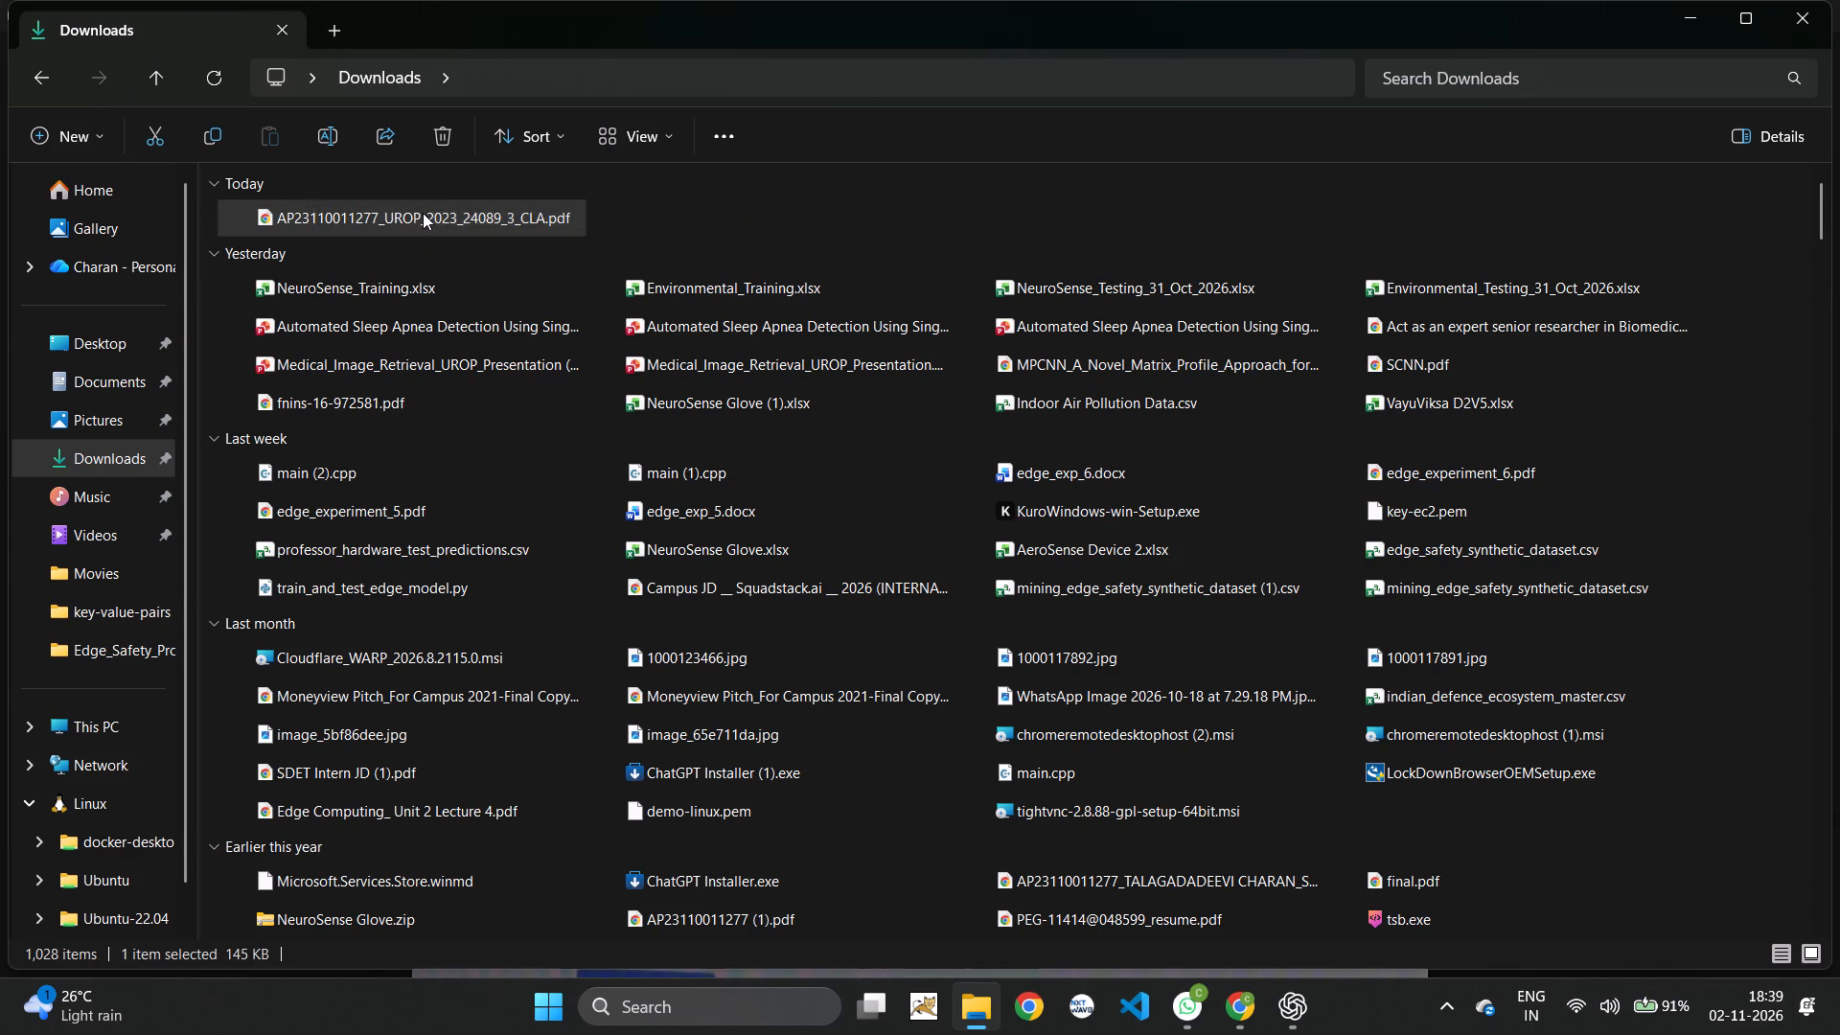
click(633, 249)
click(499, 221)
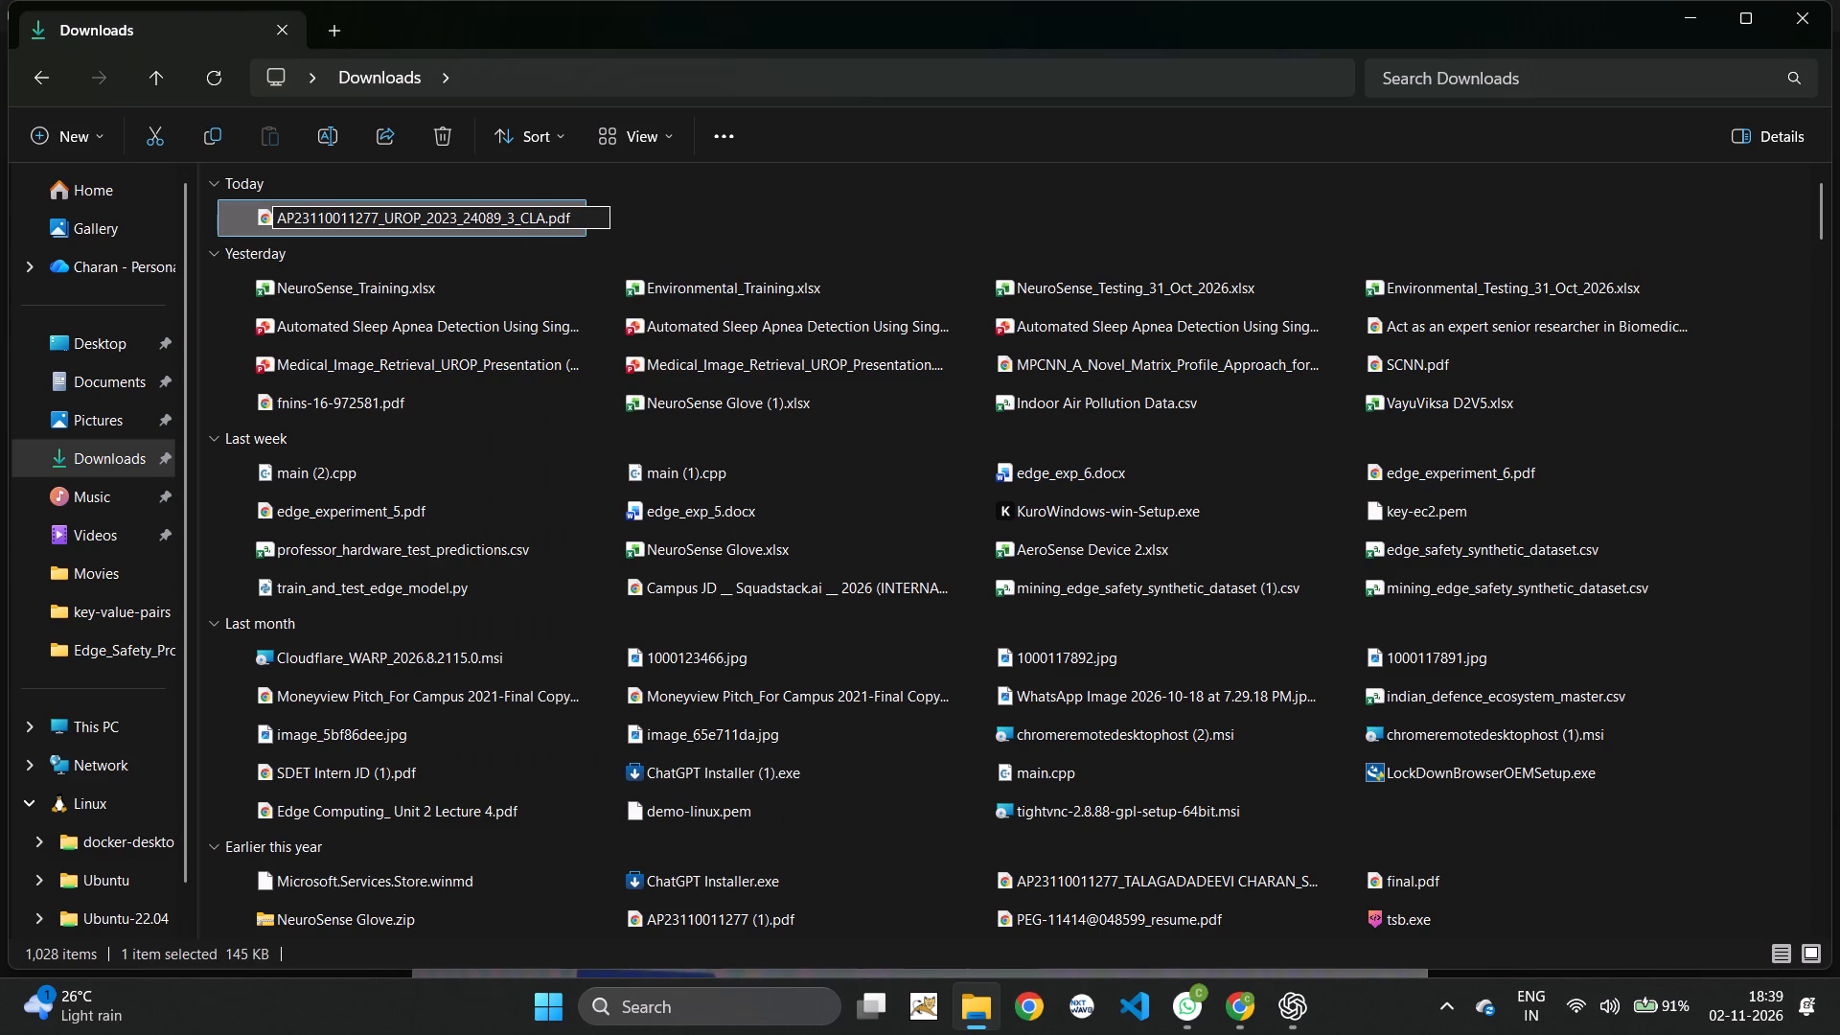
click(517, 223)
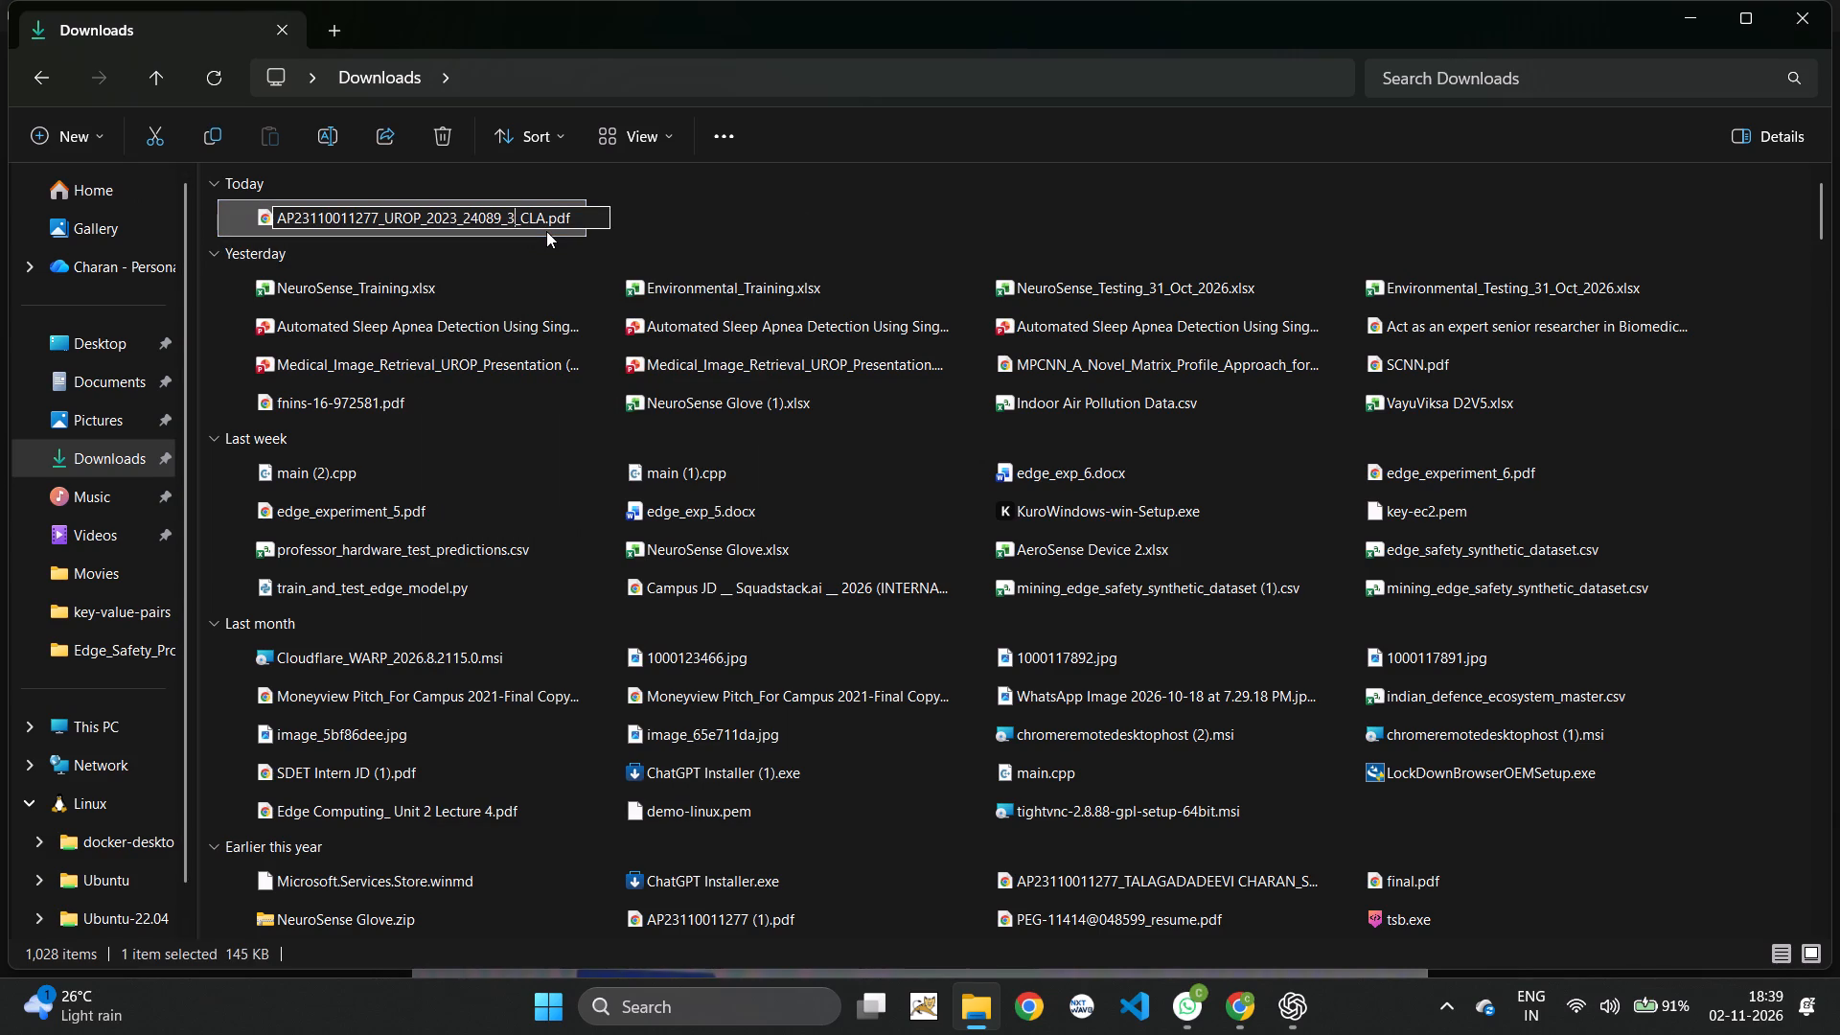
key(shift+underscore)
text(UROP)
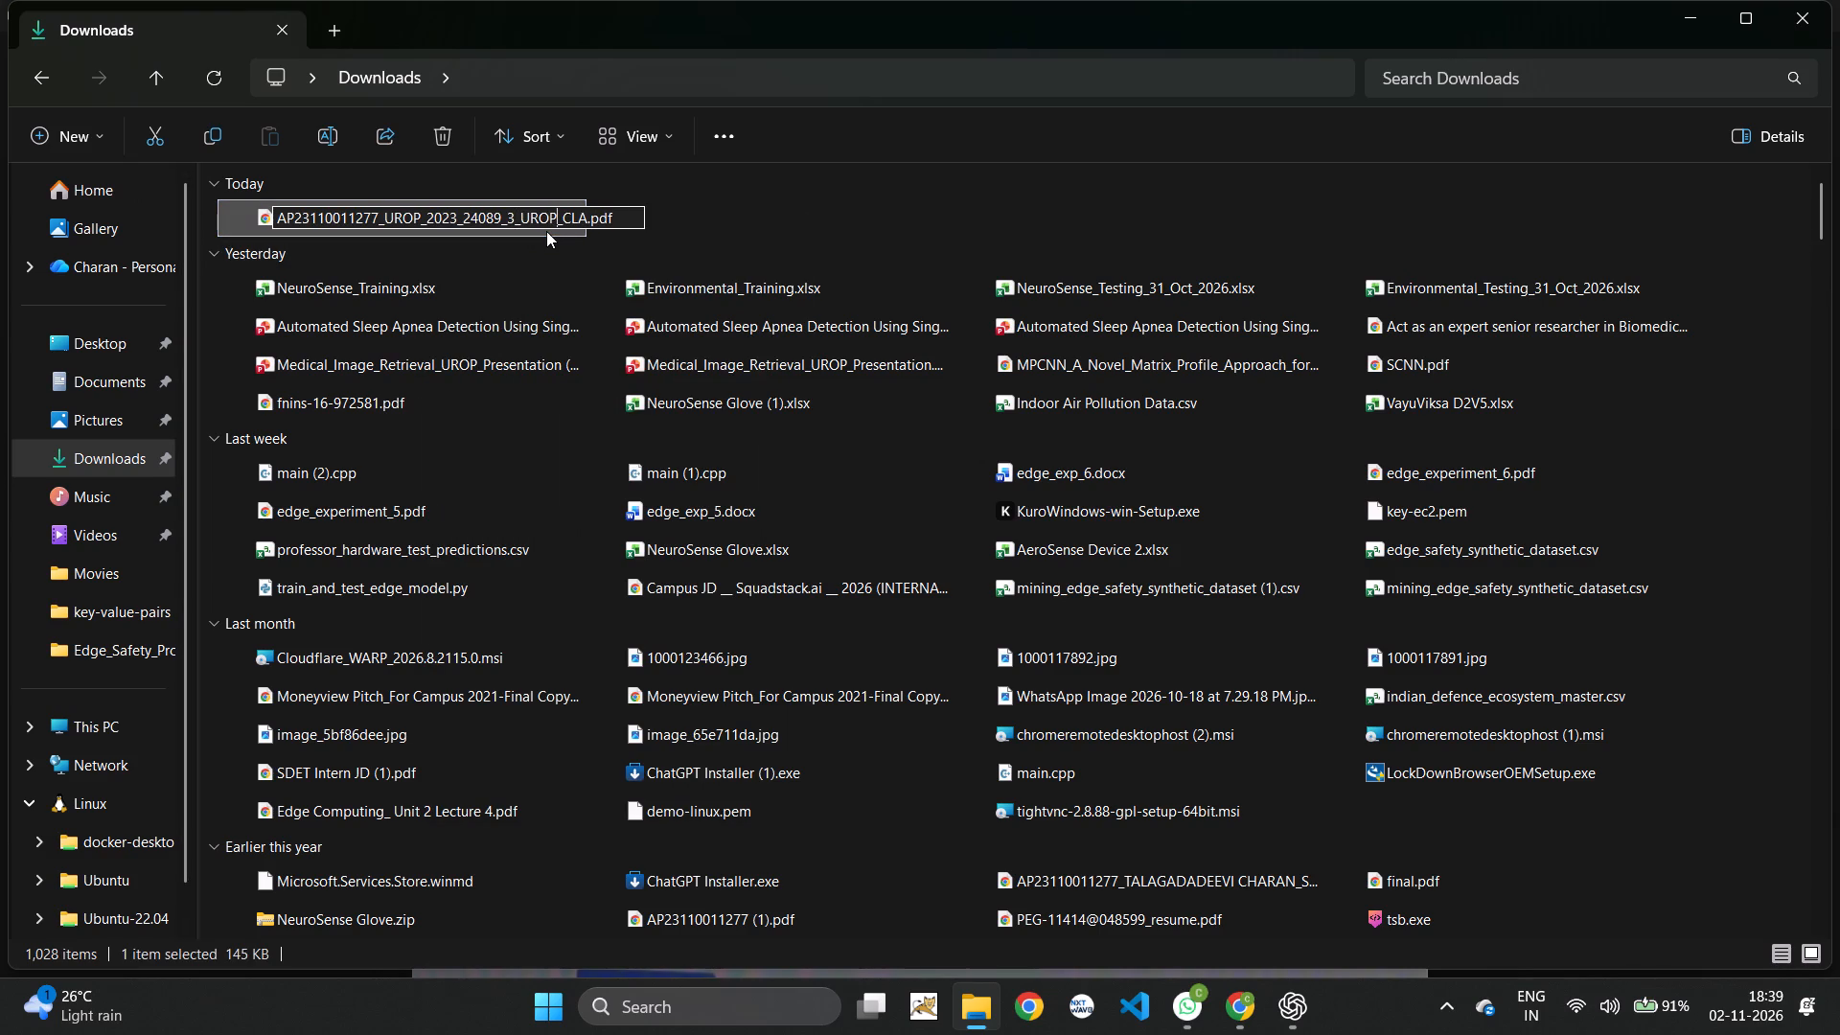
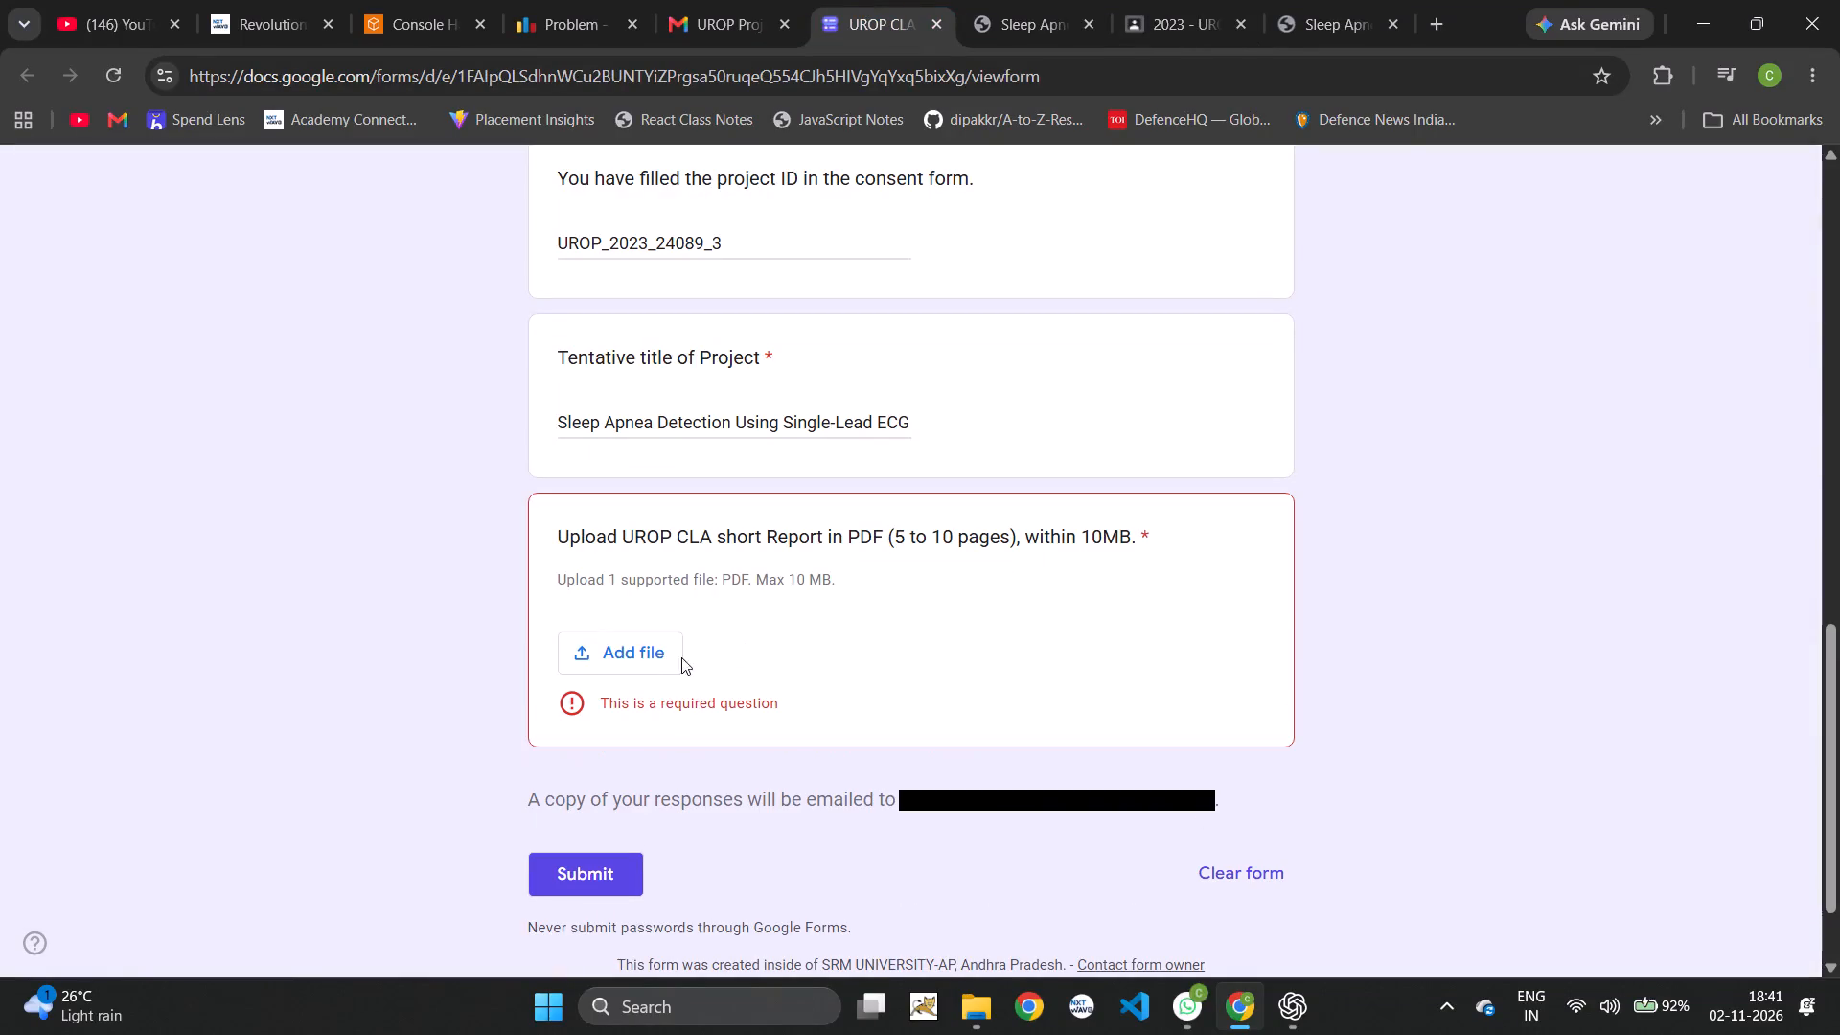
Upload today's renamed UROP CLA report PDF from Downloads to the form's short report question.
click(627, 649)
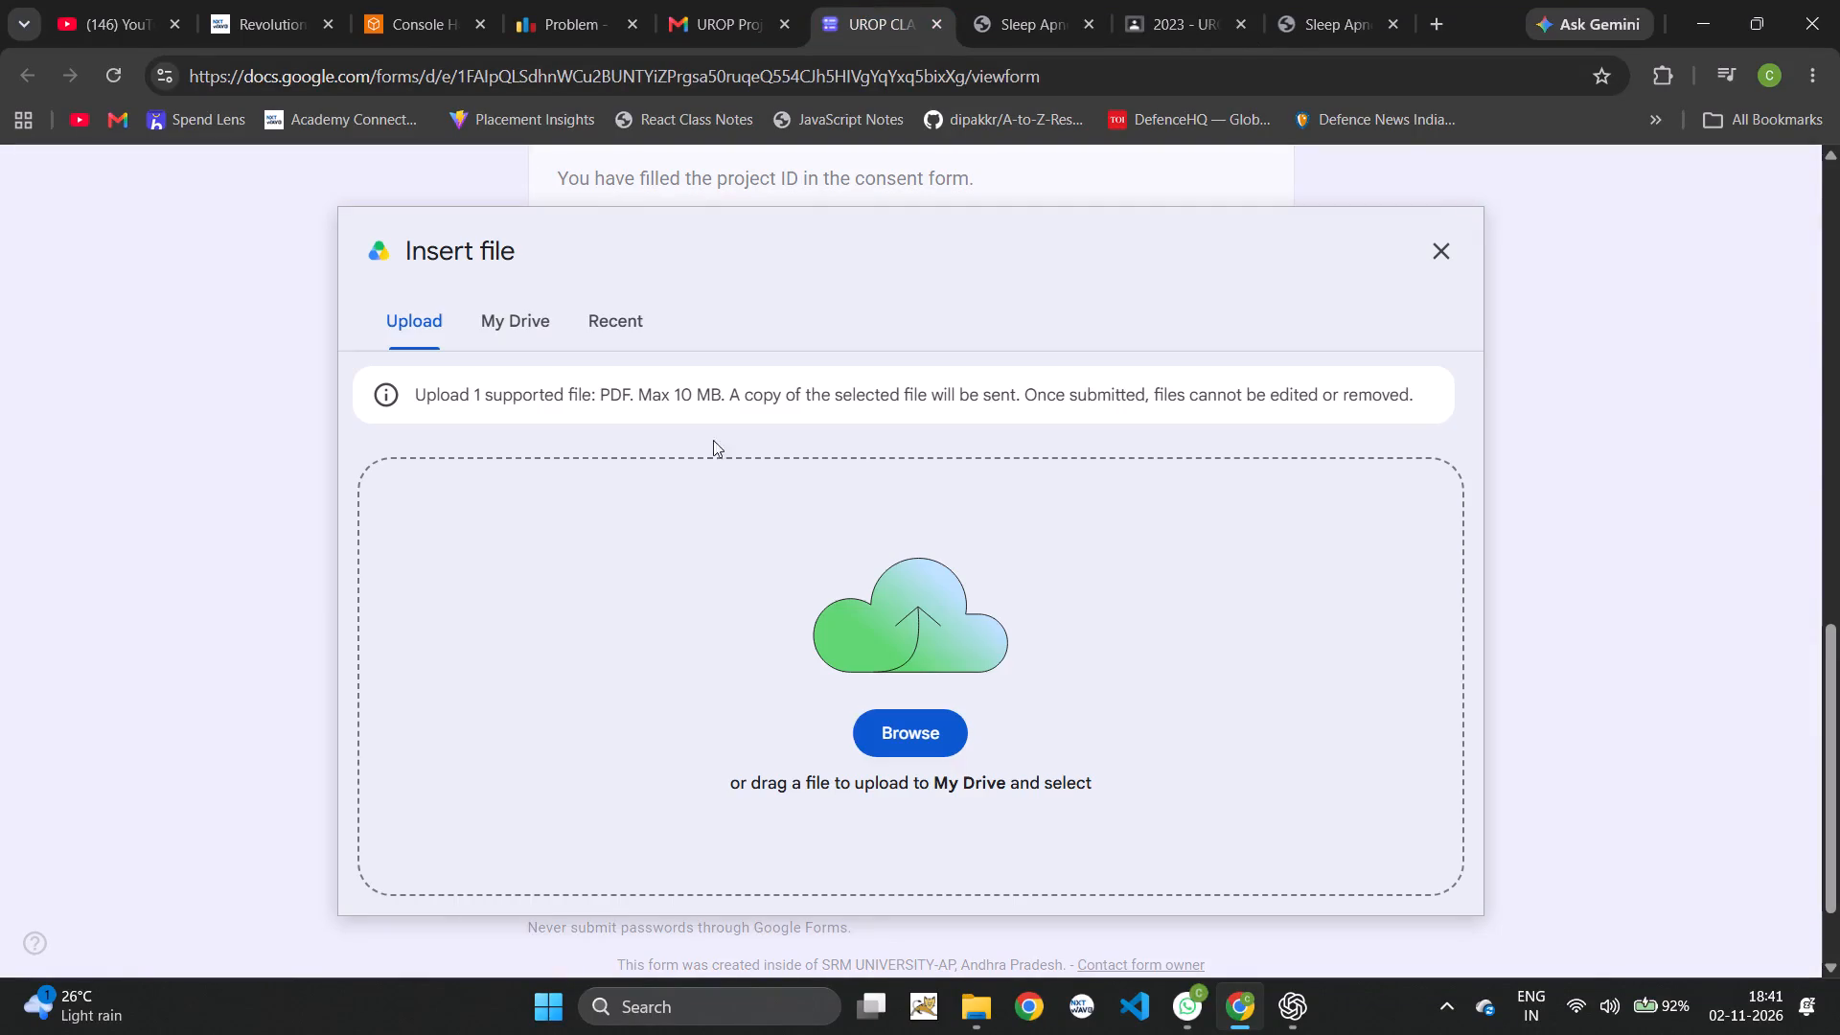
click(882, 736)
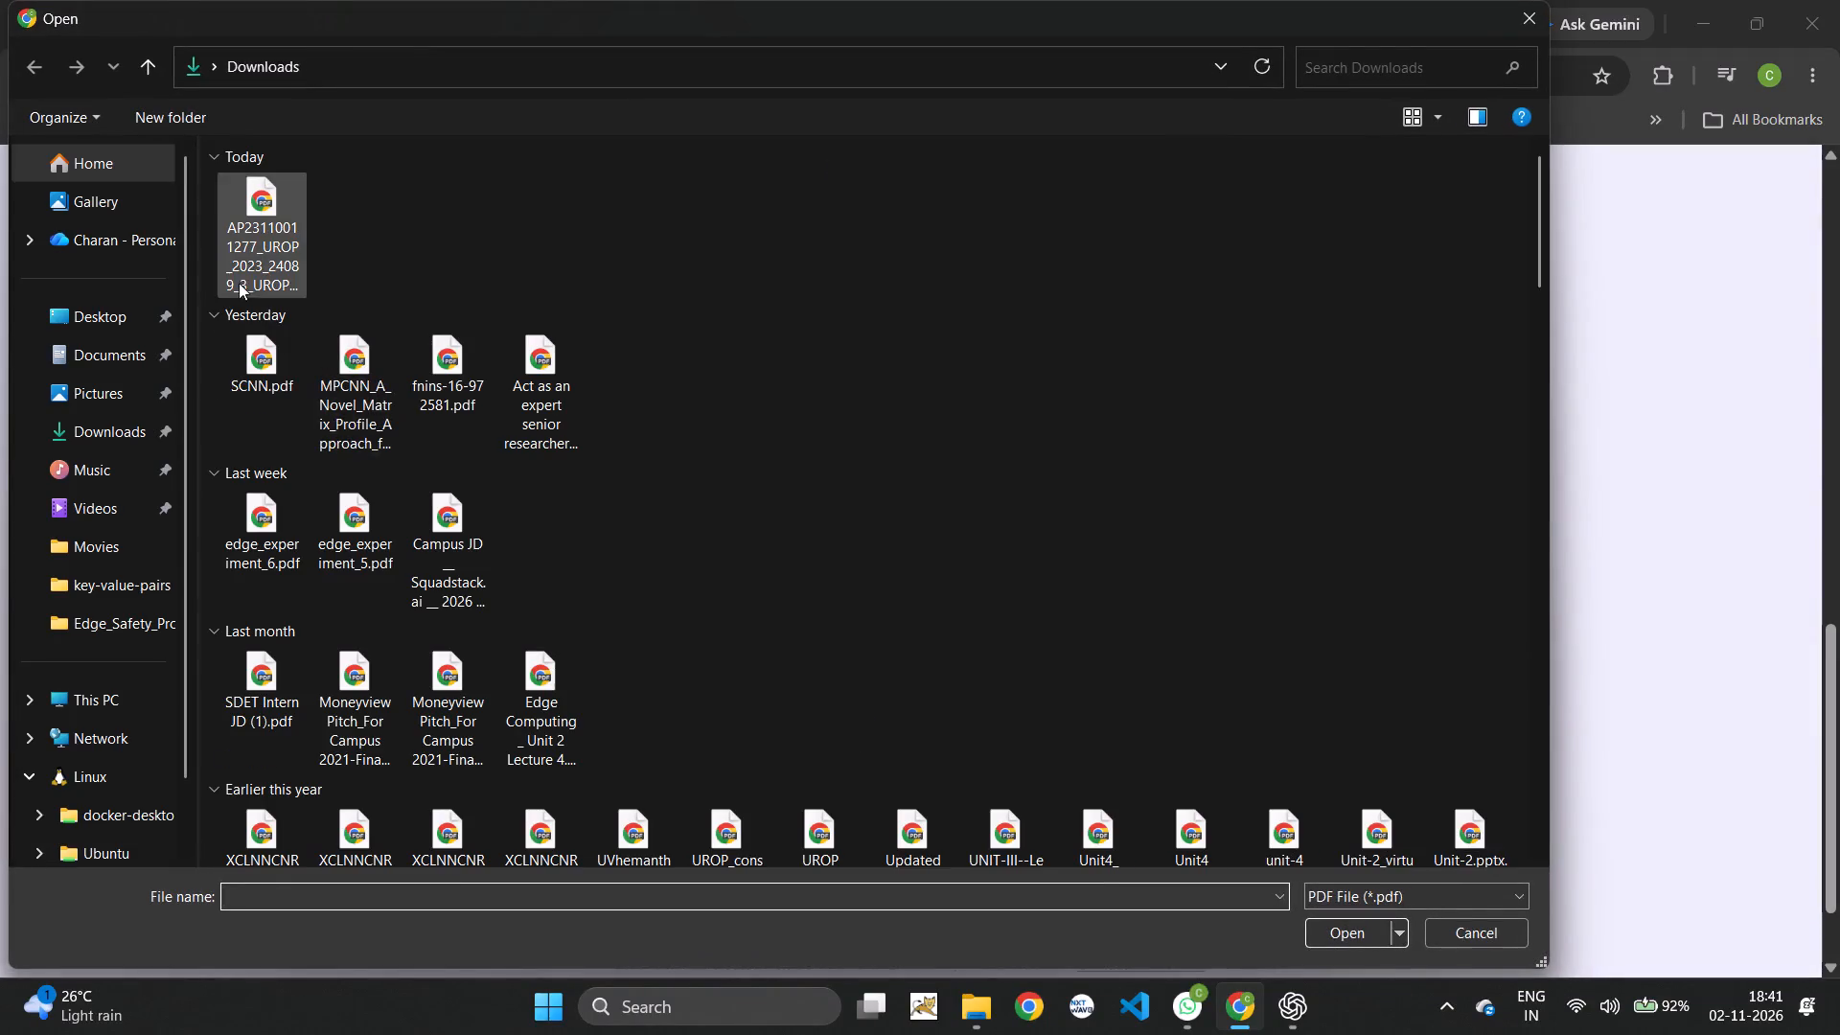
double_click(251, 264)
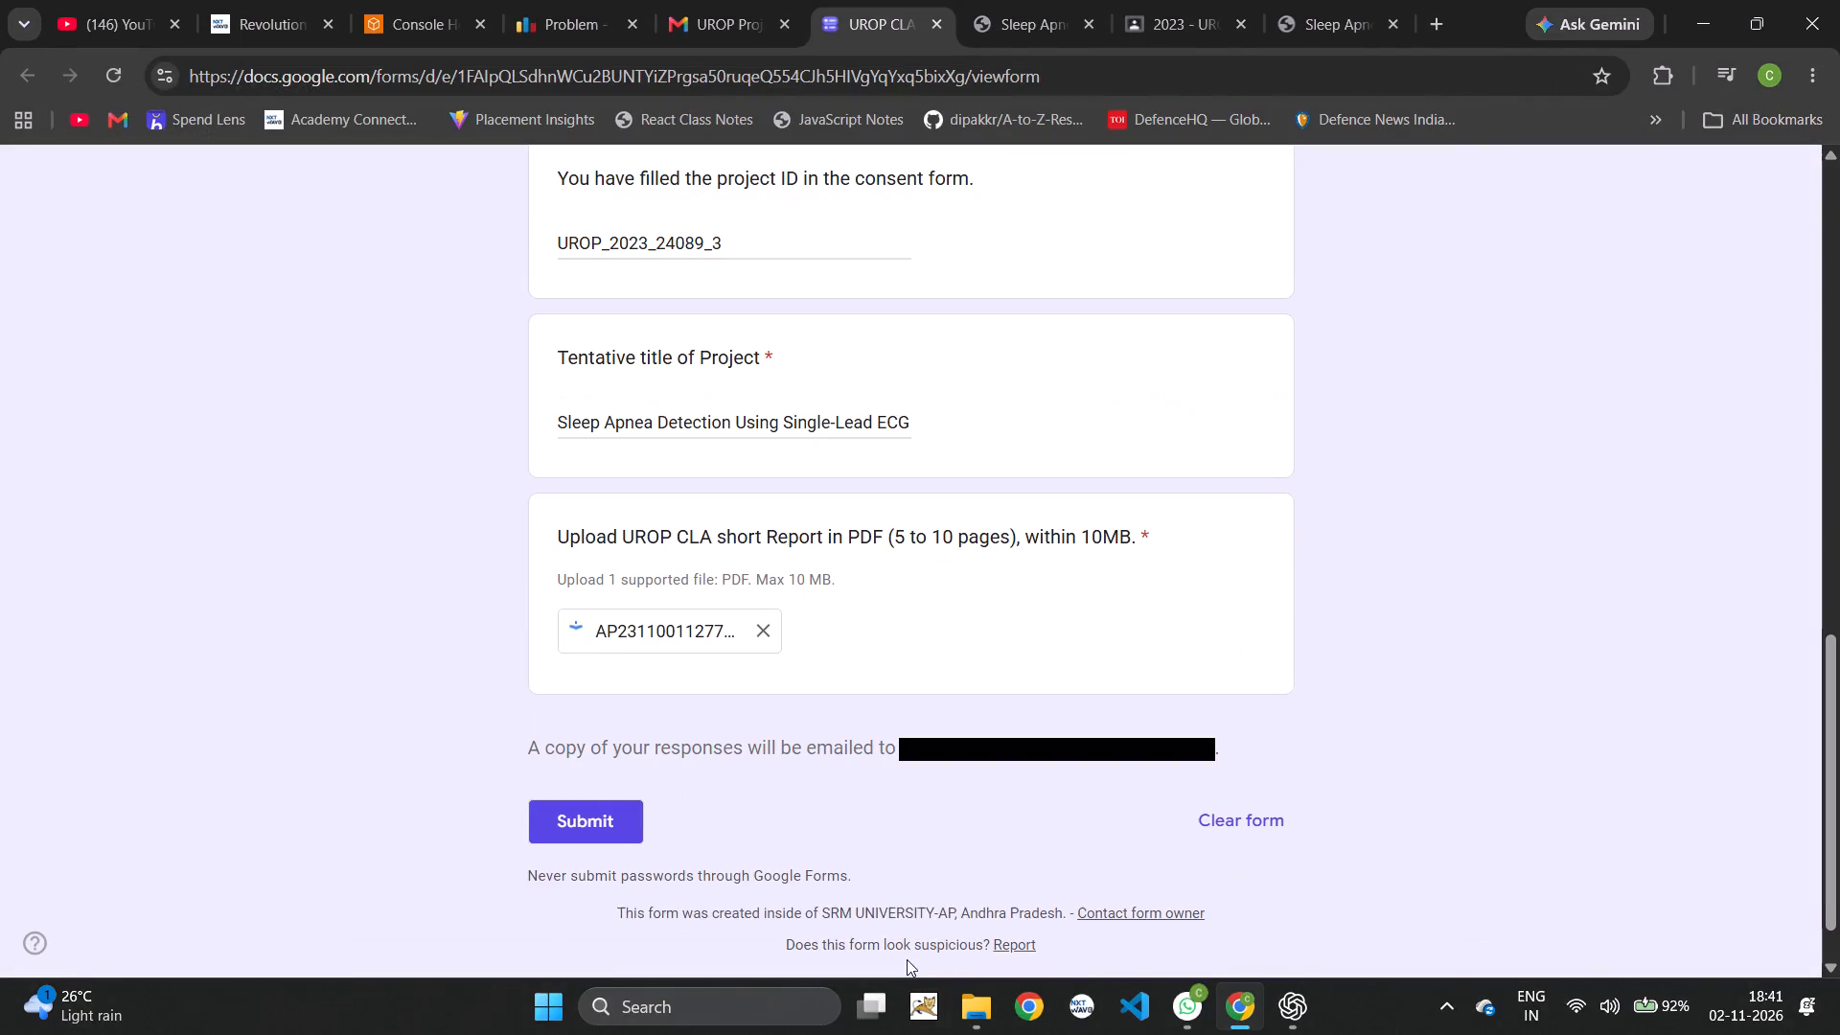
Open today's UROP CLA report PDF from Downloads and inspect the document title shown in the viewer.
click(993, 1017)
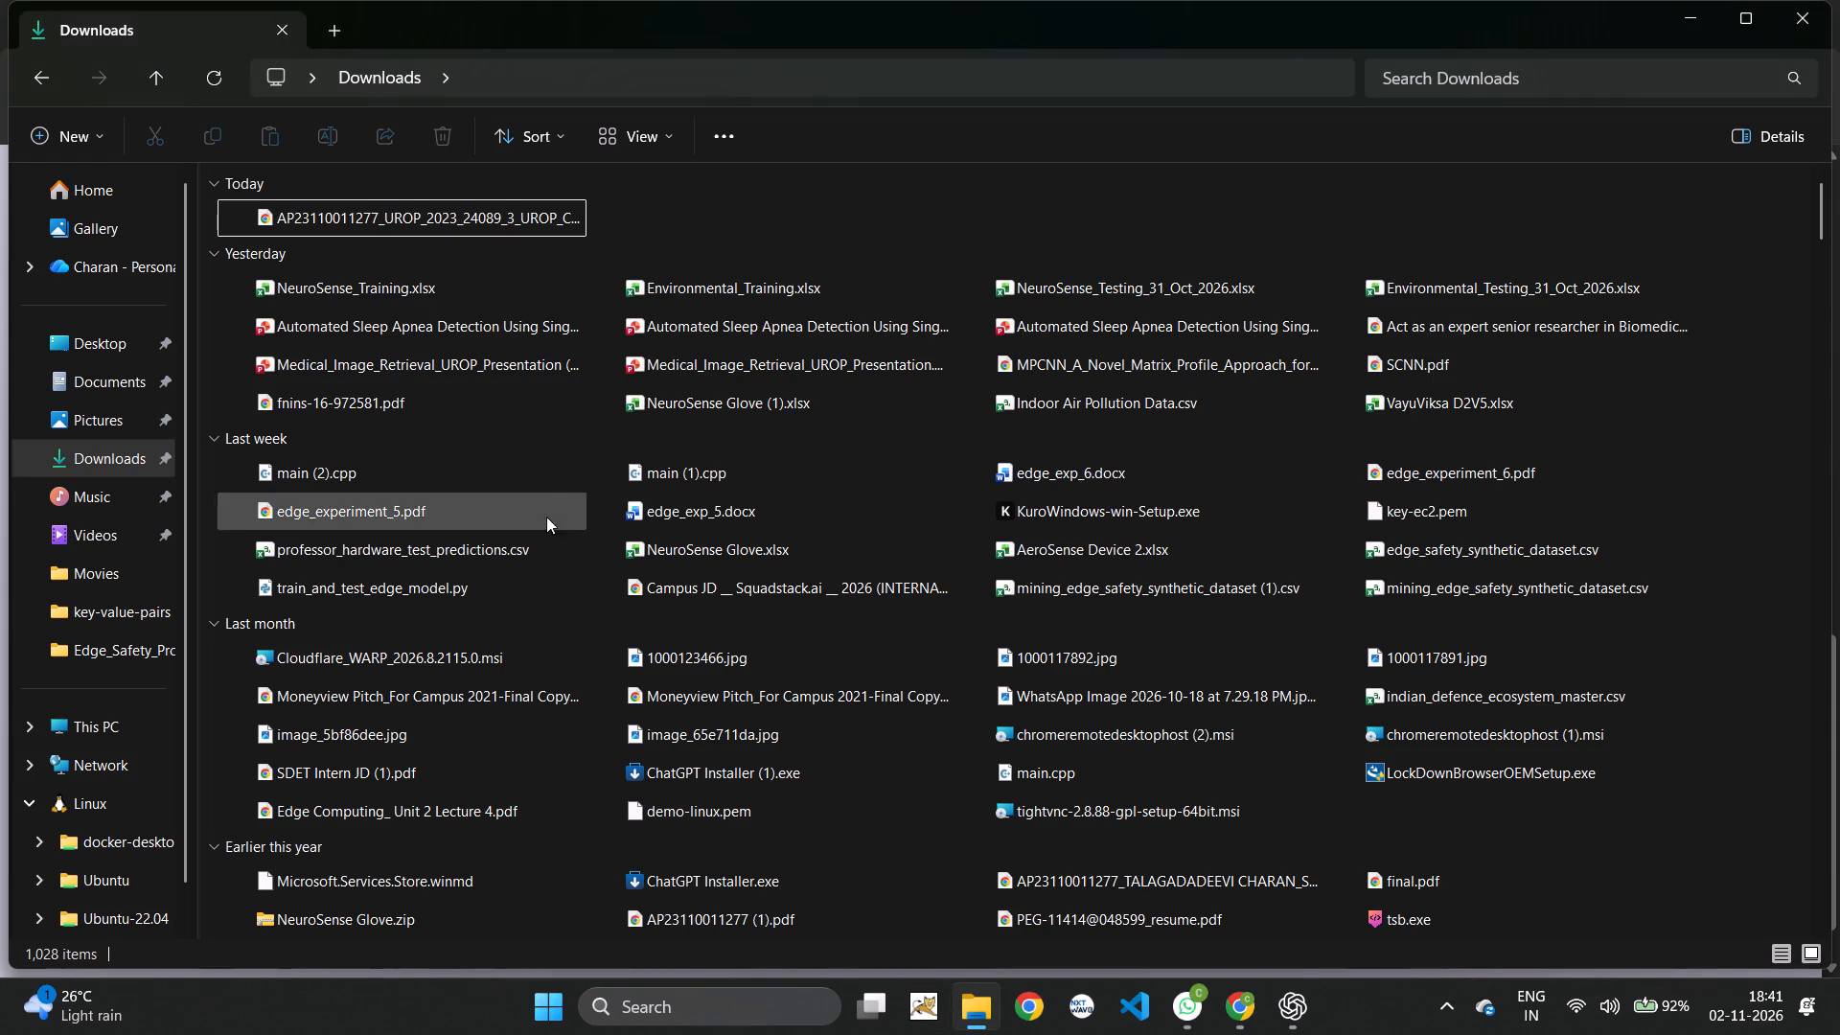
click(551, 231)
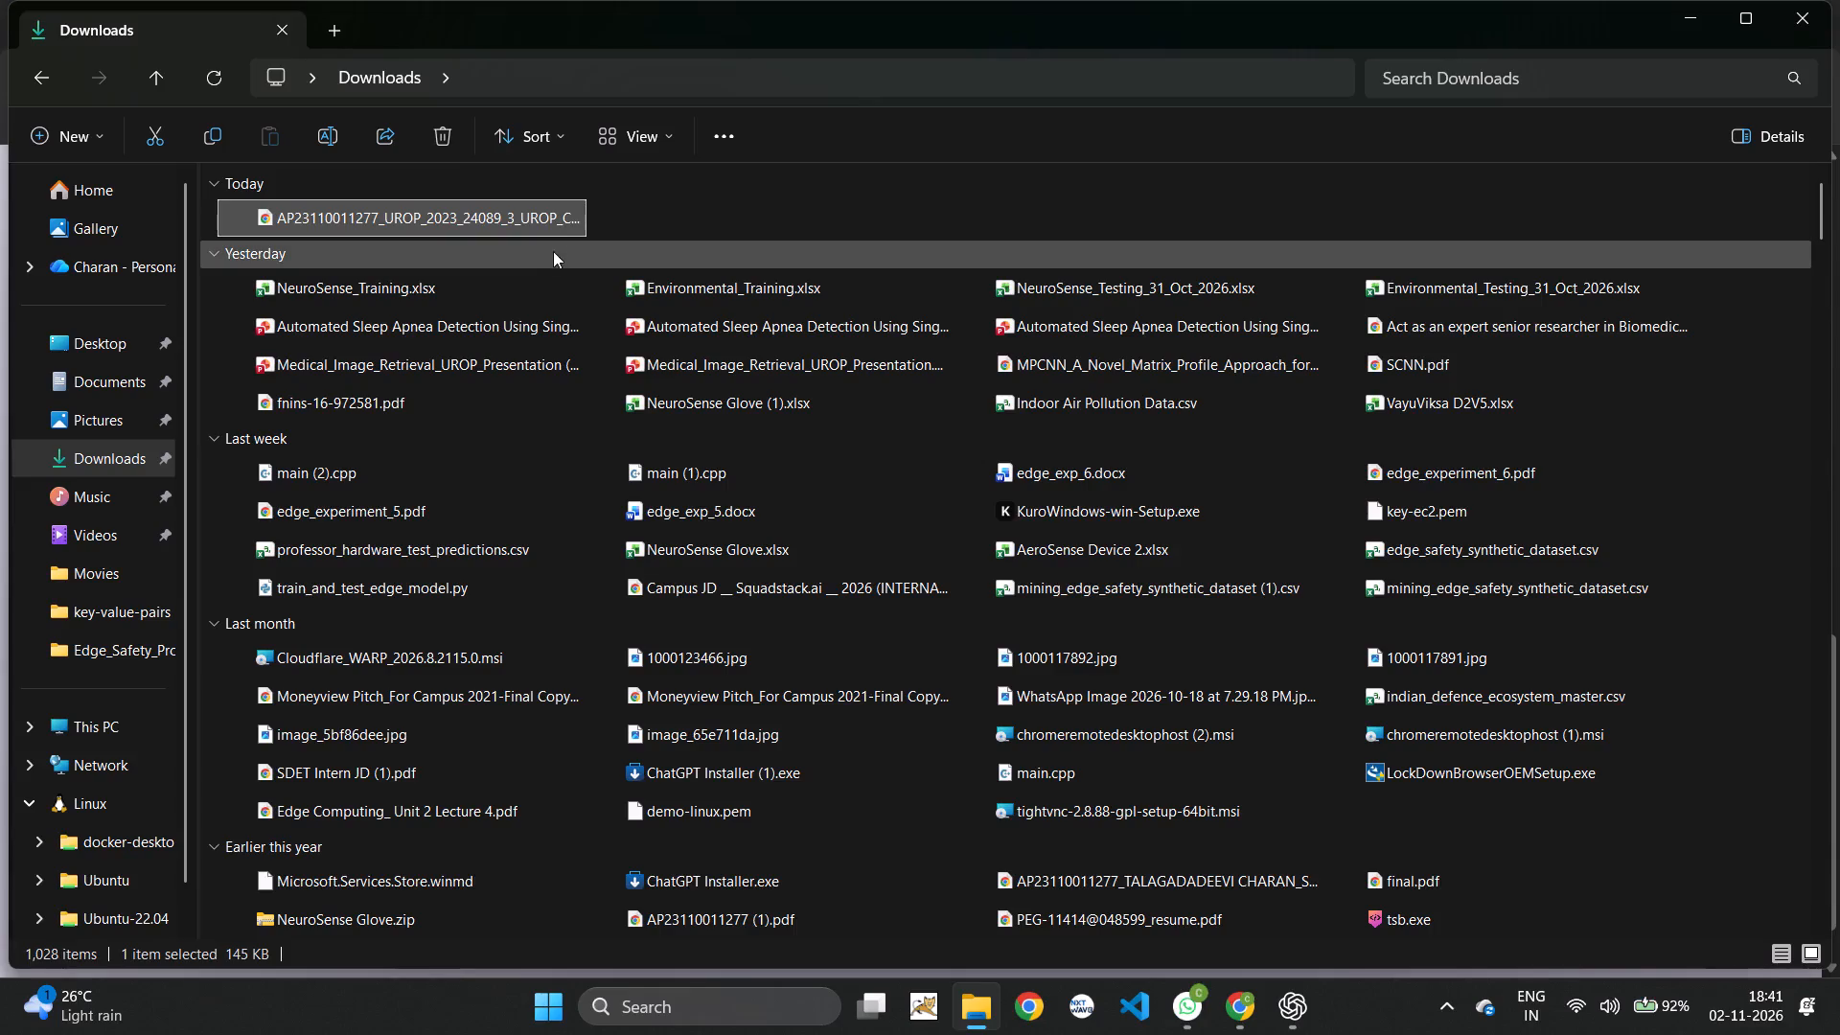
double_click(533, 223)
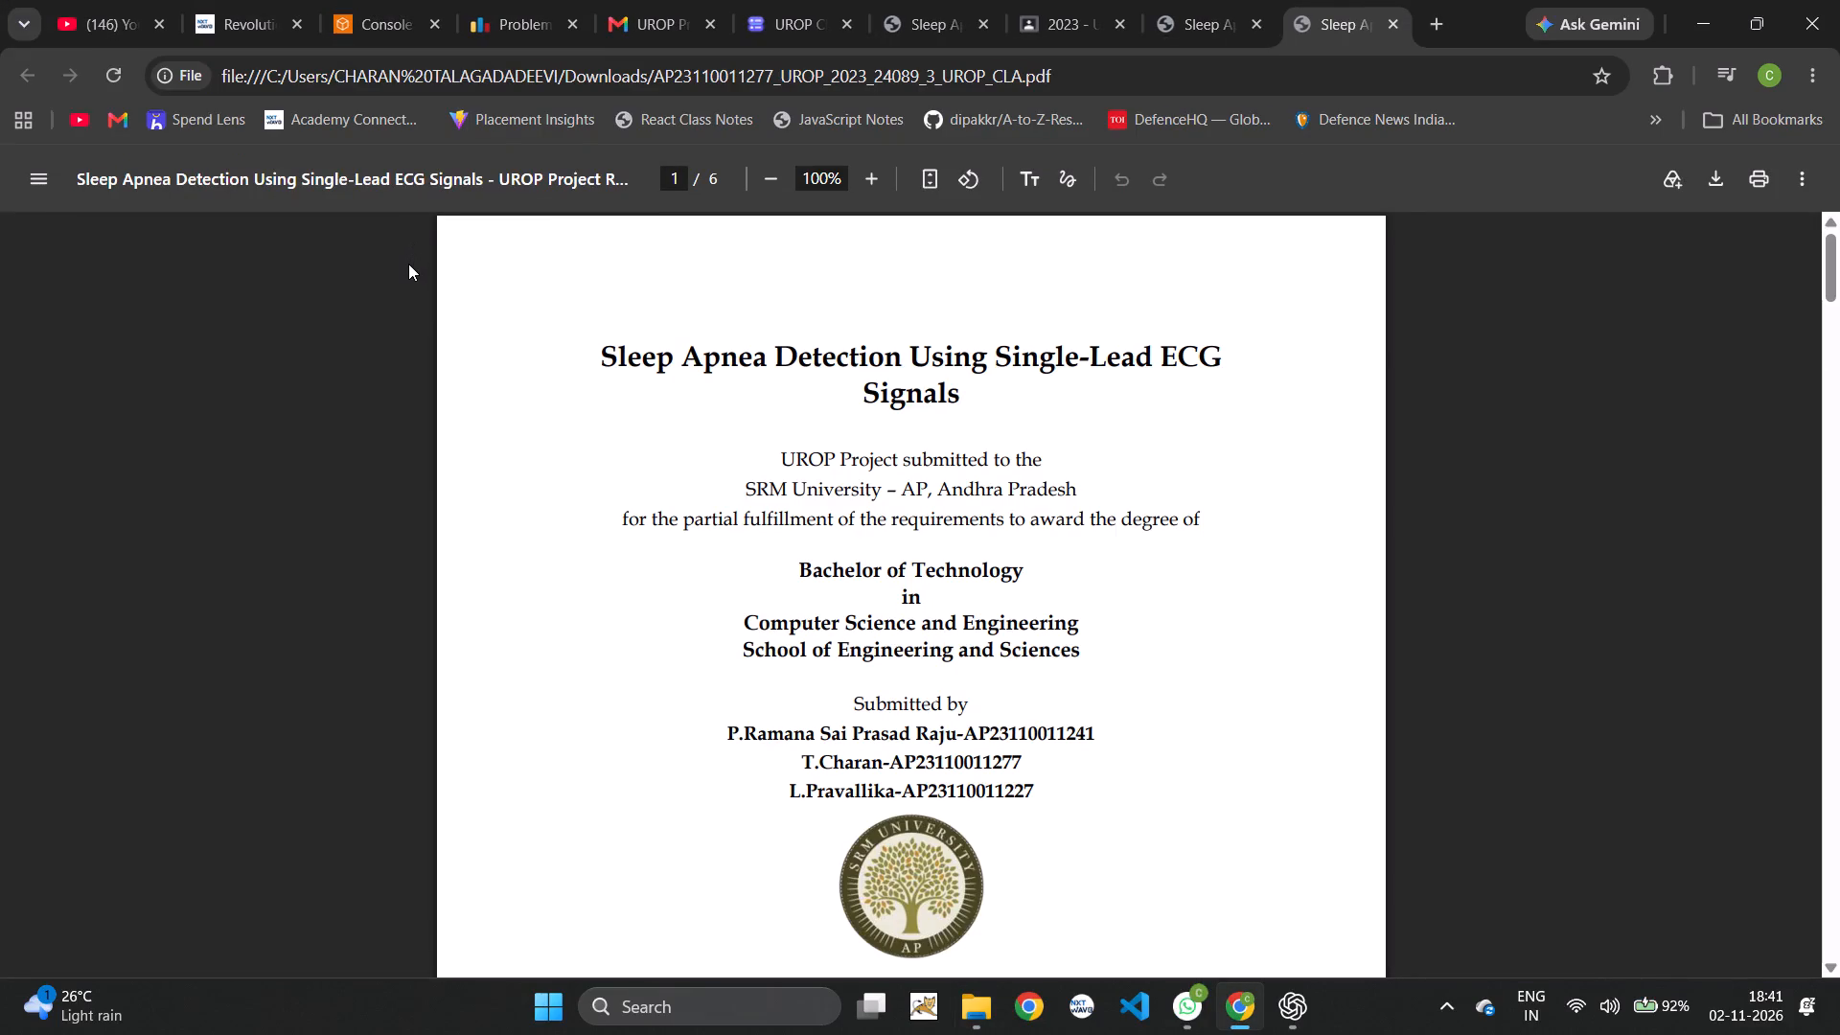
drag(316, 178, 398, 181)
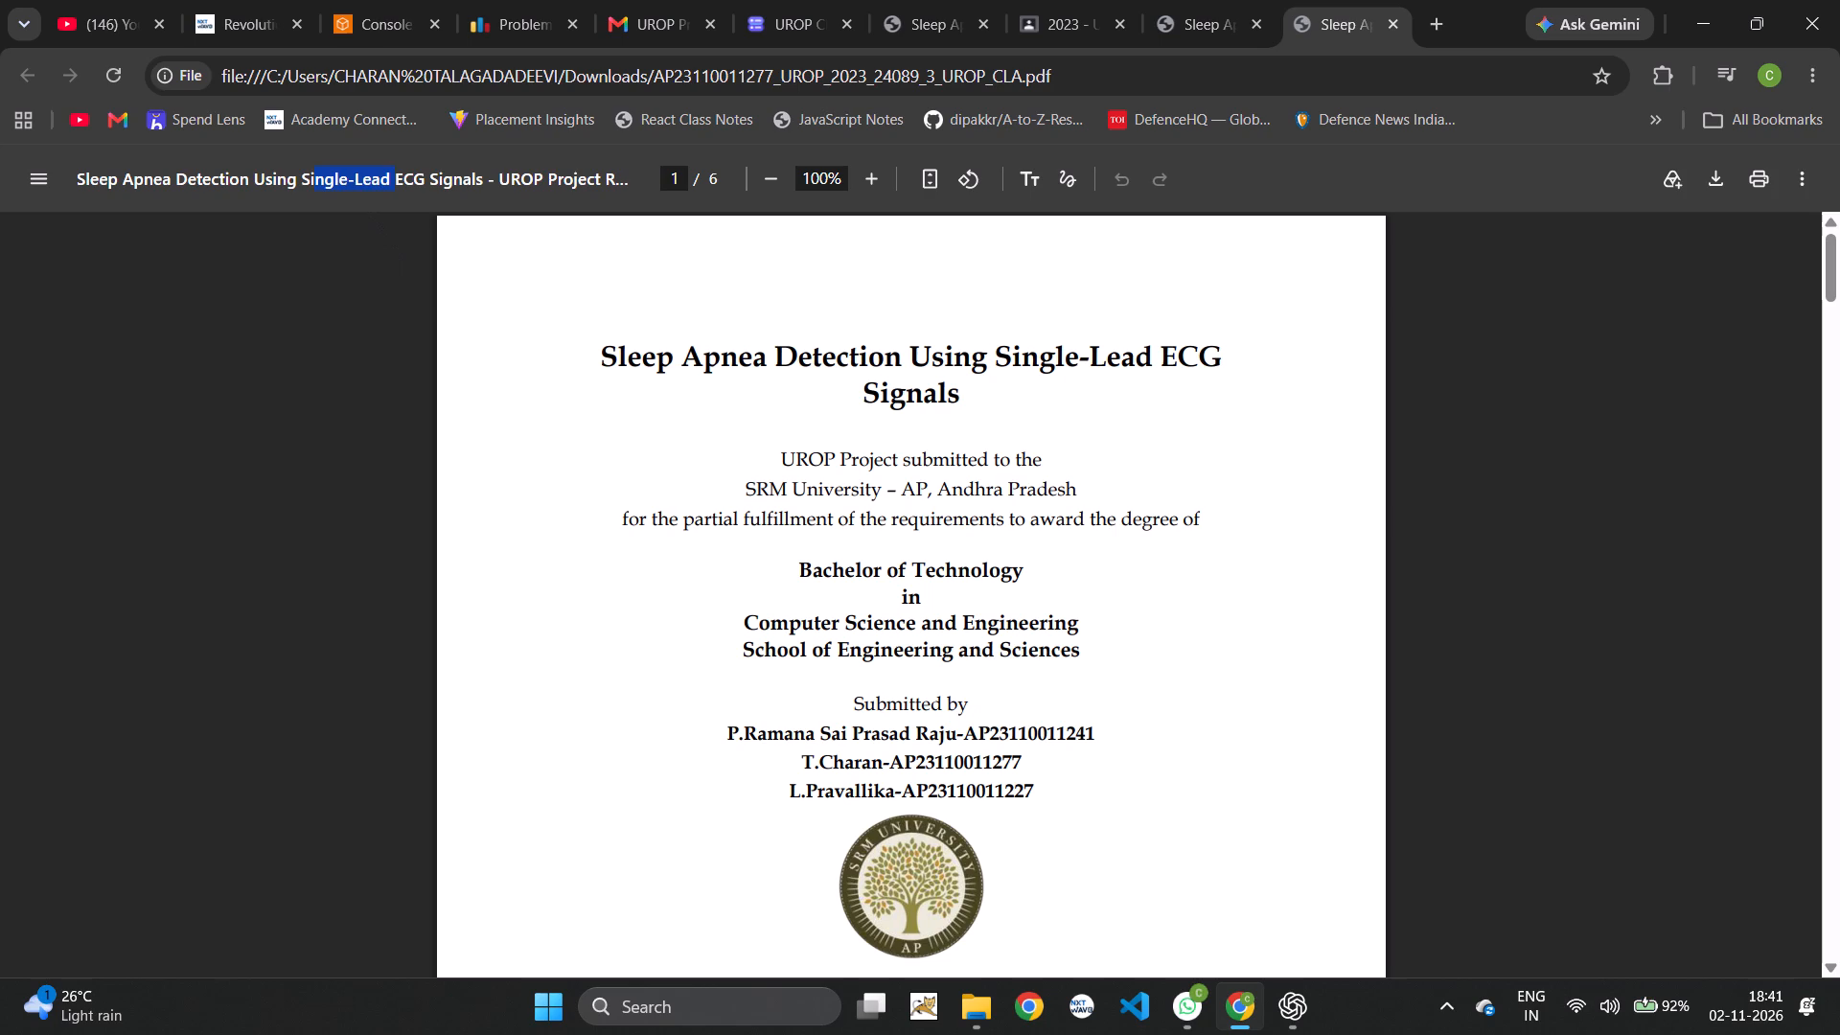
click(503, 273)
click(533, 169)
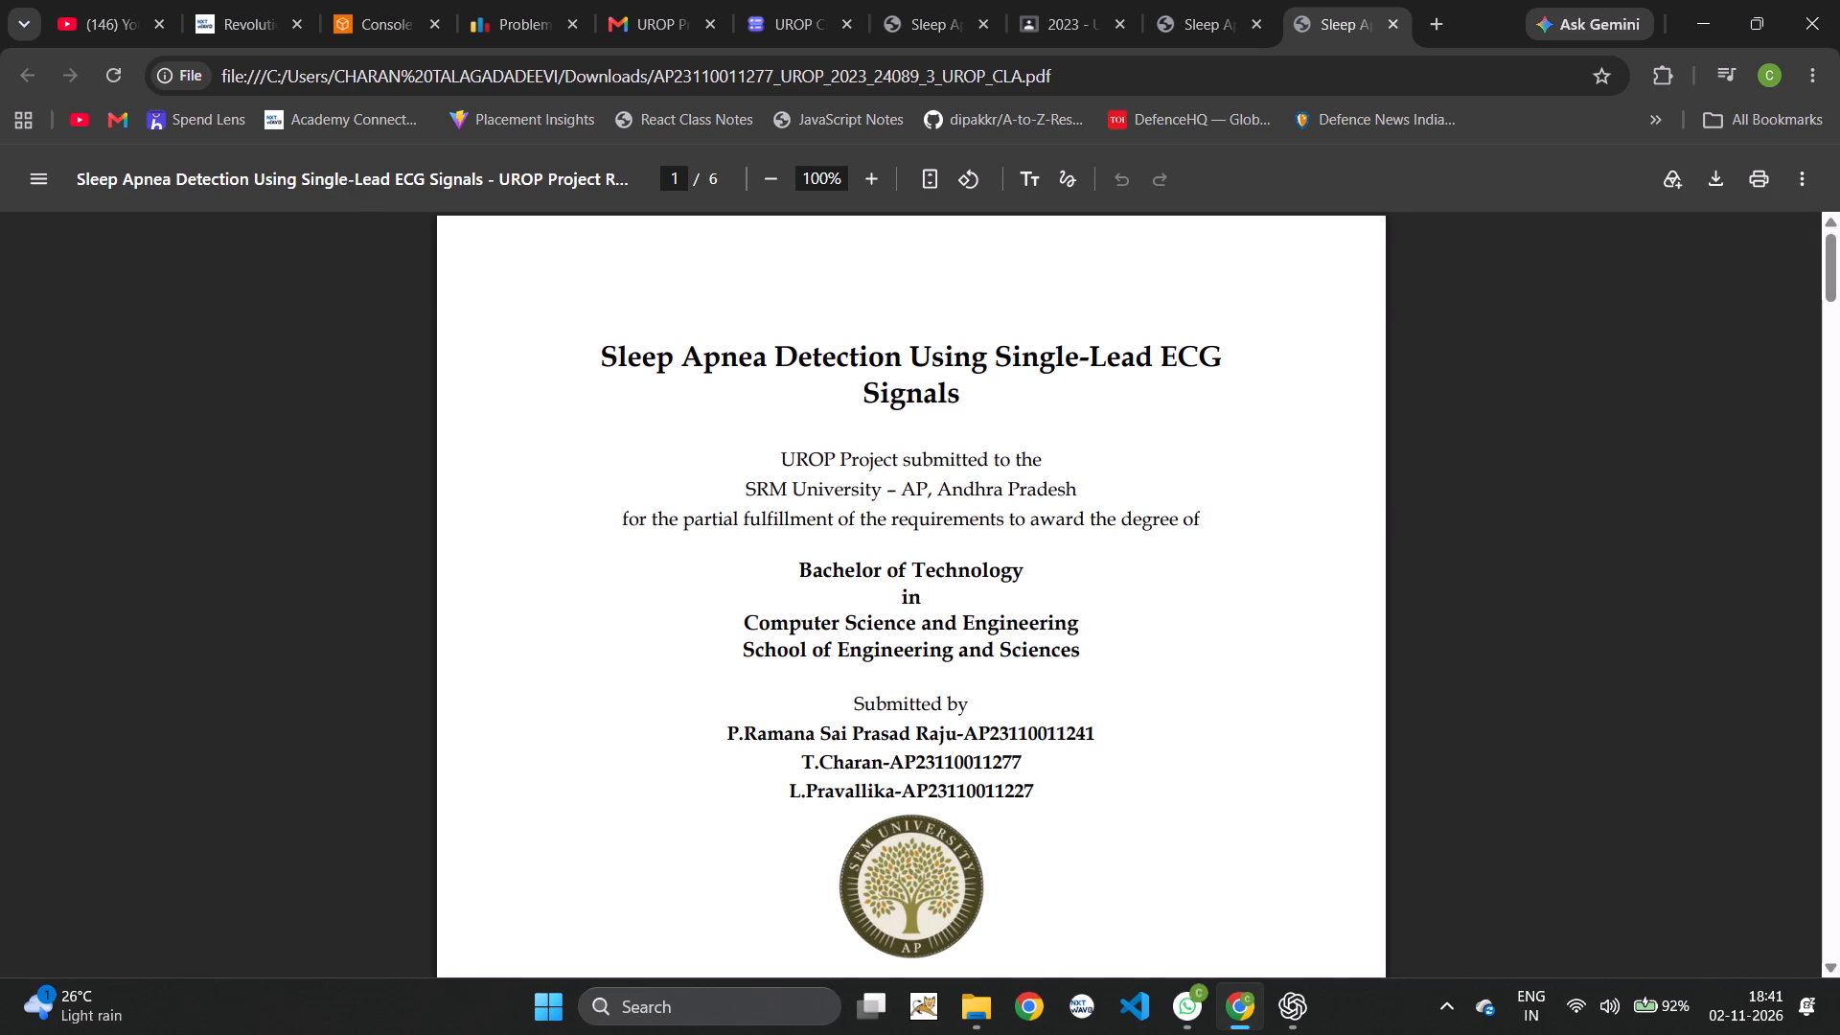
double_click(543, 183)
click(559, 319)
Launch Word and look over its recent files.
text(word)
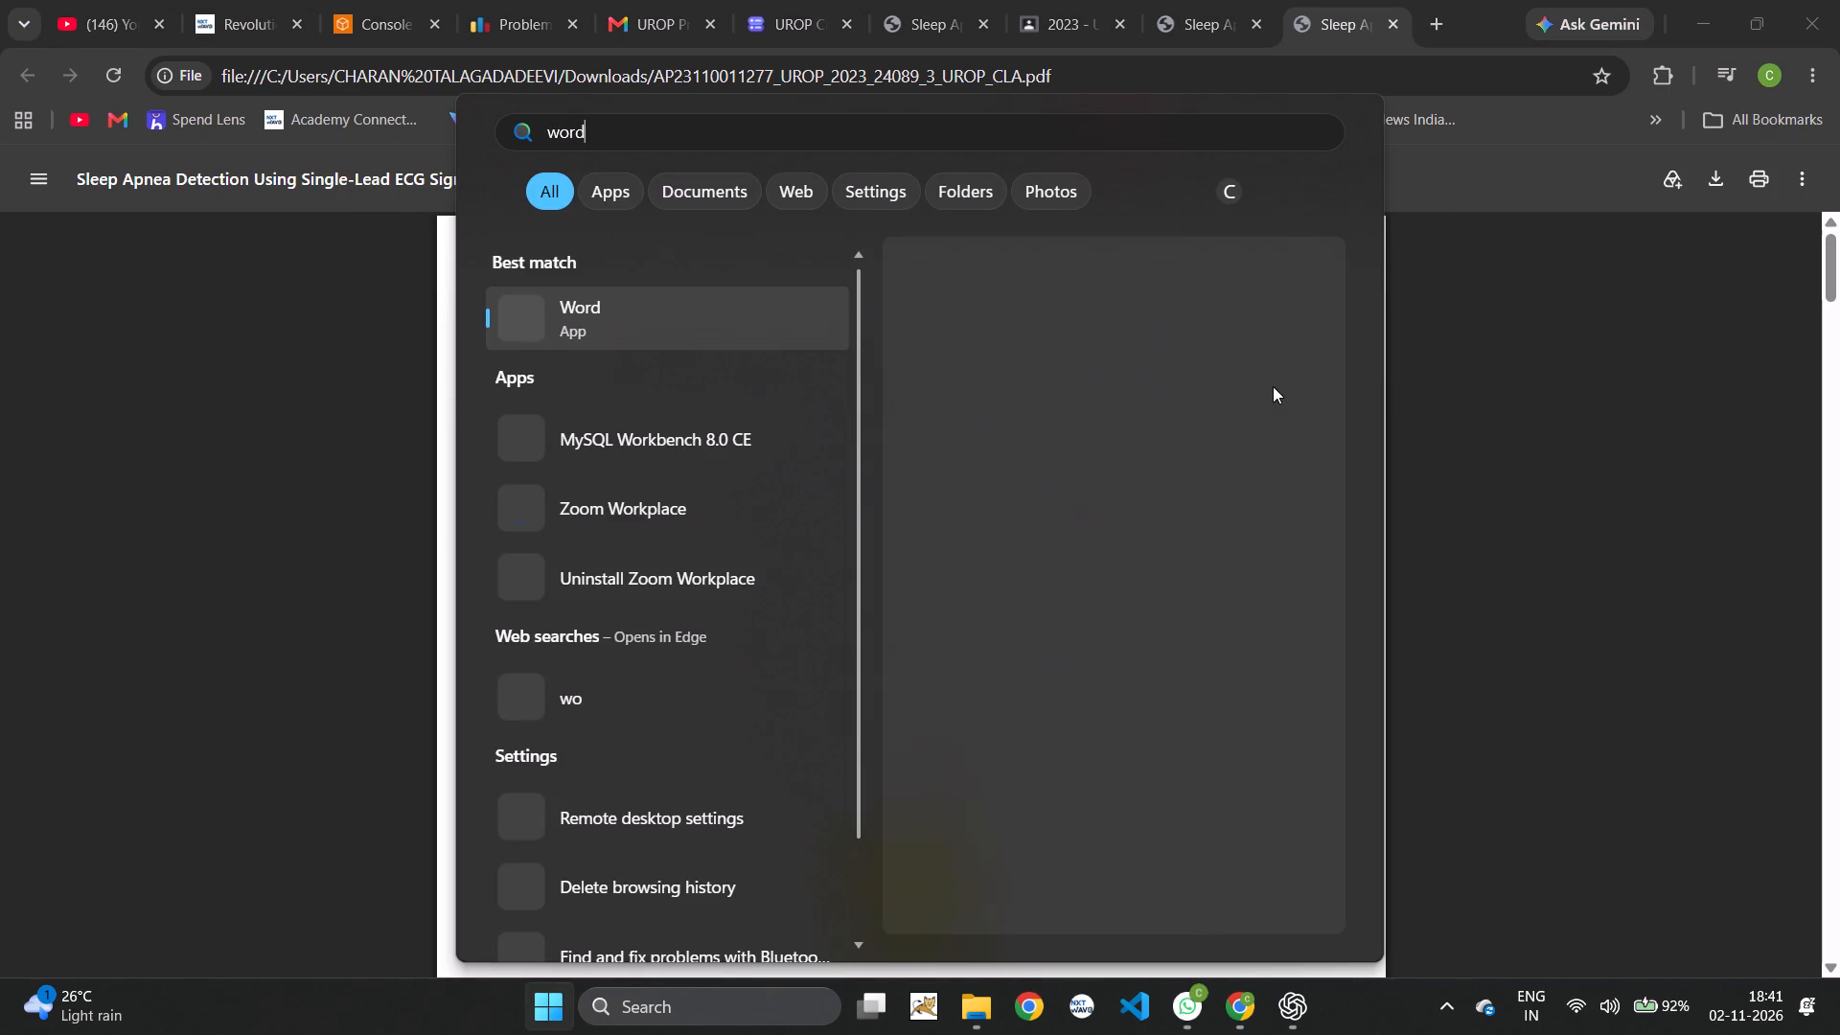
key(Return)
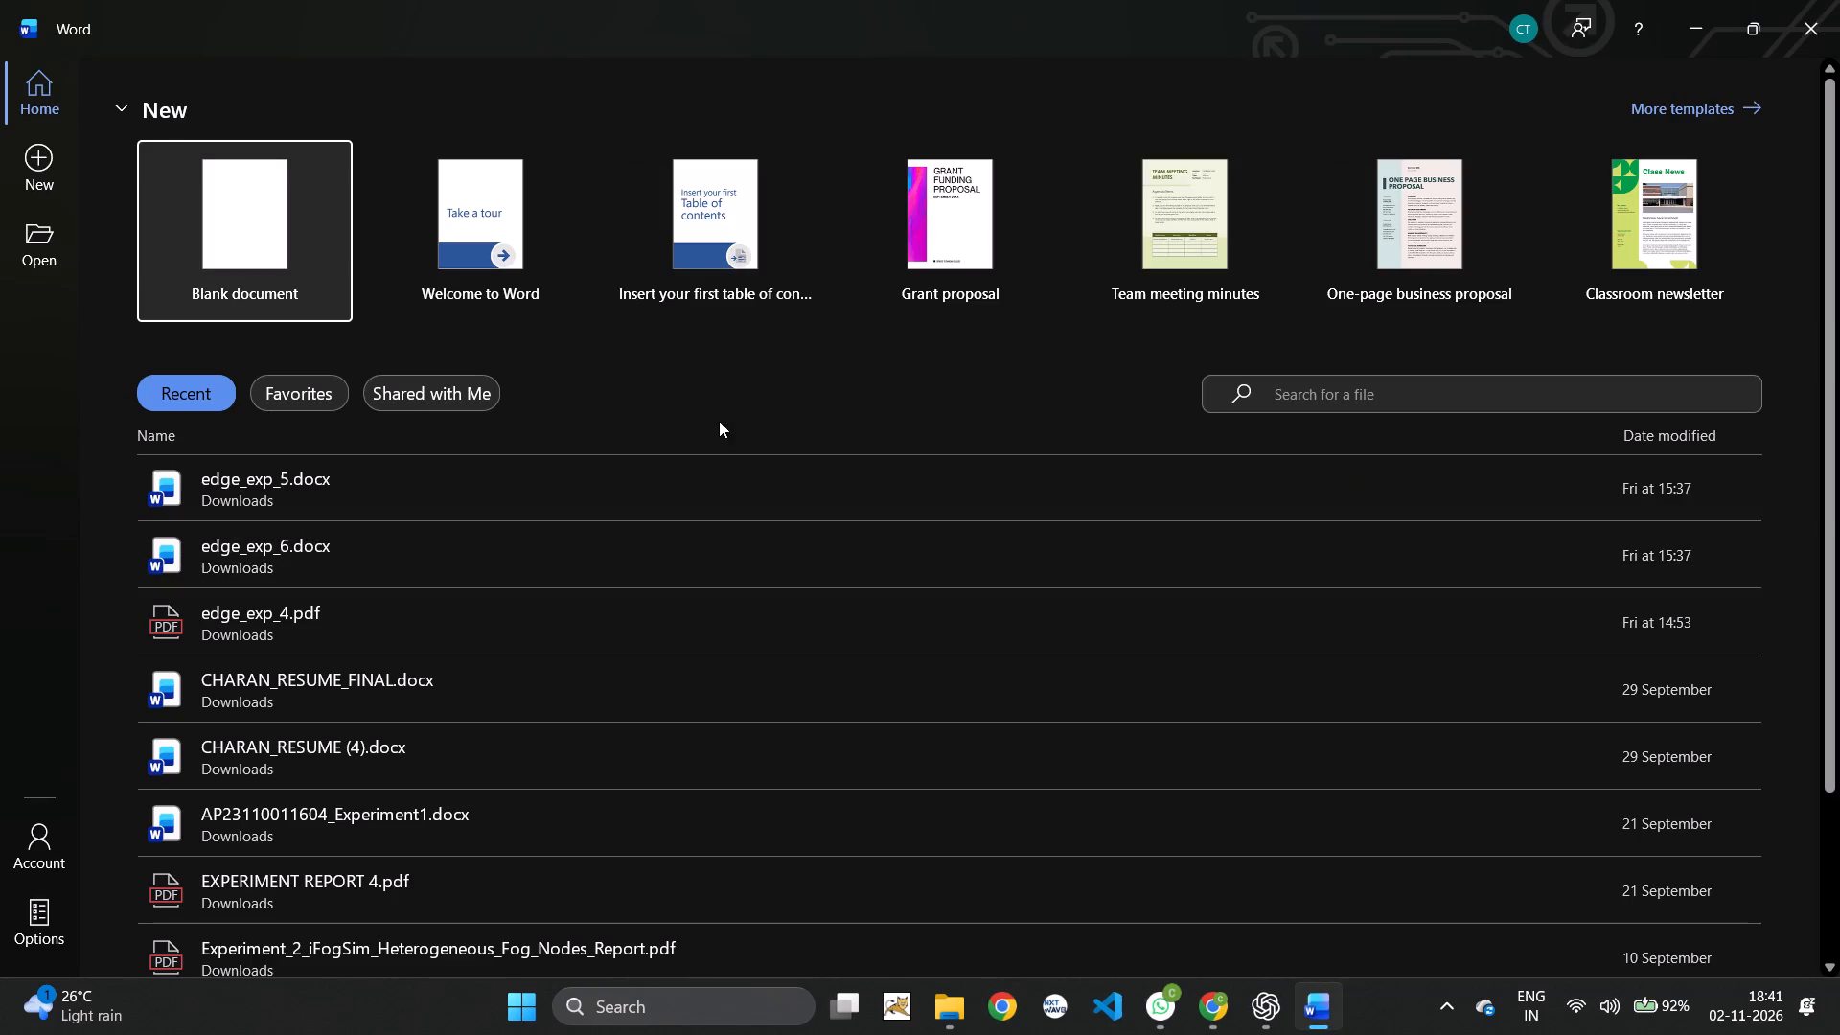
scroll(686, 582, up, 2)
scroll(686, 582, down, 1)
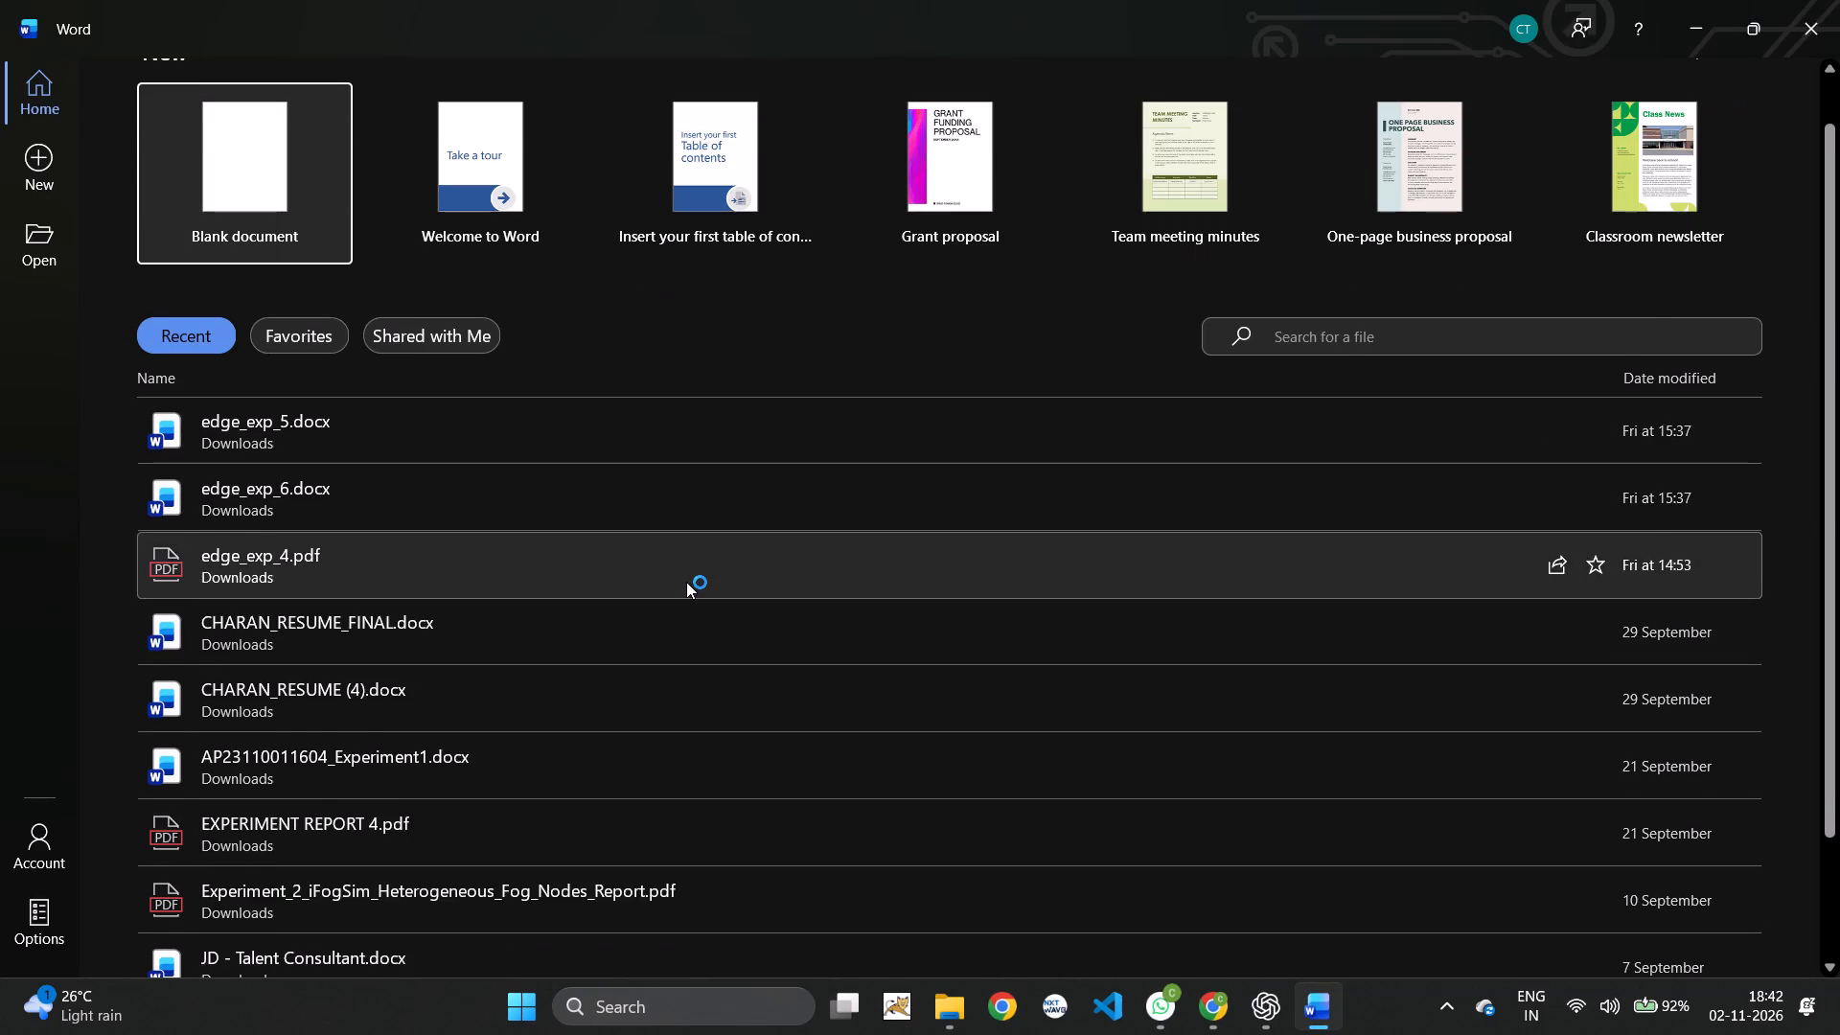
scroll(686, 582, up, 2)
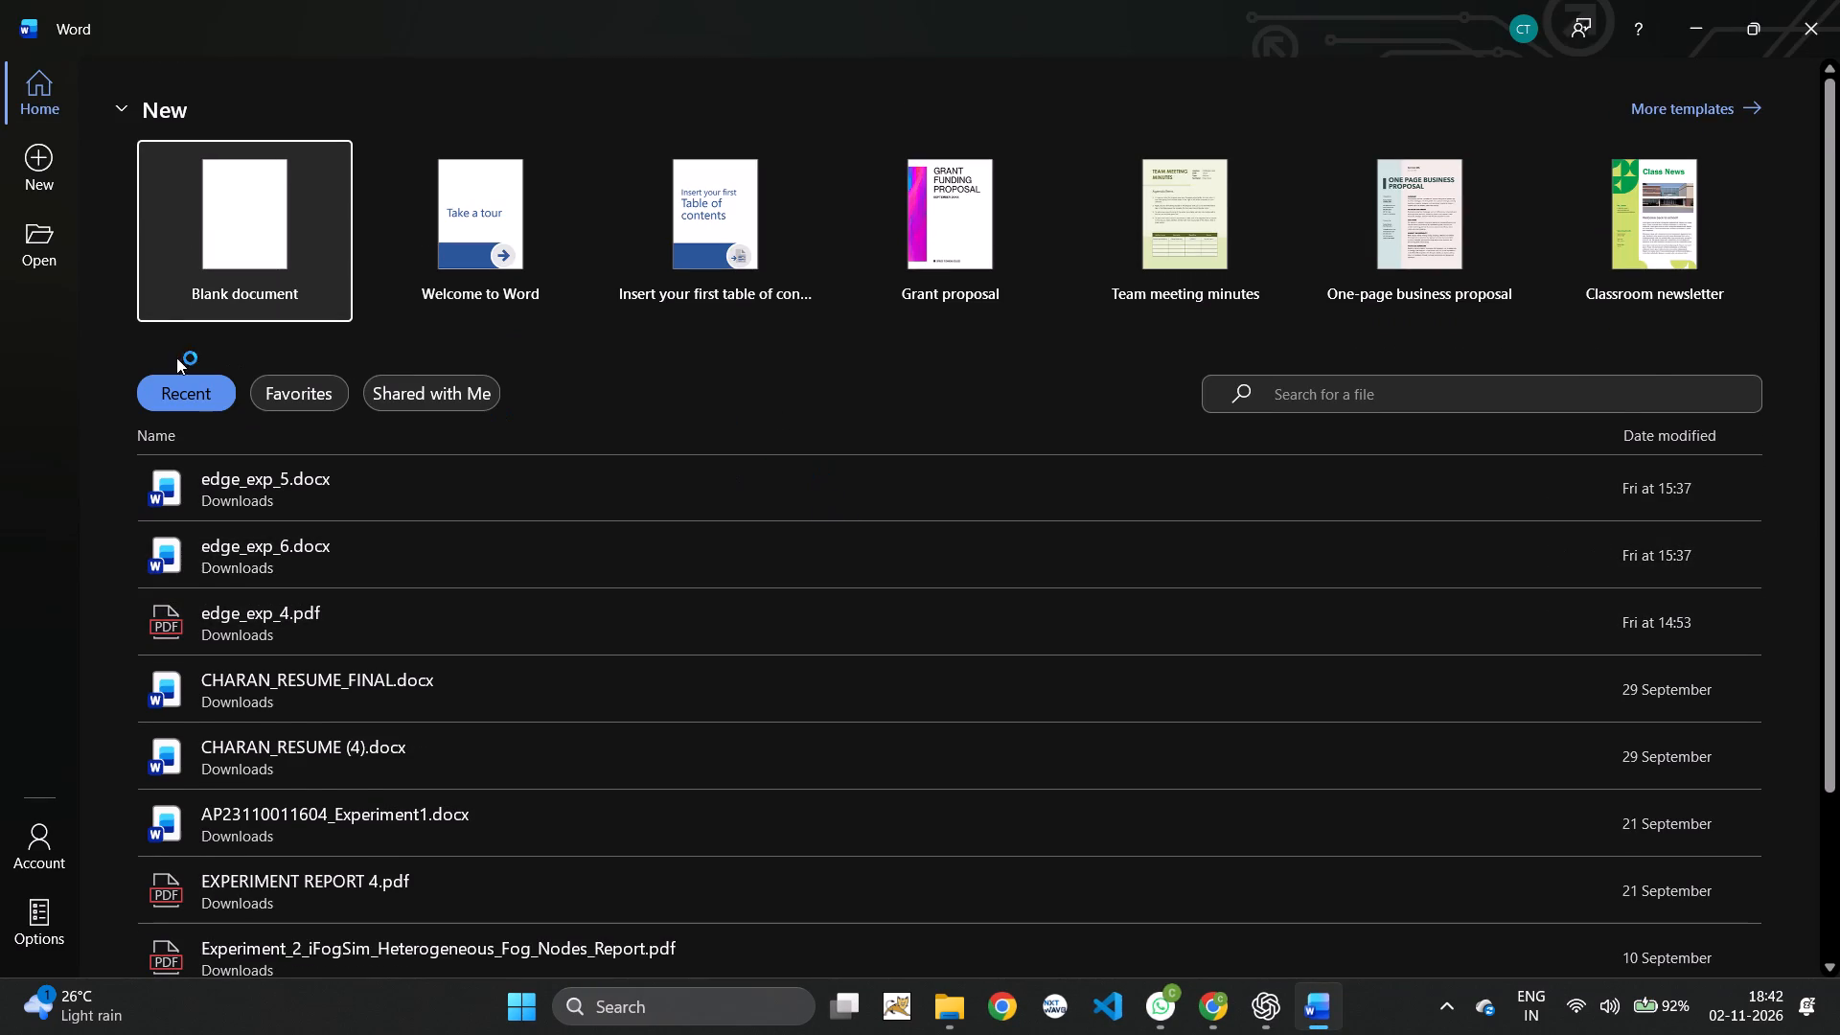
Look through the Documents folder in Word's Open page for the report file.
click(53, 225)
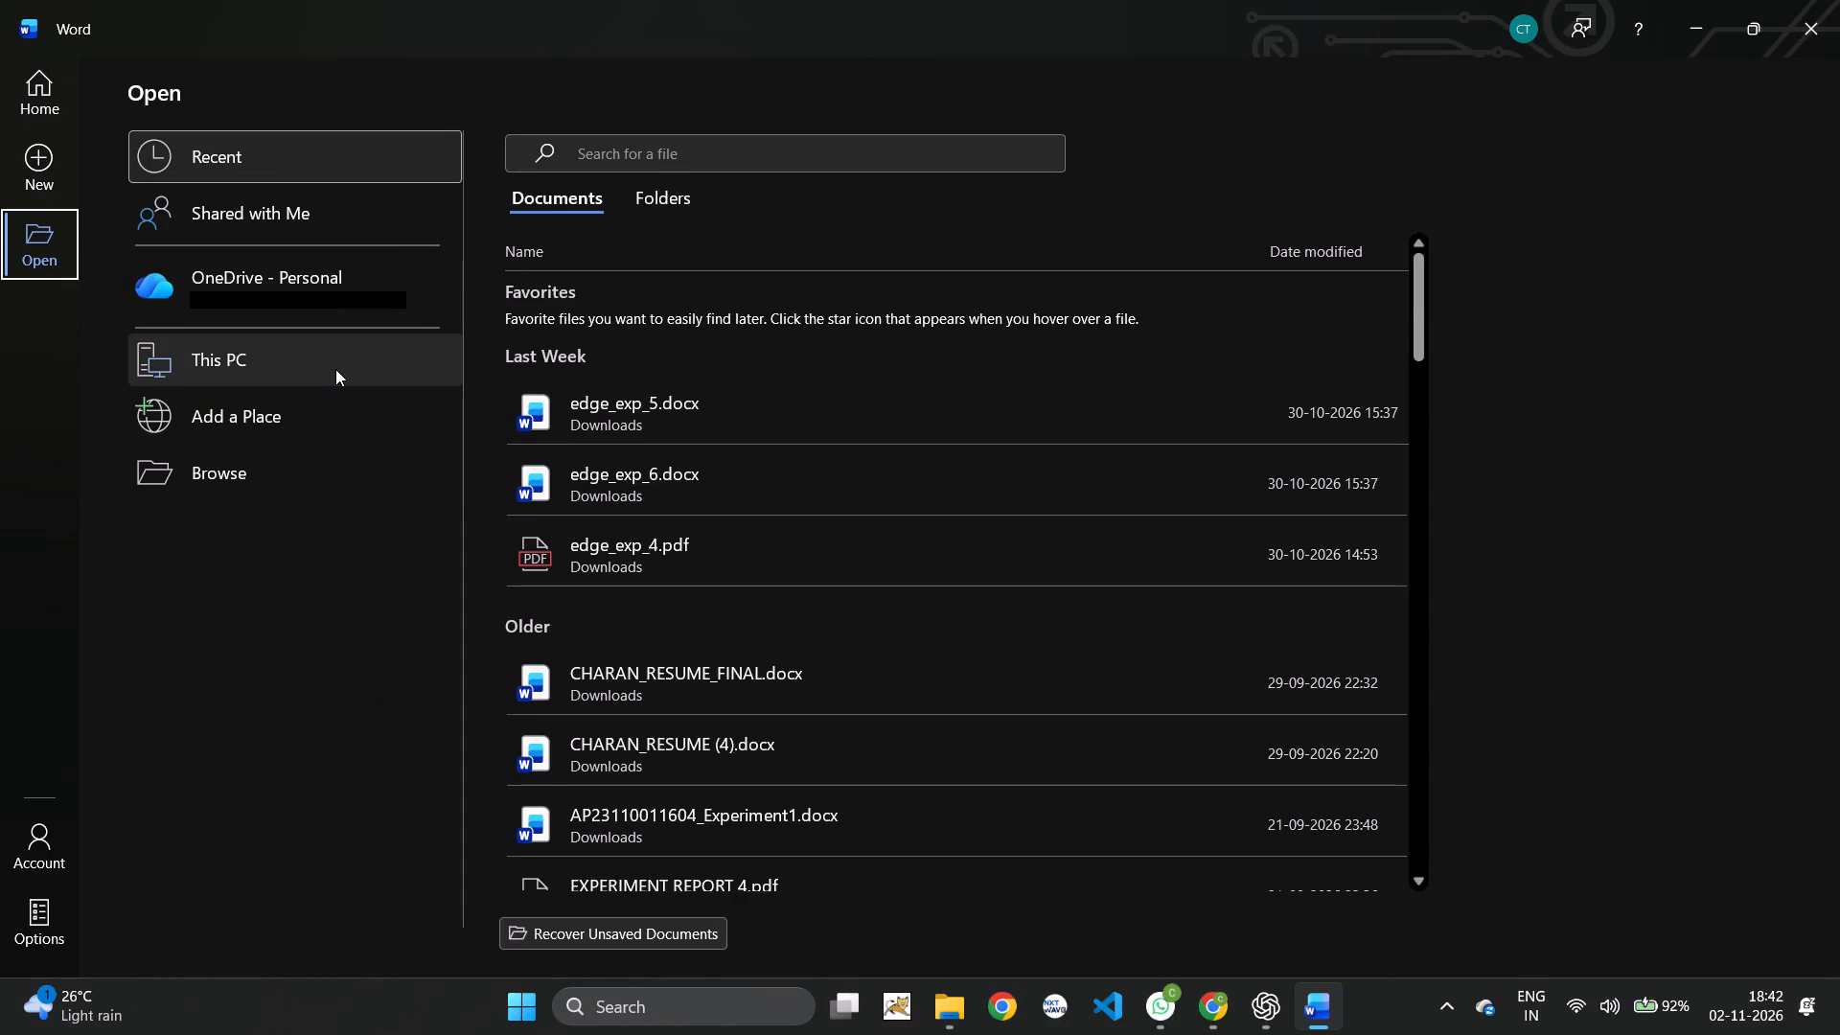
click(653, 149)
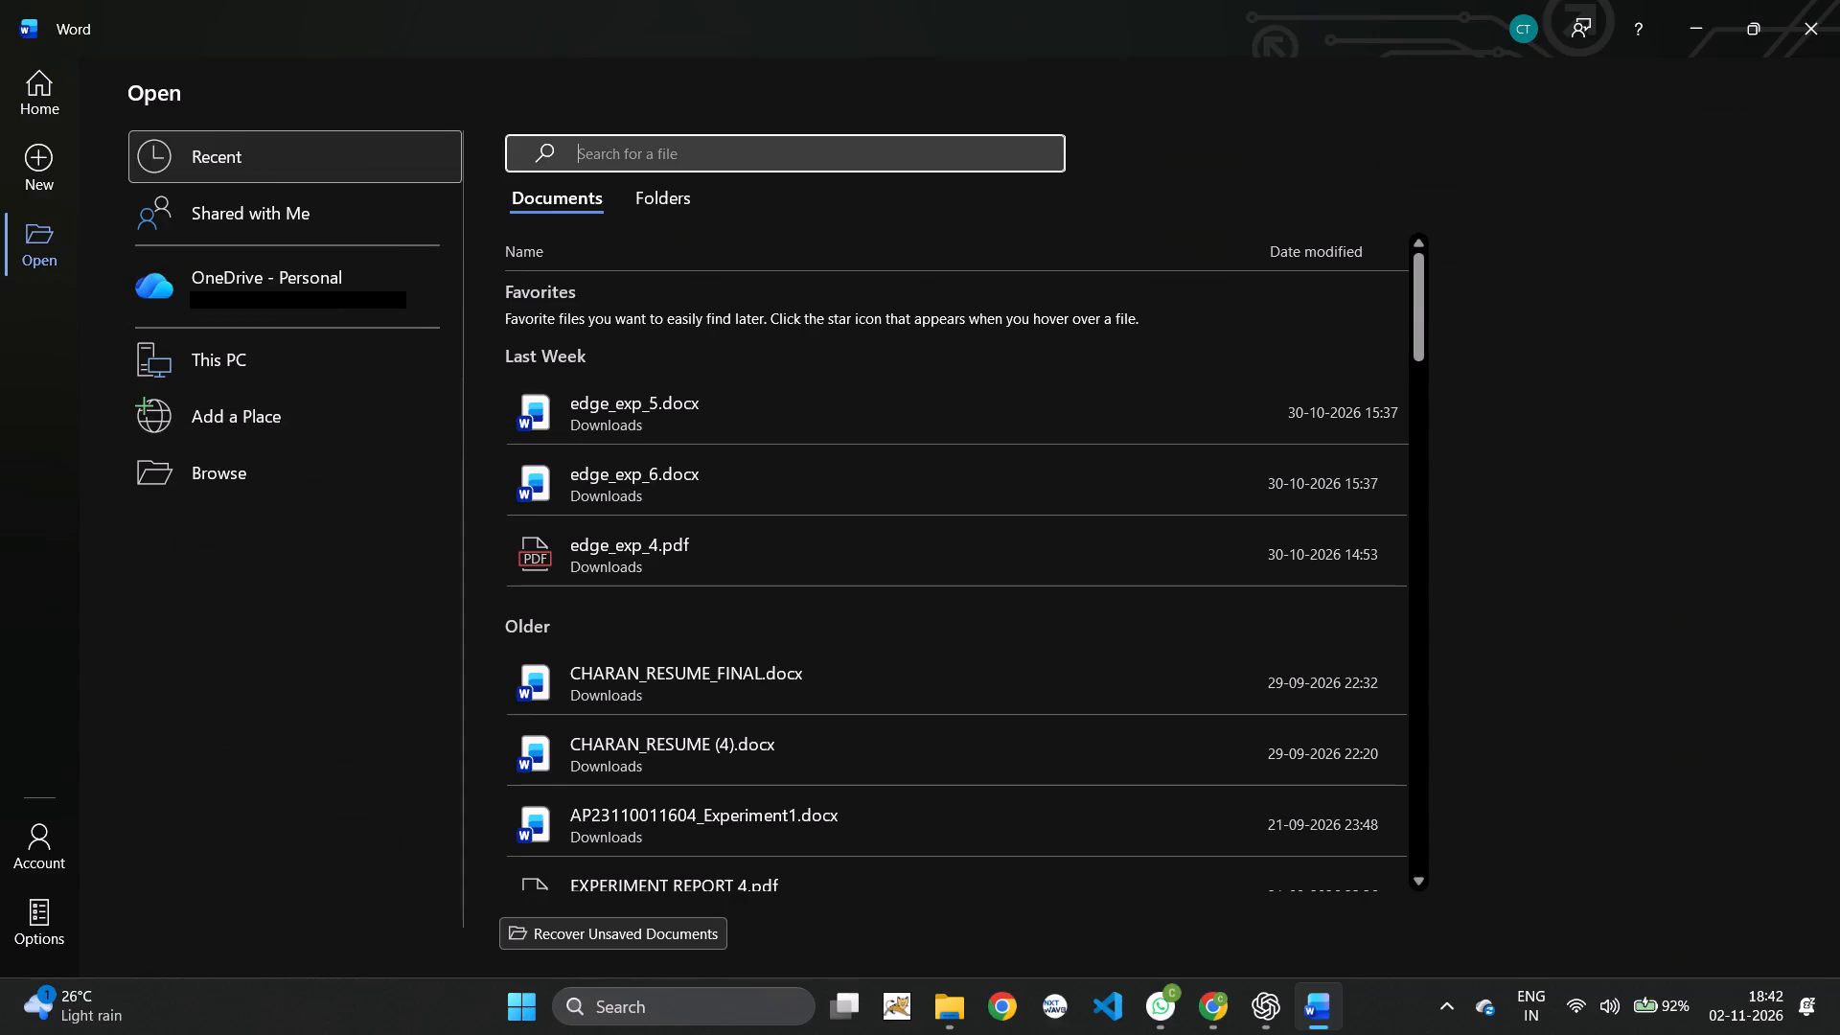
click(333, 342)
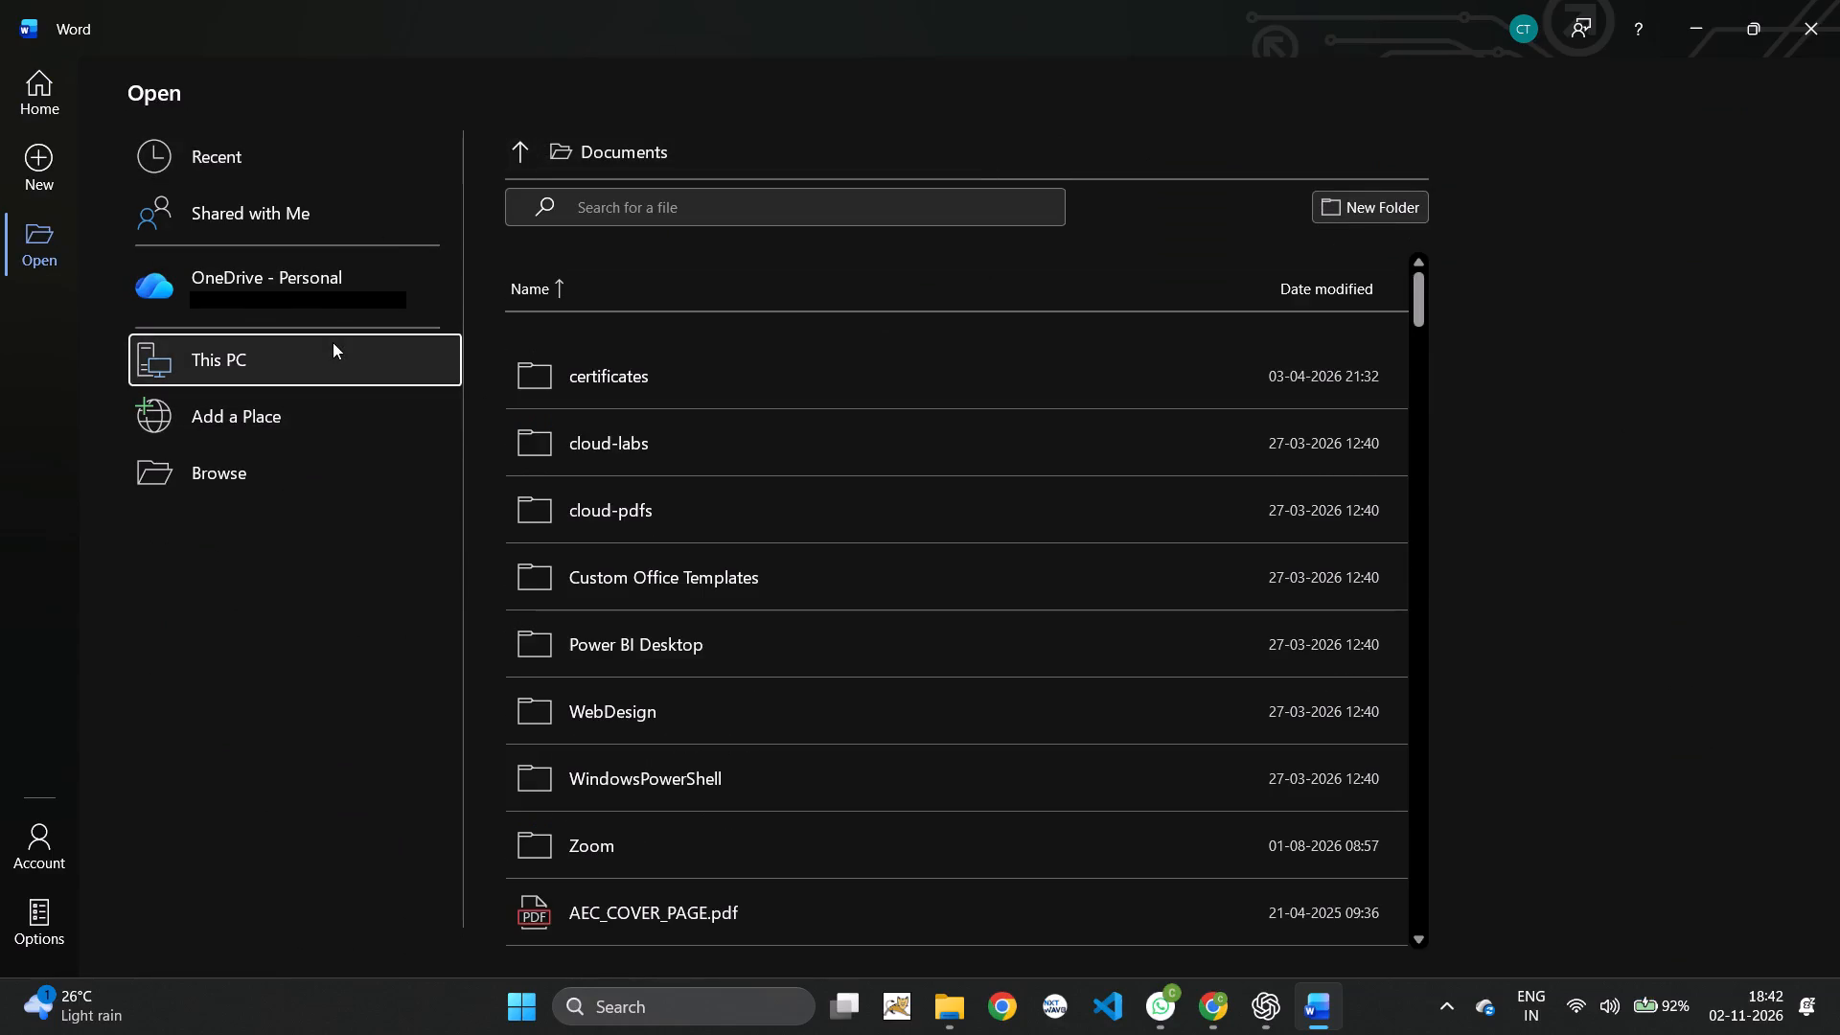
scroll(797, 319, down, 7)
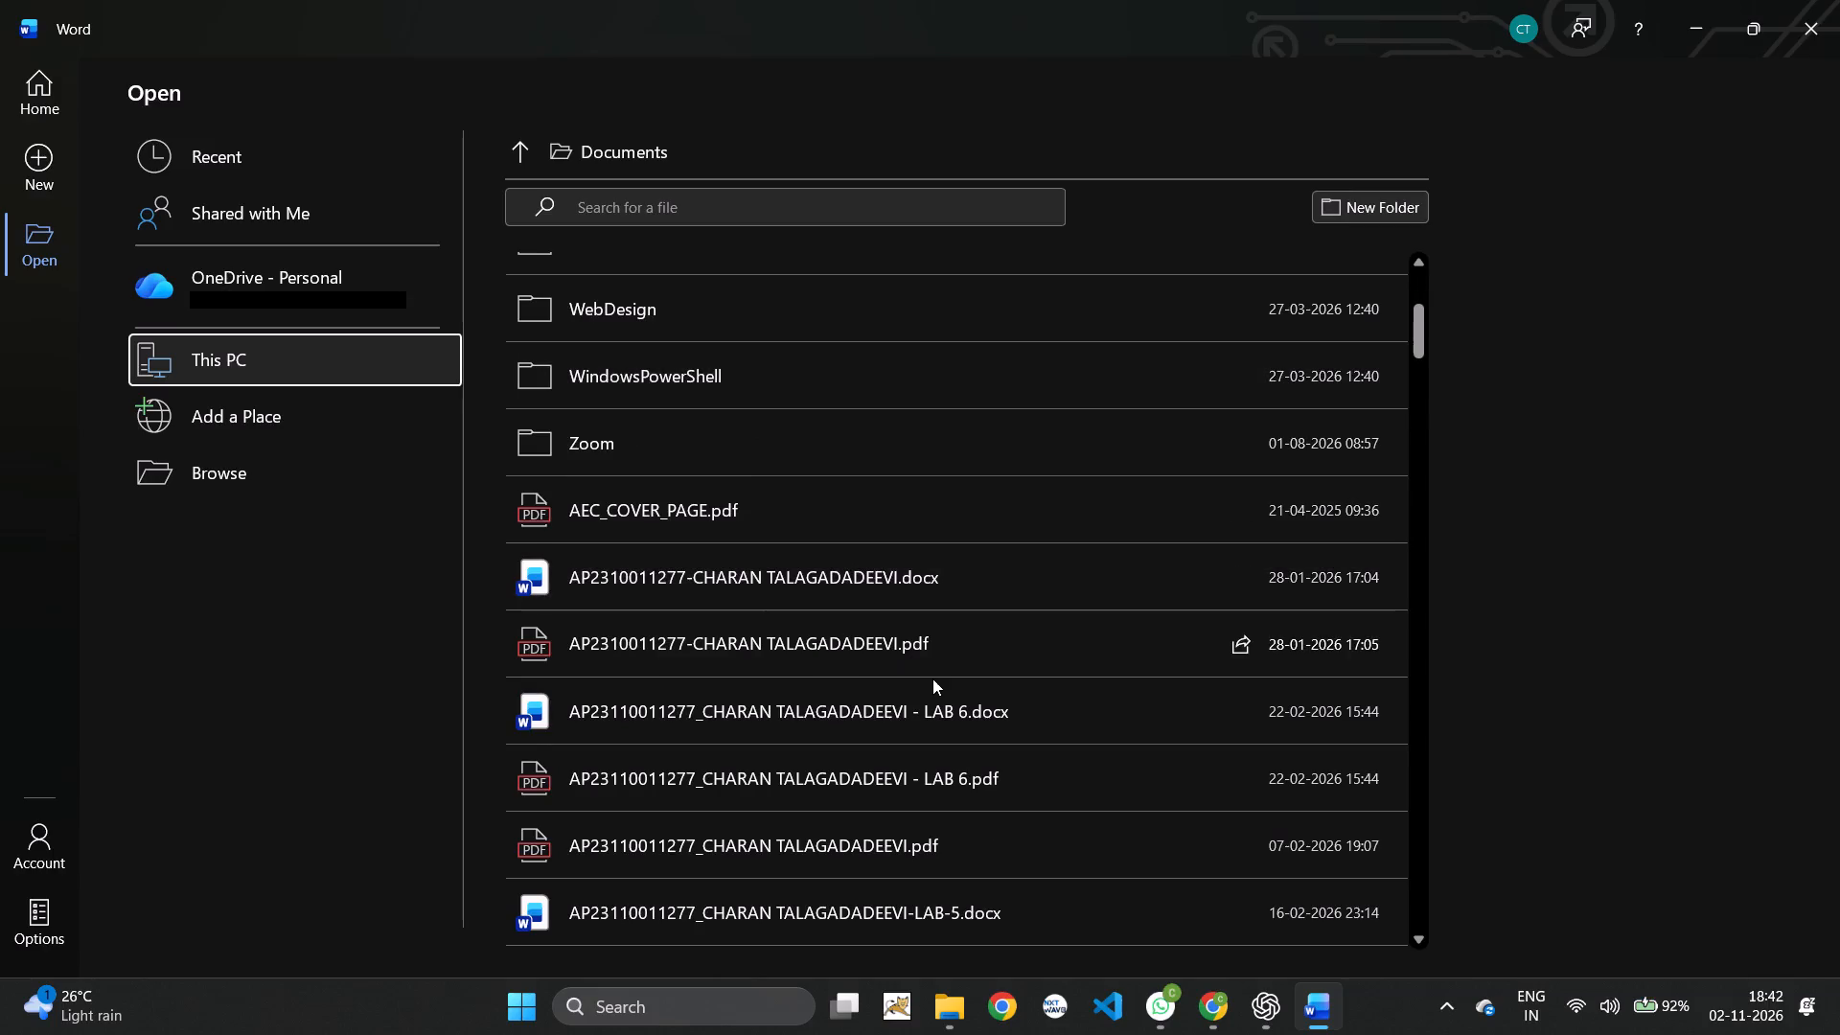
scroll(932, 684, down, 10)
scroll(915, 714, up, 3)
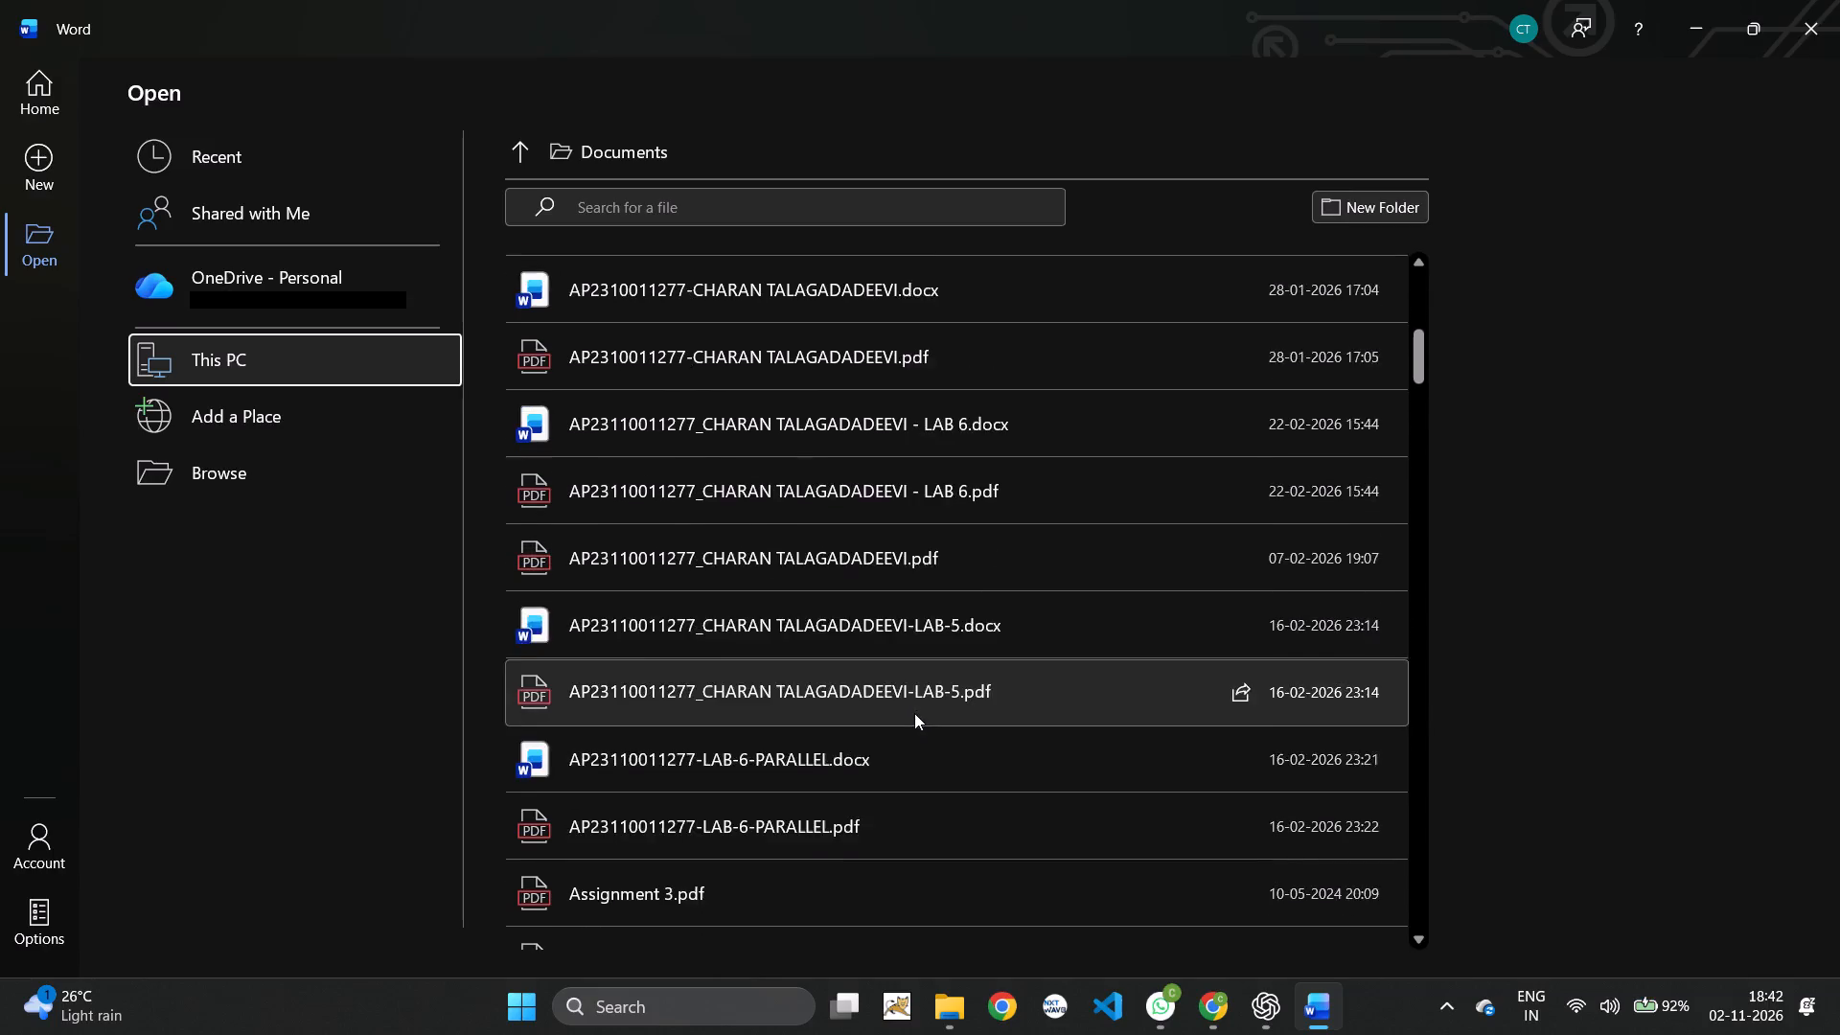
scroll(914, 713, up, 4)
scroll(914, 713, down, 1)
scroll(914, 713, up, 6)
scroll(912, 711, down, 2)
scroll(912, 711, up, 10)
scroll(885, 690, down, 1)
scroll(885, 690, up, 4)
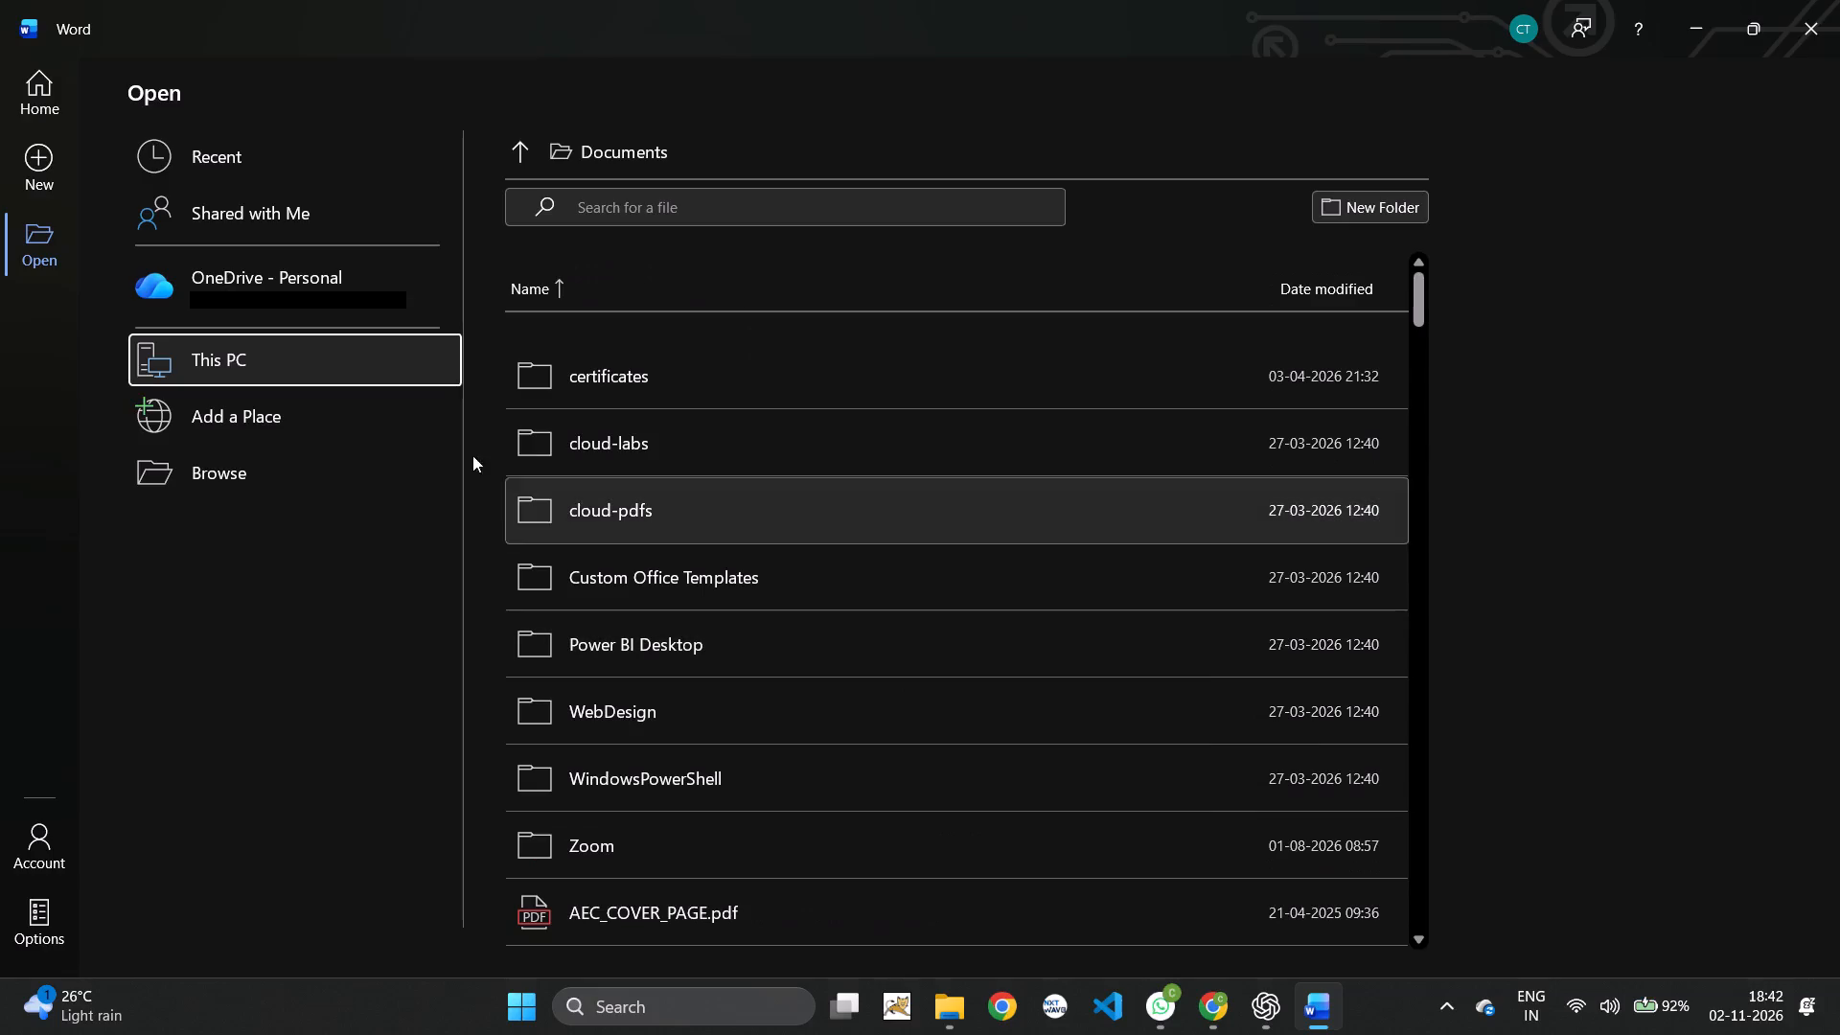
Open today's UROP CLA report PDF from Downloads in Word to view it, and close Word.
click(325, 473)
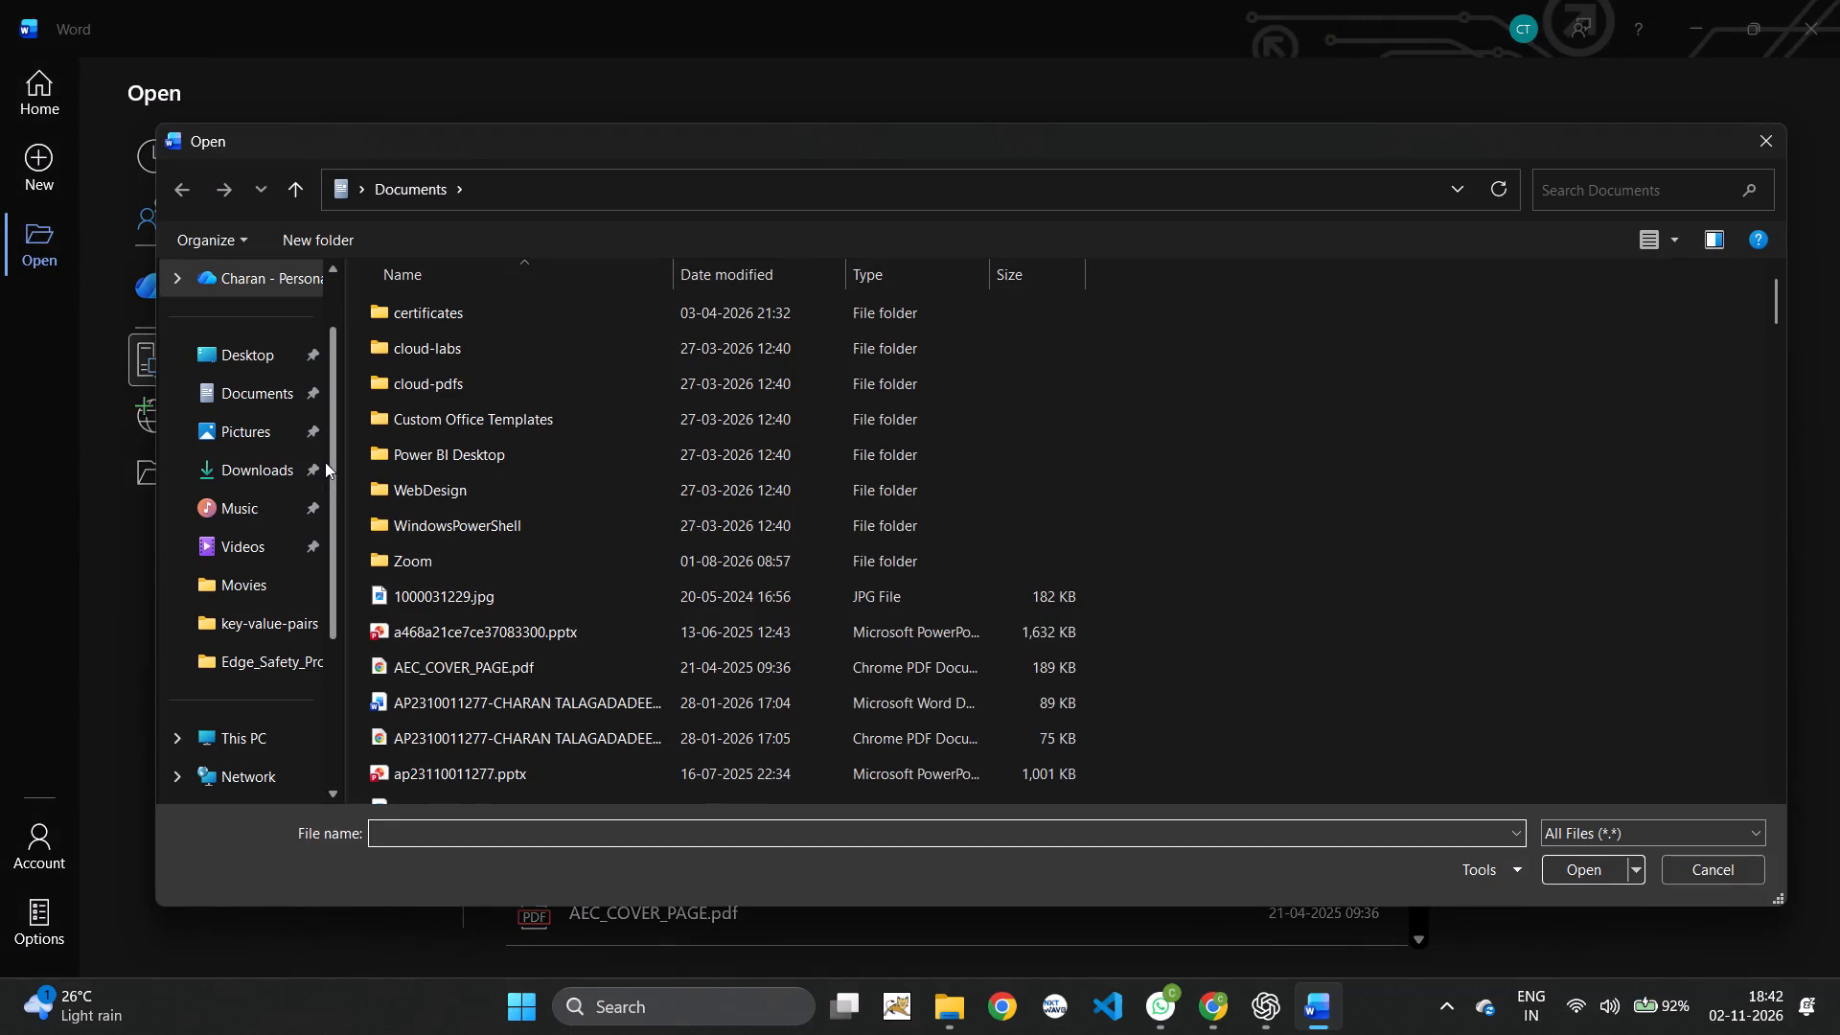
click(268, 471)
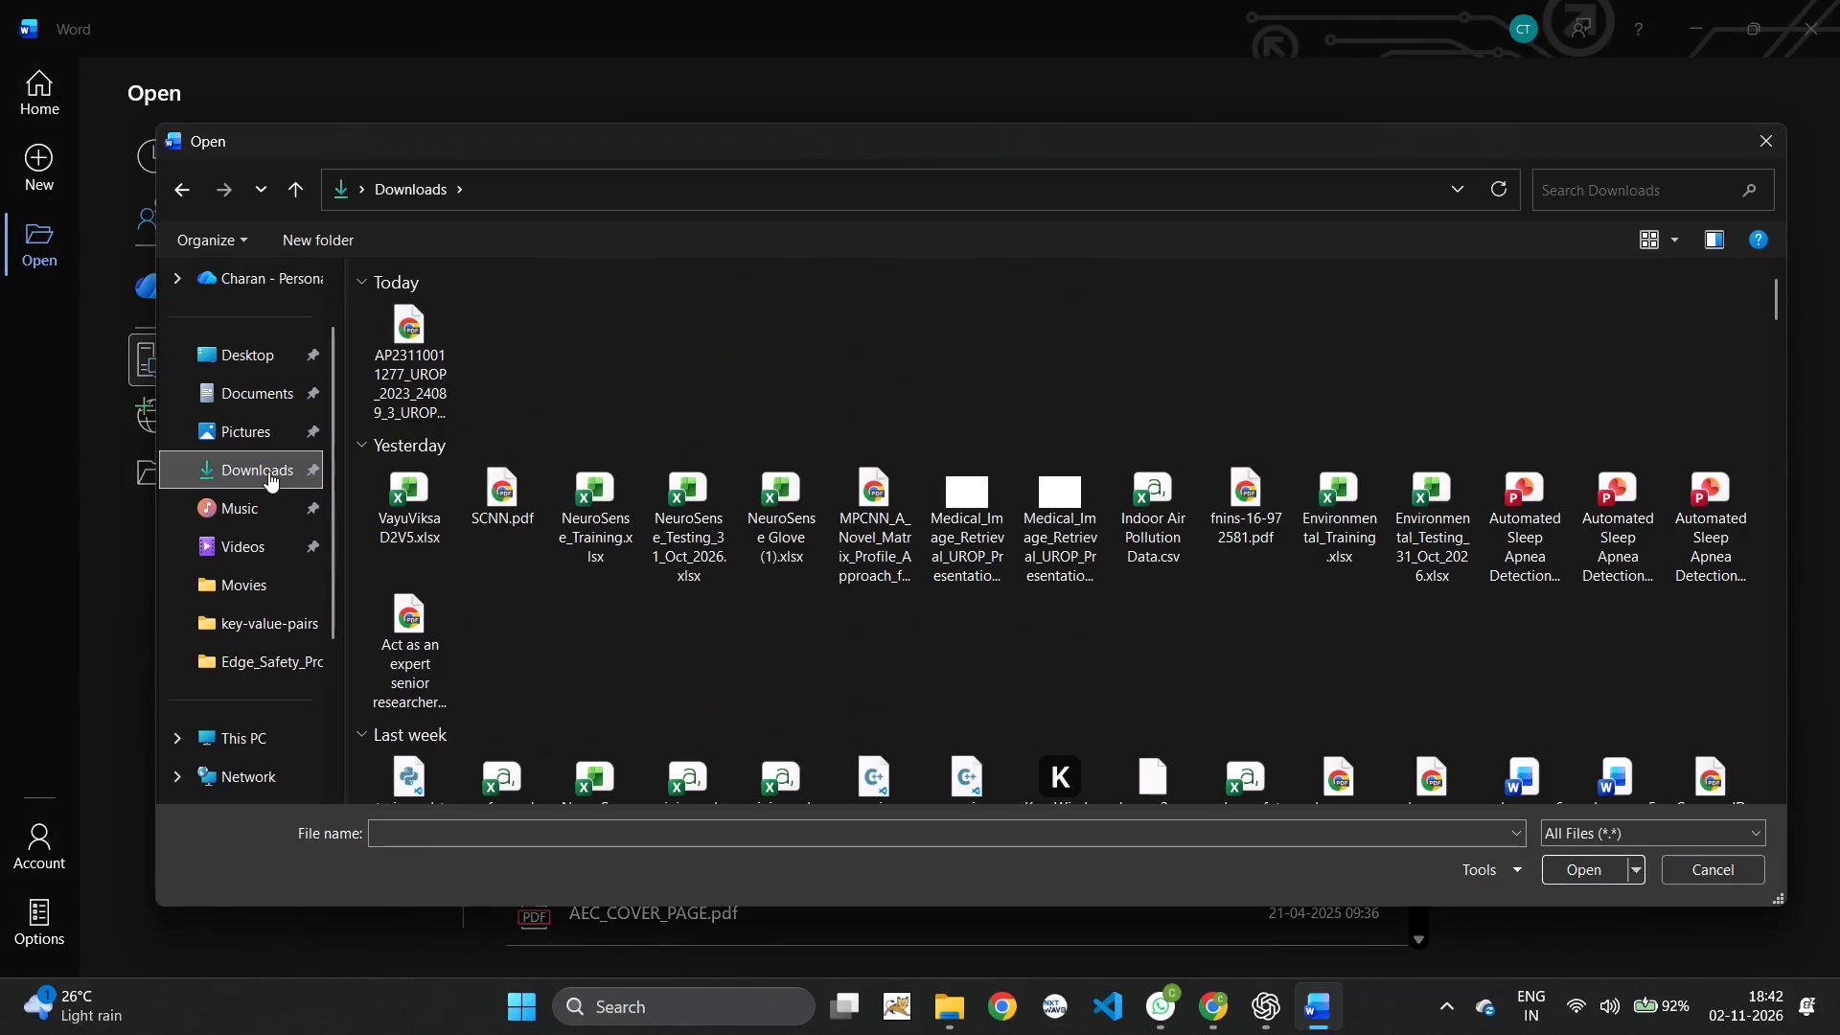
click(420, 326)
click(1560, 866)
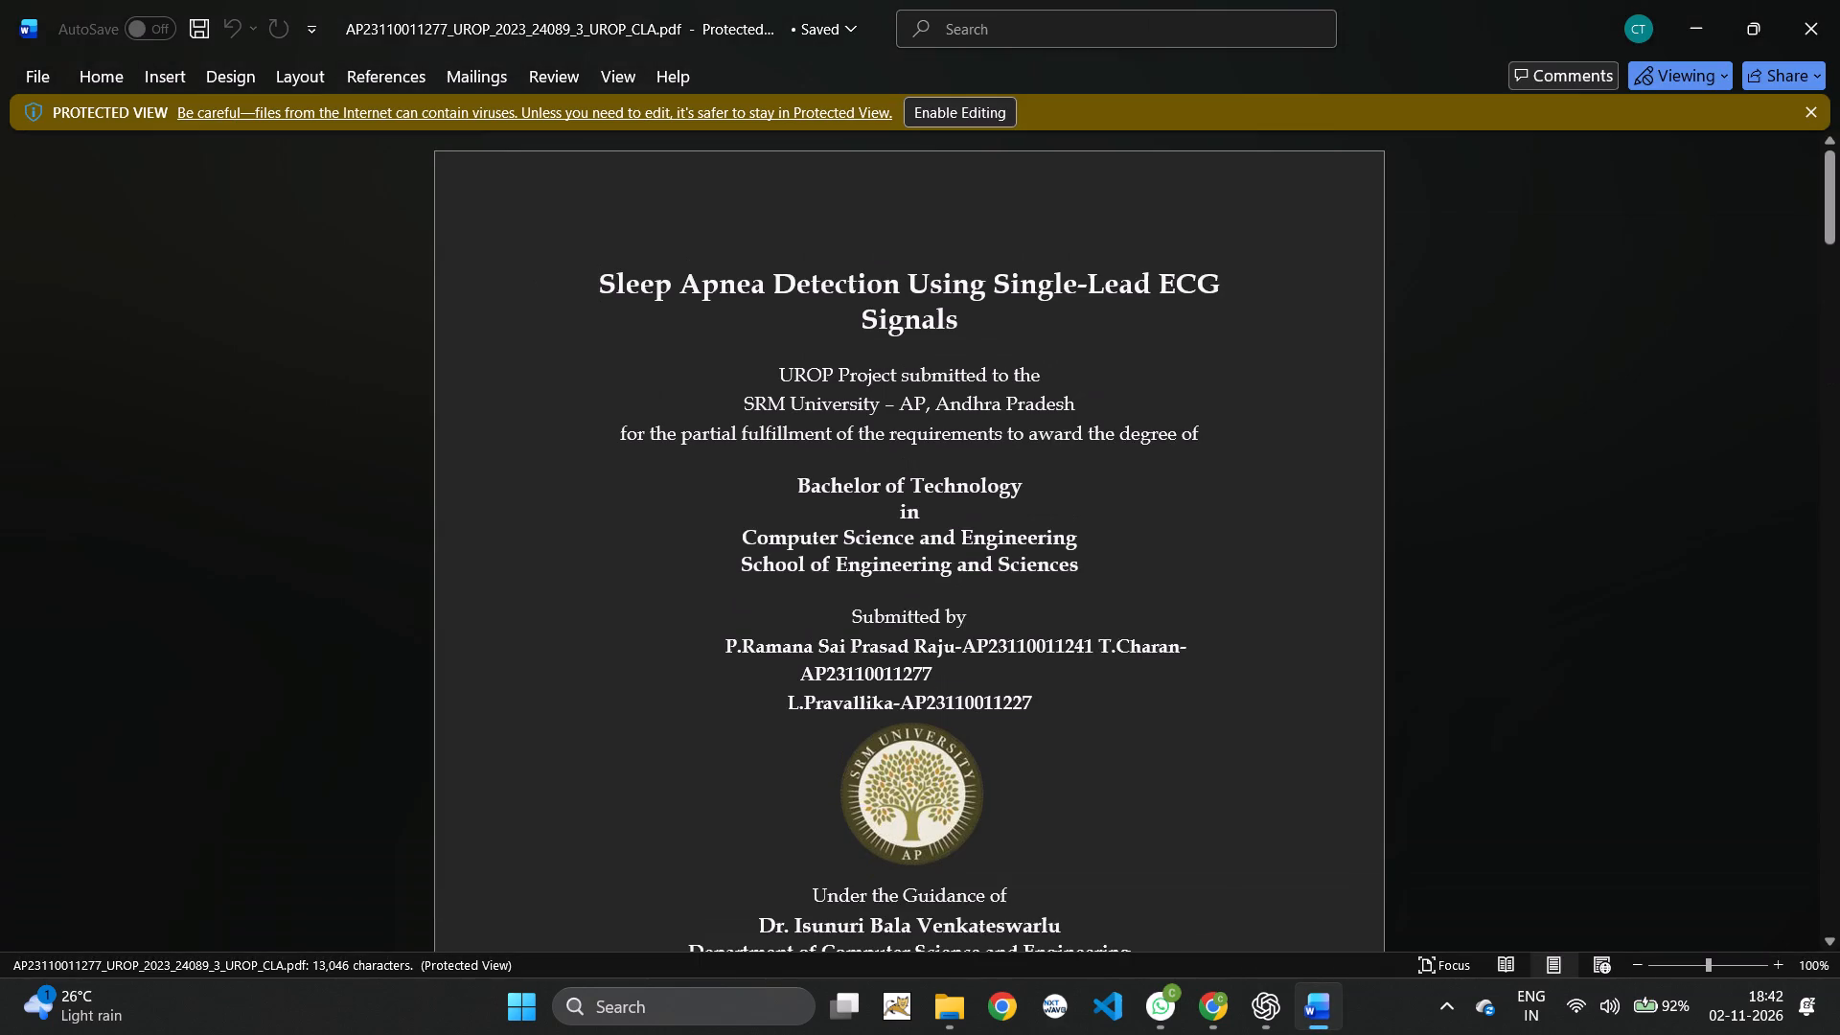
click(1839, 0)
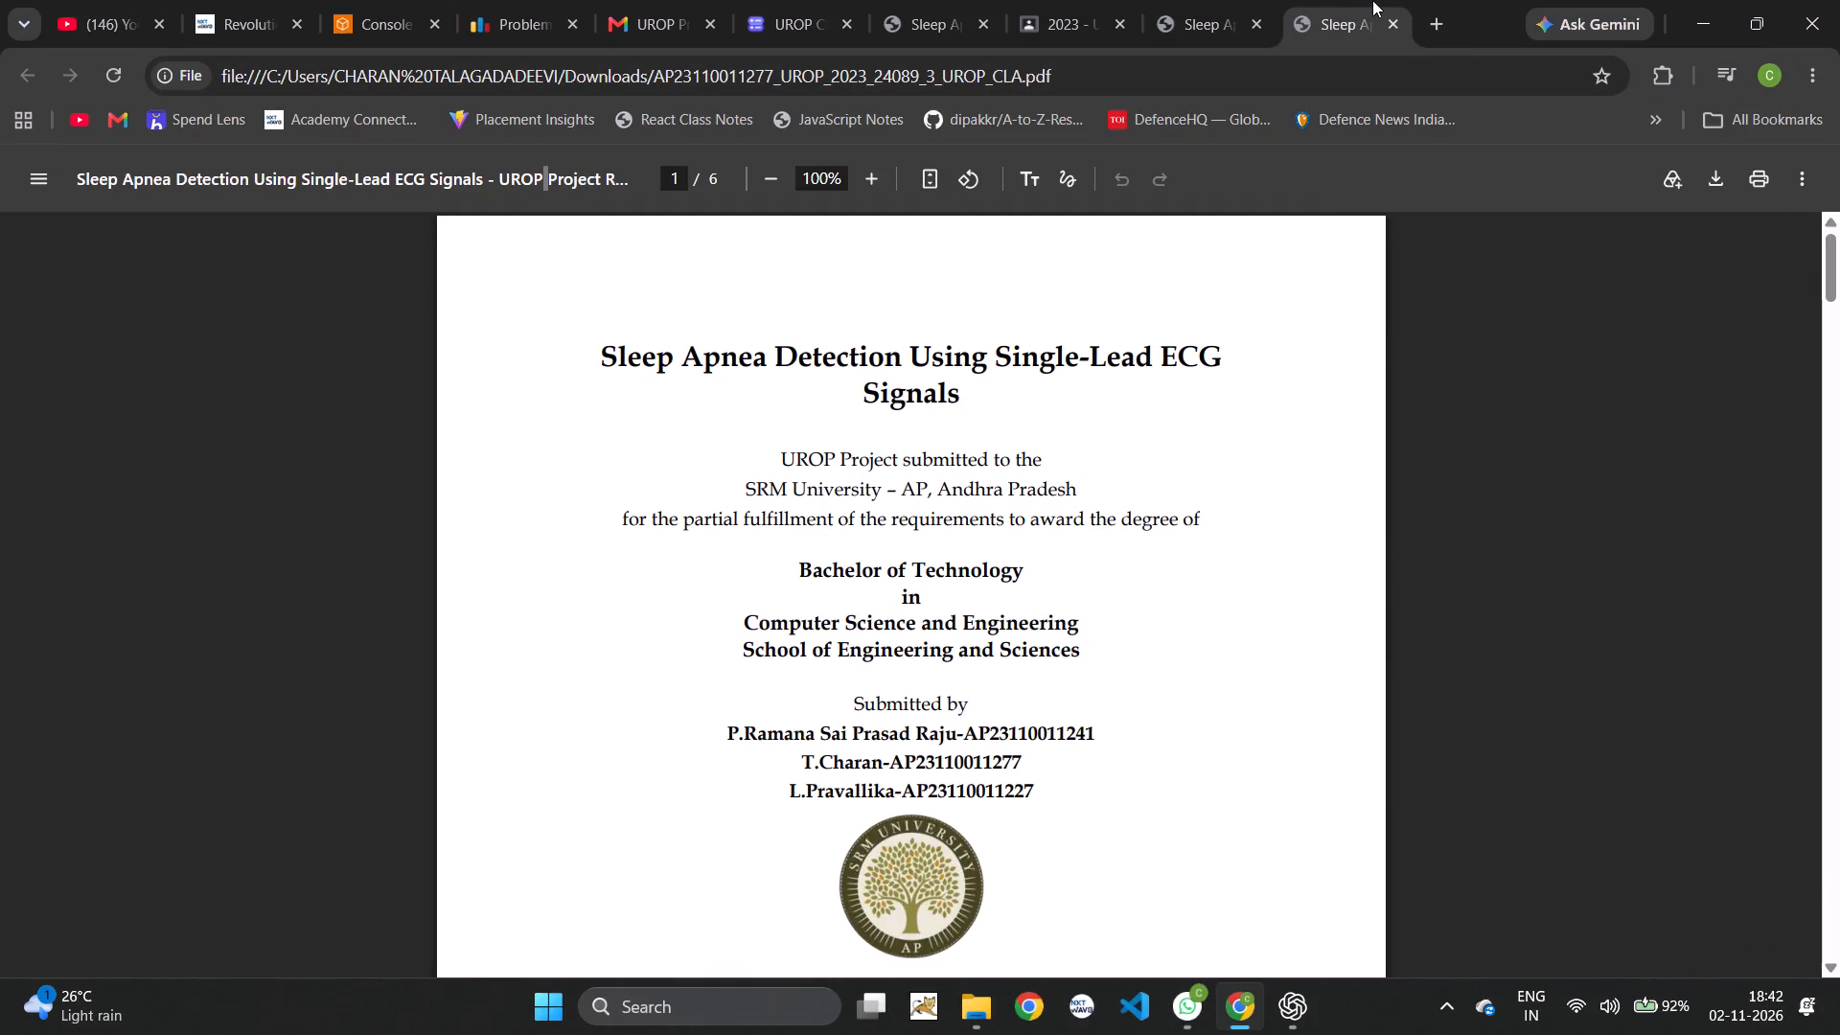
Switch to the browser and close the two report PDF tabs at the end of the tab row.
click(1392, 23)
click(1396, 19)
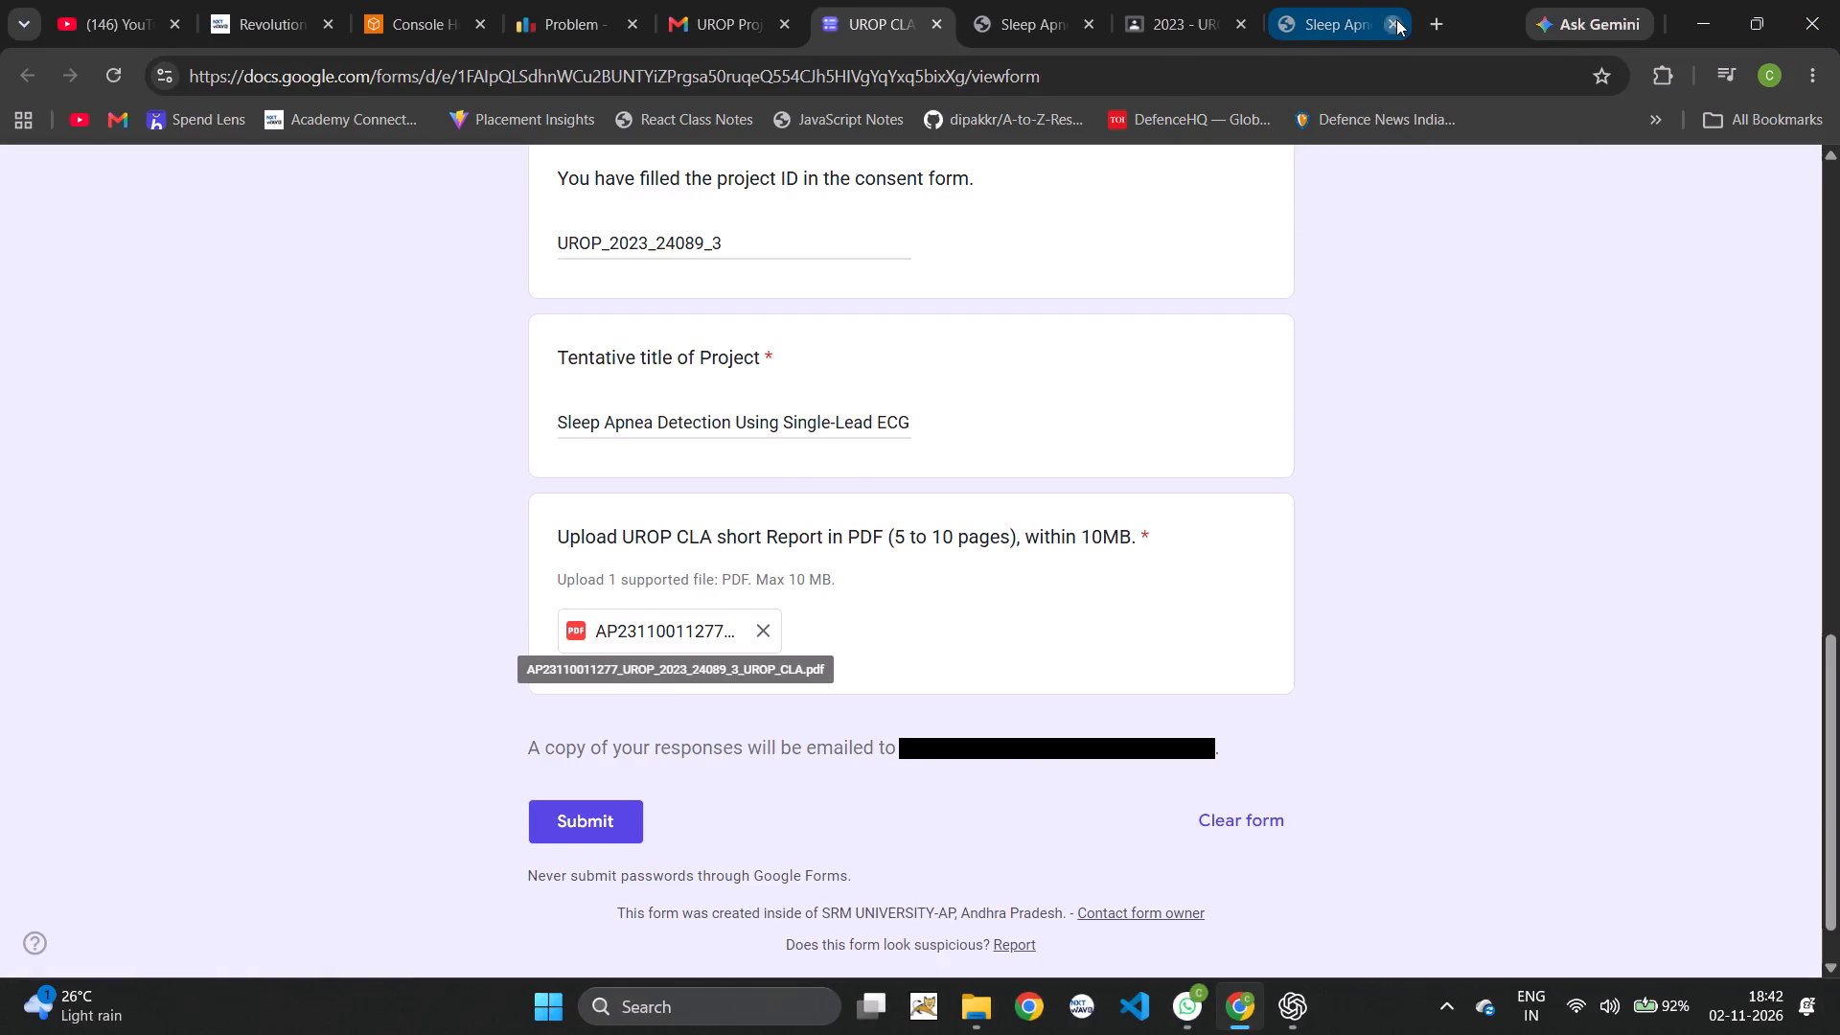
Reopen today's UROP CLA report PDF from Downloads to check it, and close its tab.
click(968, 1019)
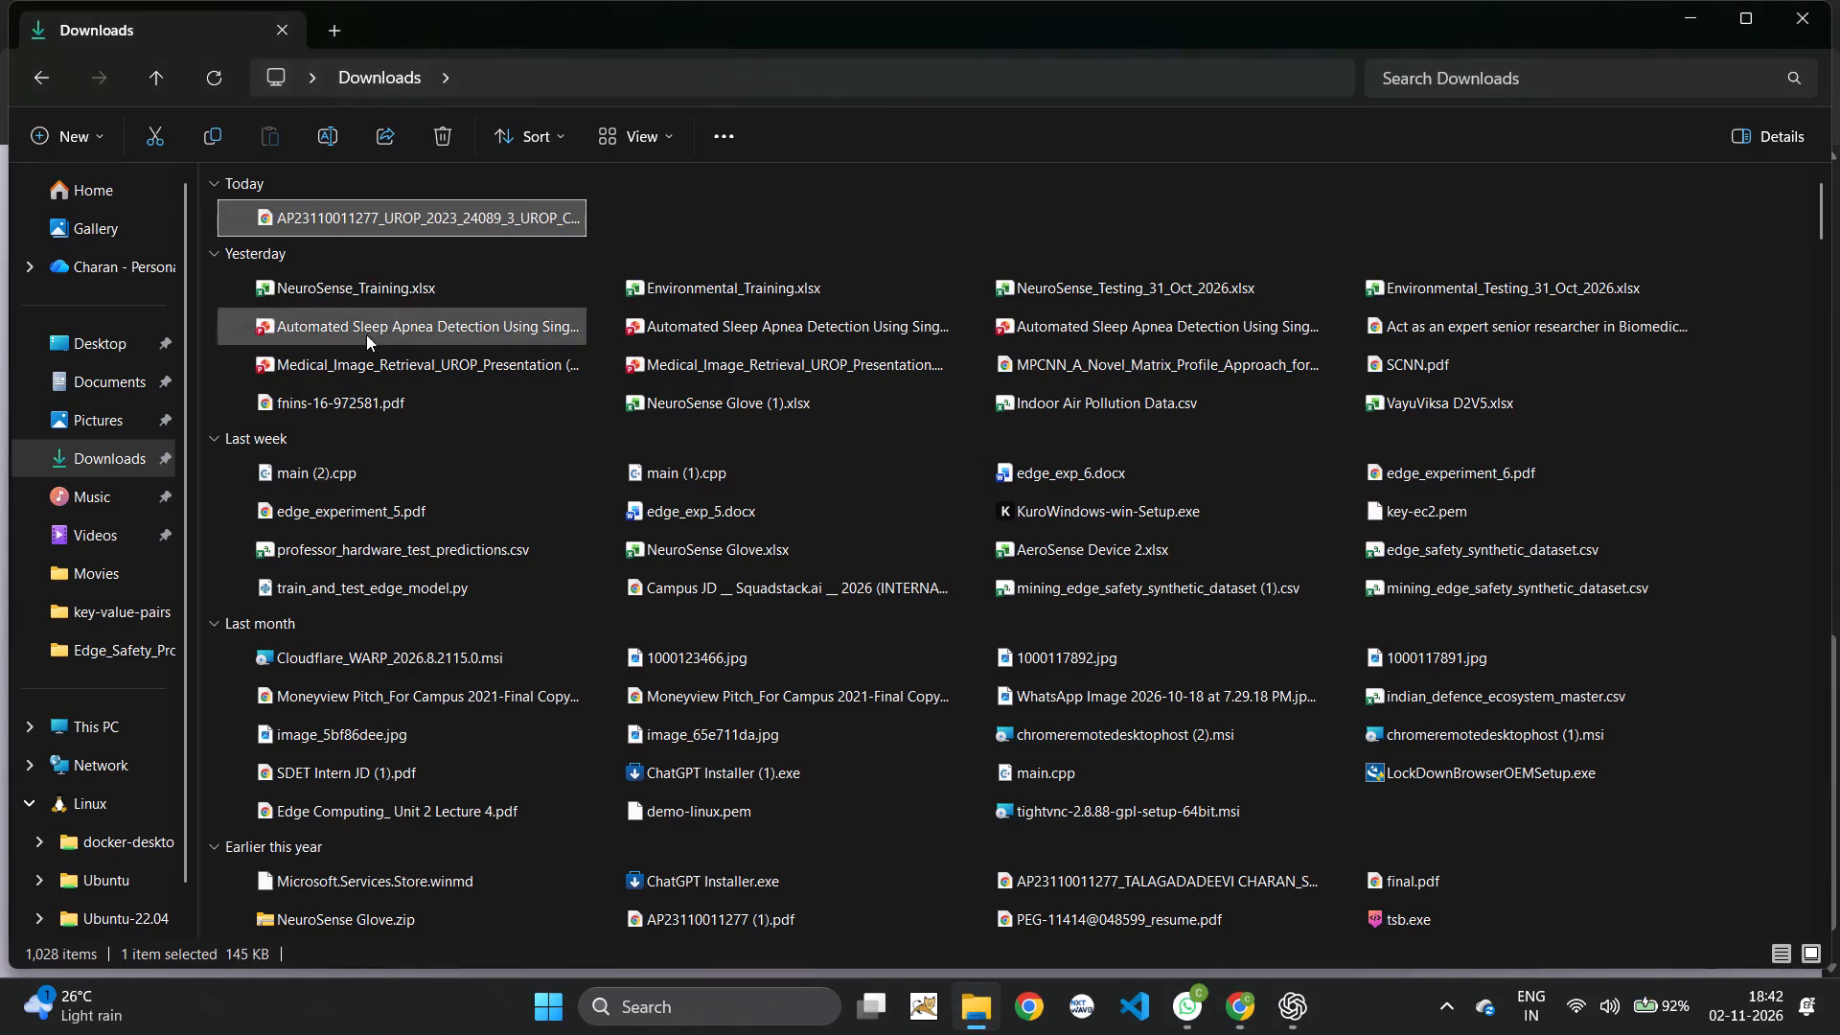
double_click(391, 221)
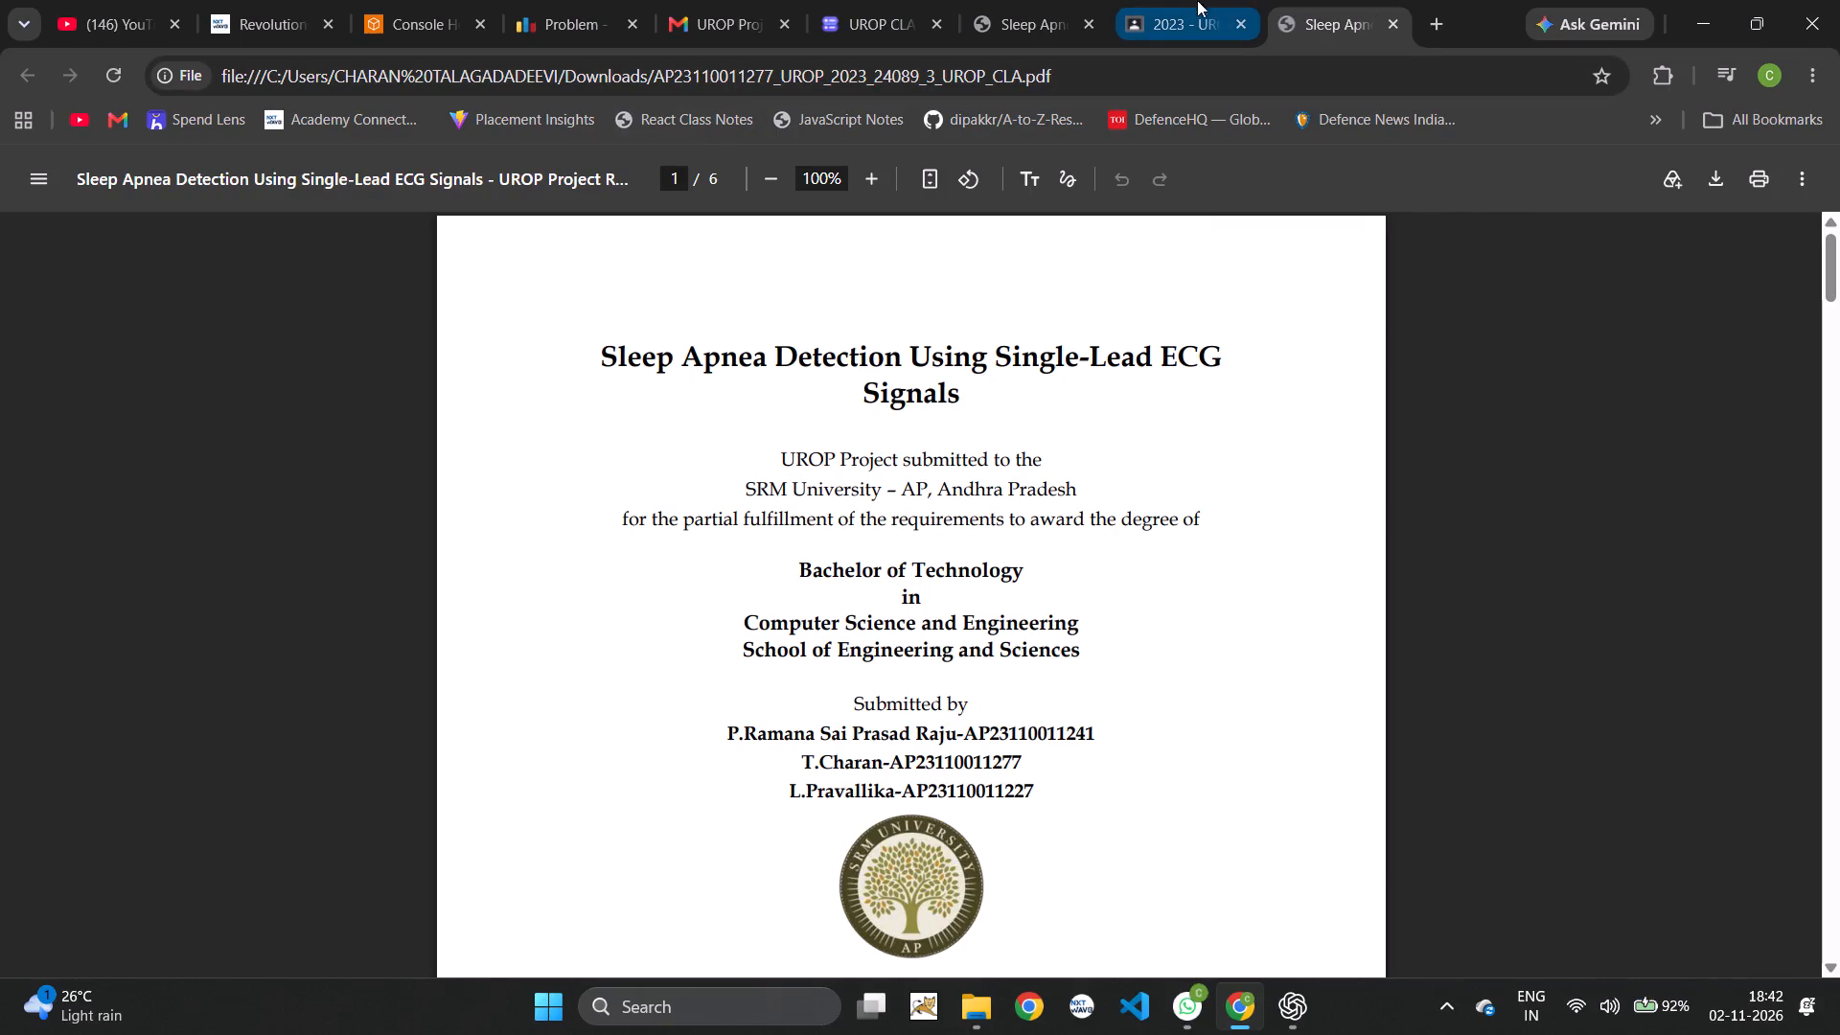
click(1400, 20)
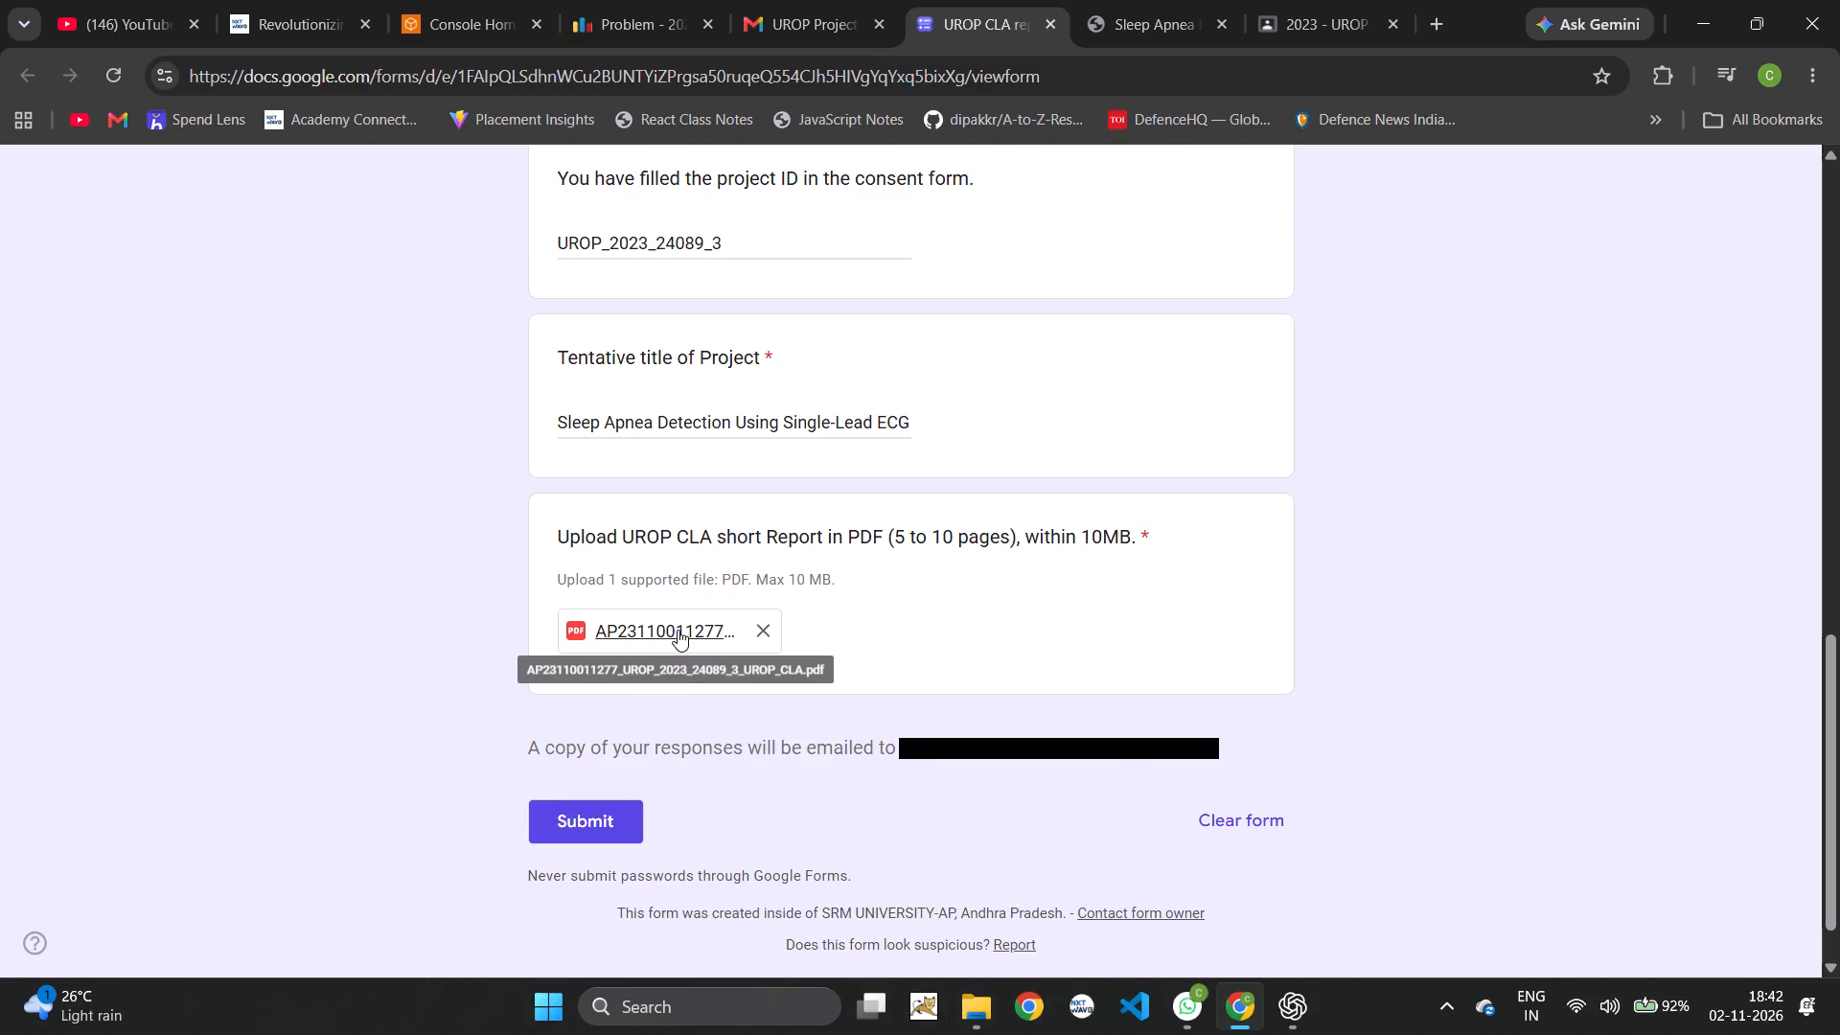
Capture a screen snip of the uploaded report's file entry and its full file name in the form.
key(Print)
drag(493, 619, 785, 677)
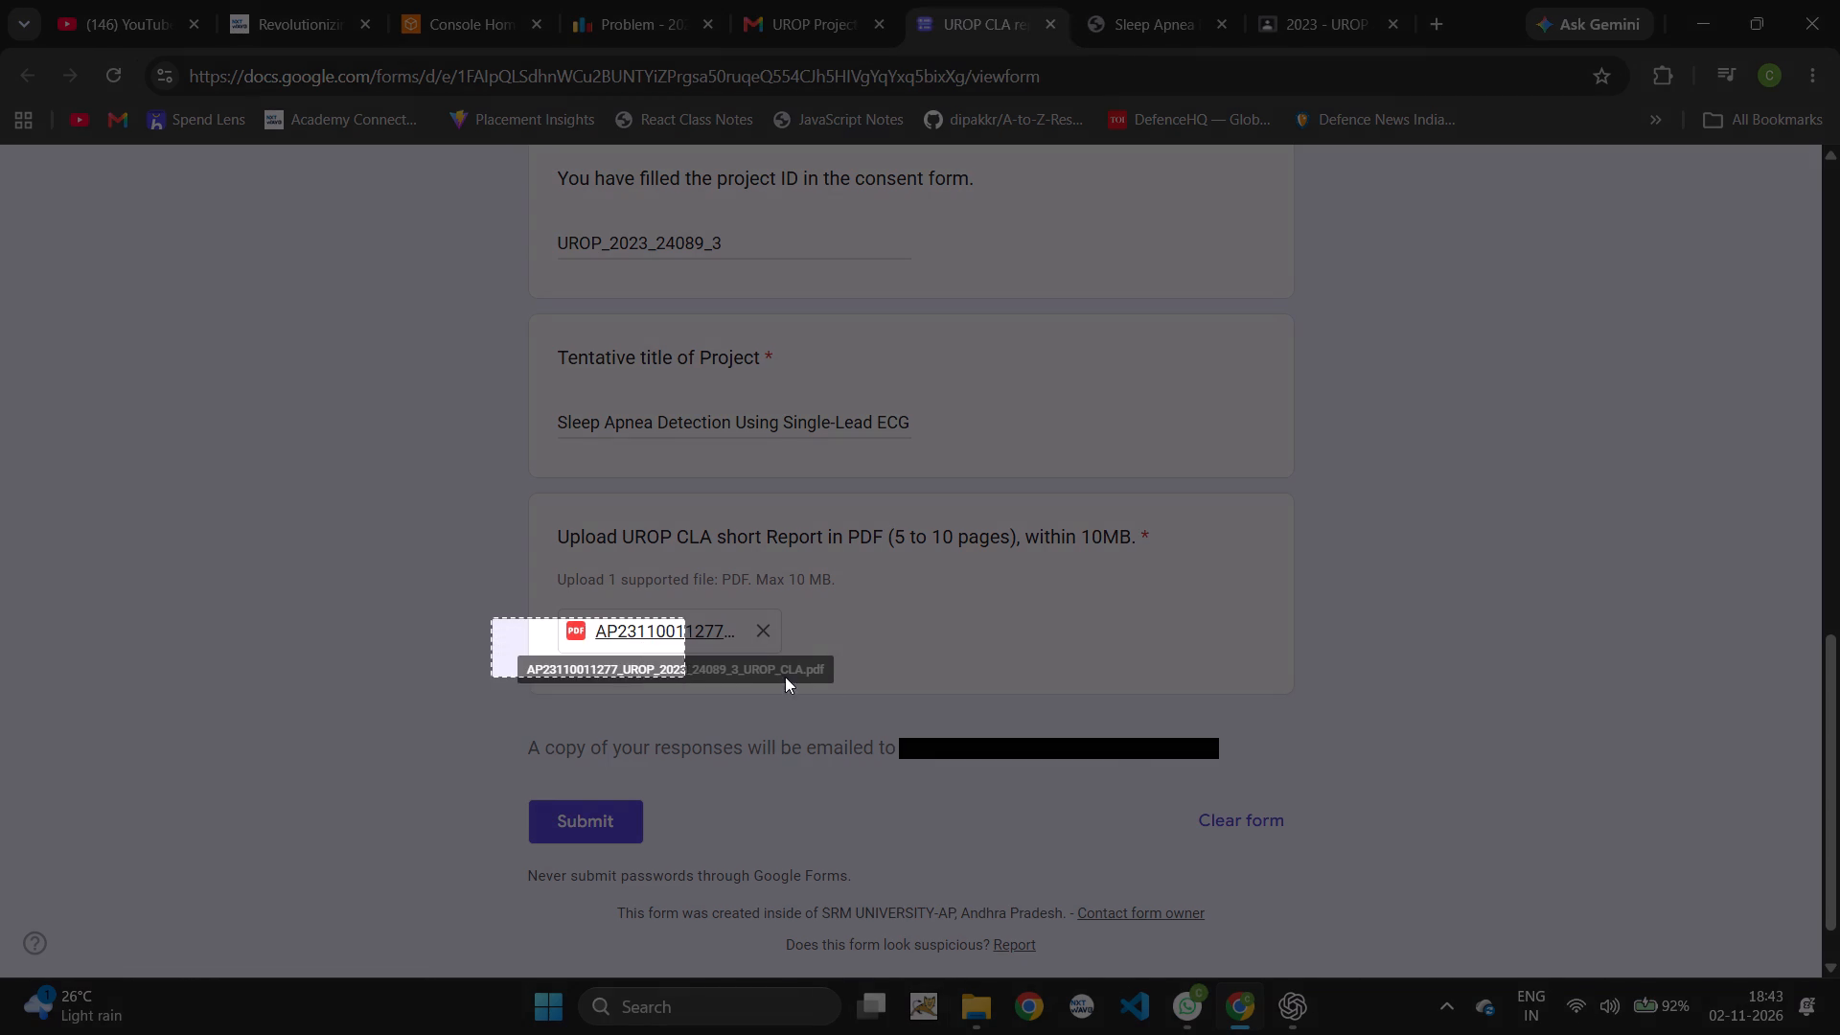
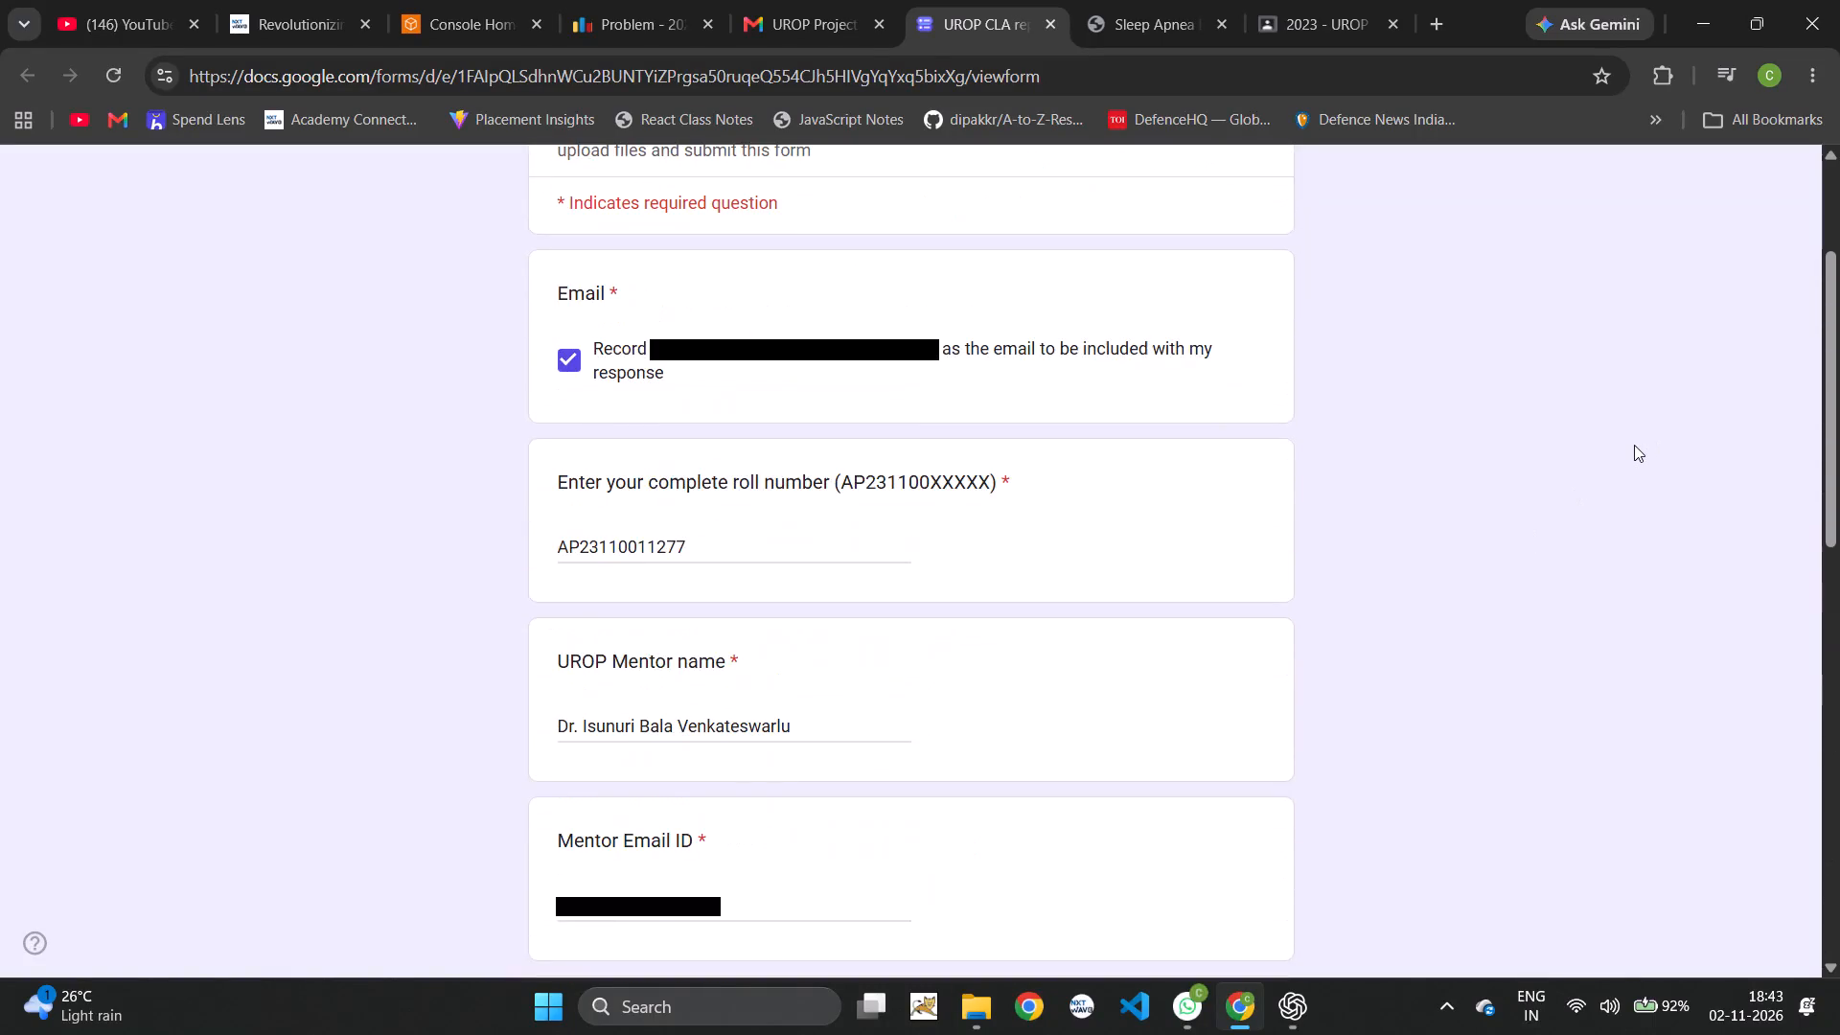
Review the filled-in form answers, from the email and roll number through the project title and uploaded report PDF.
scroll(1634, 445, up, 7)
scroll(1634, 445, down, 4)
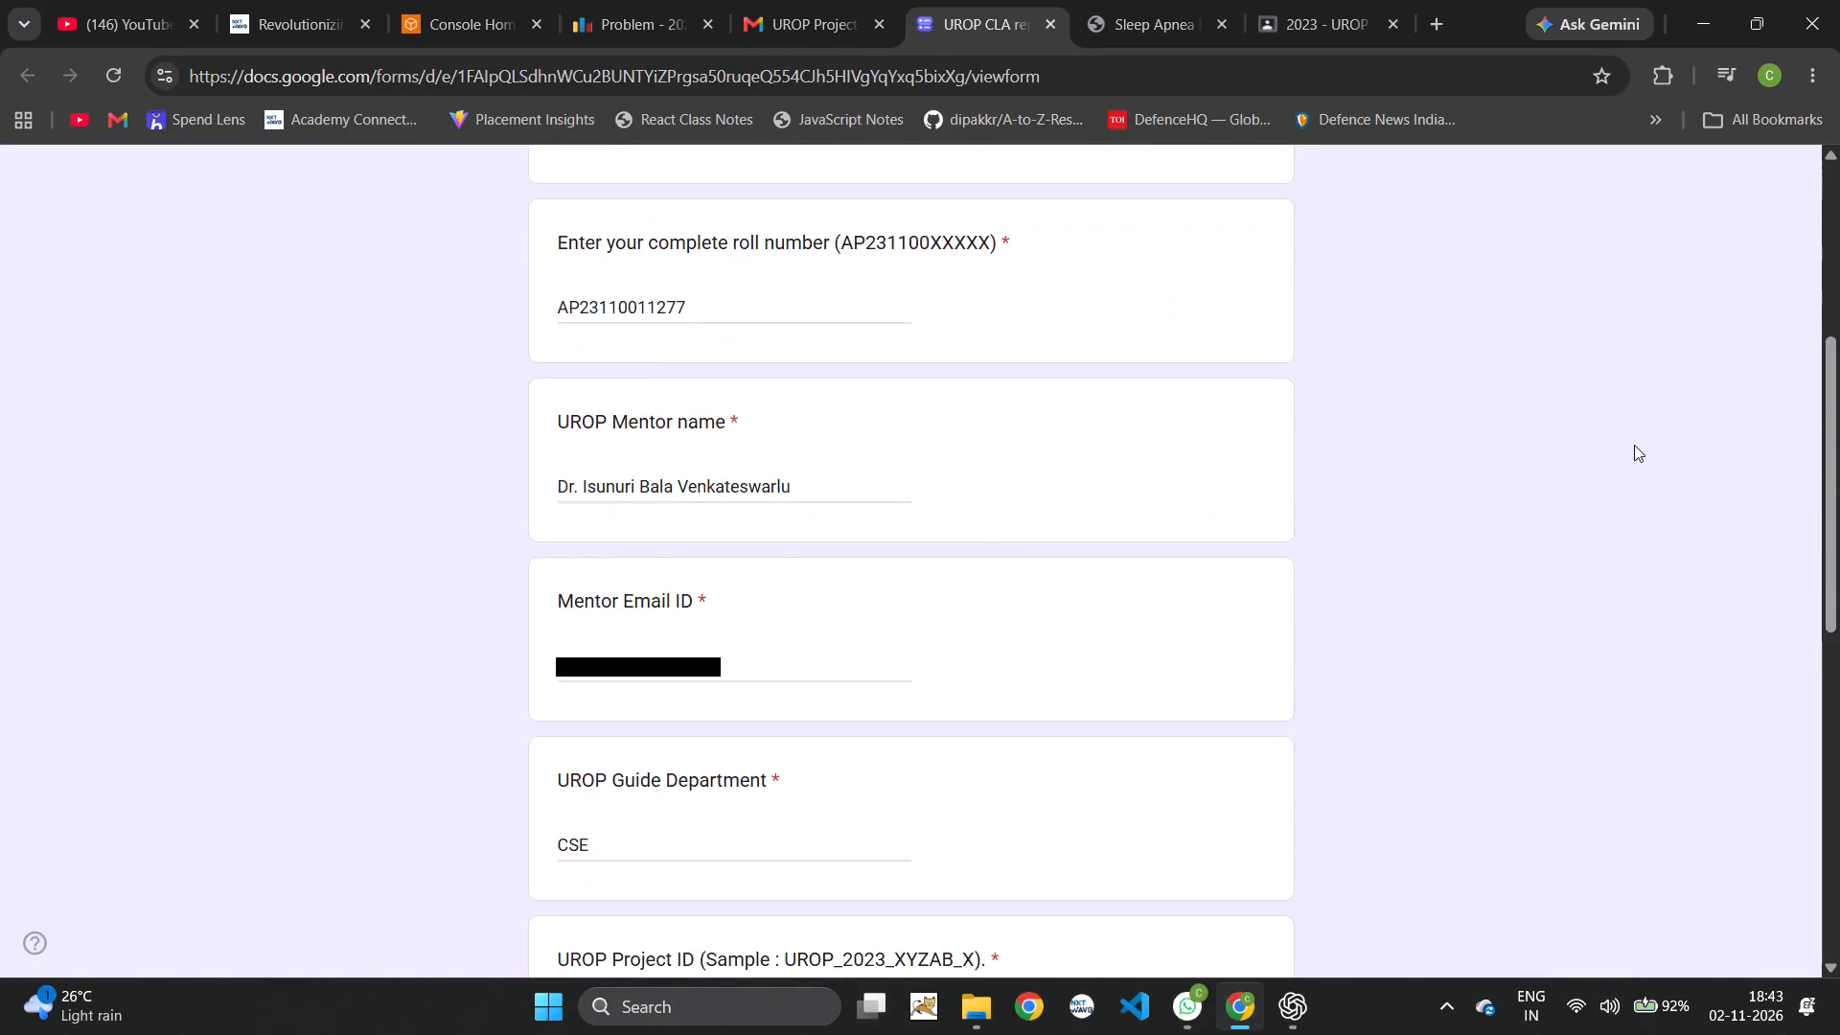
scroll(1634, 445, down, 13)
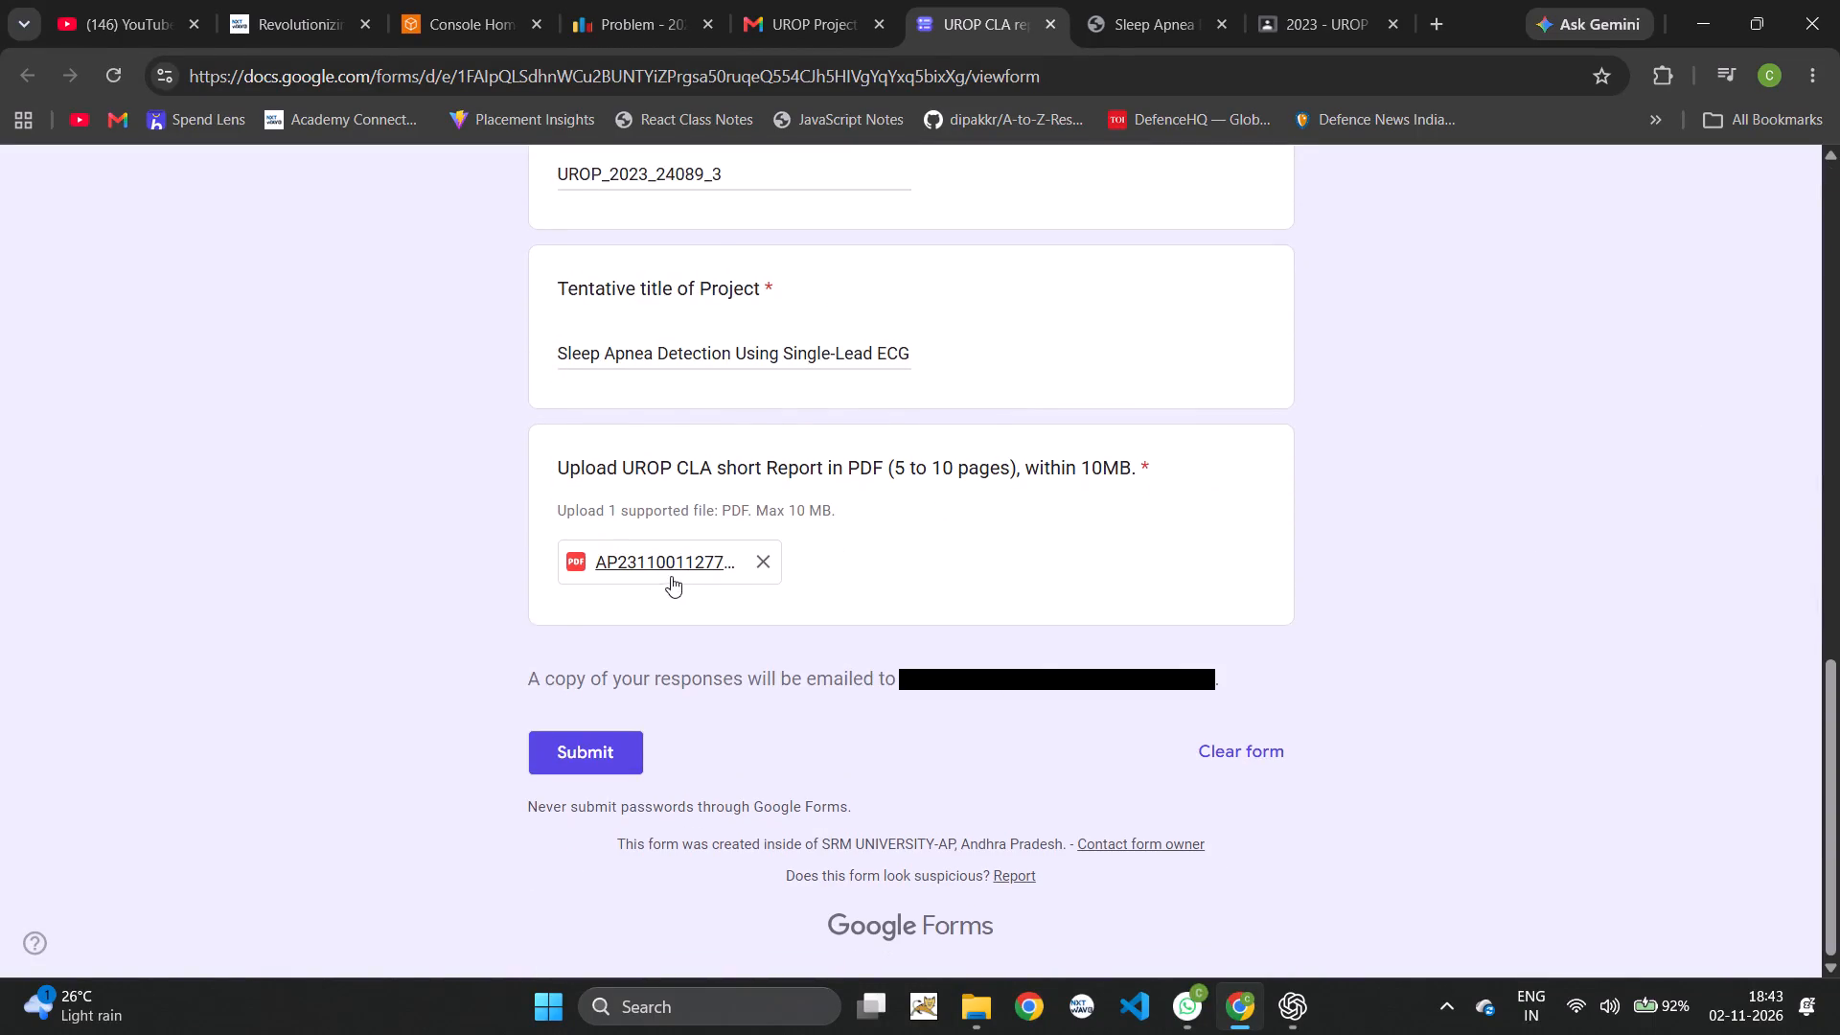
Open the uploaded report PDF from the form's file entry to check it, and close its tab.
click(671, 575)
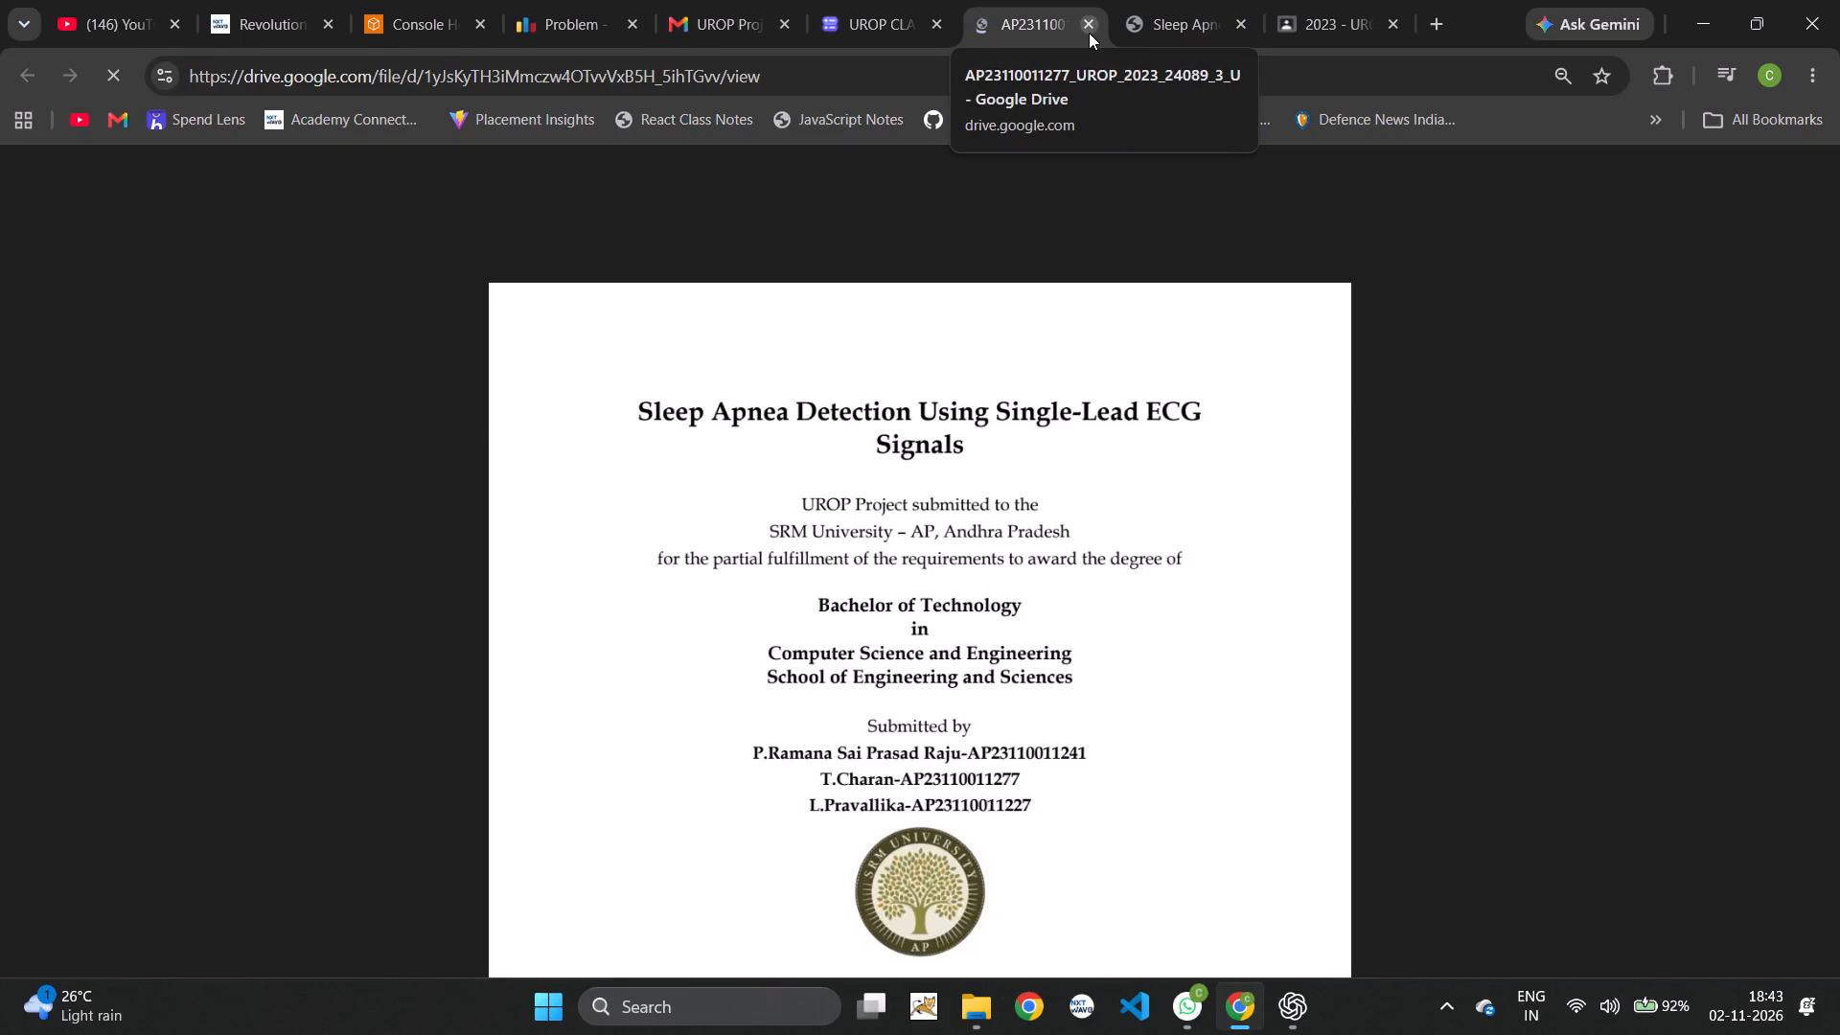
click(1089, 33)
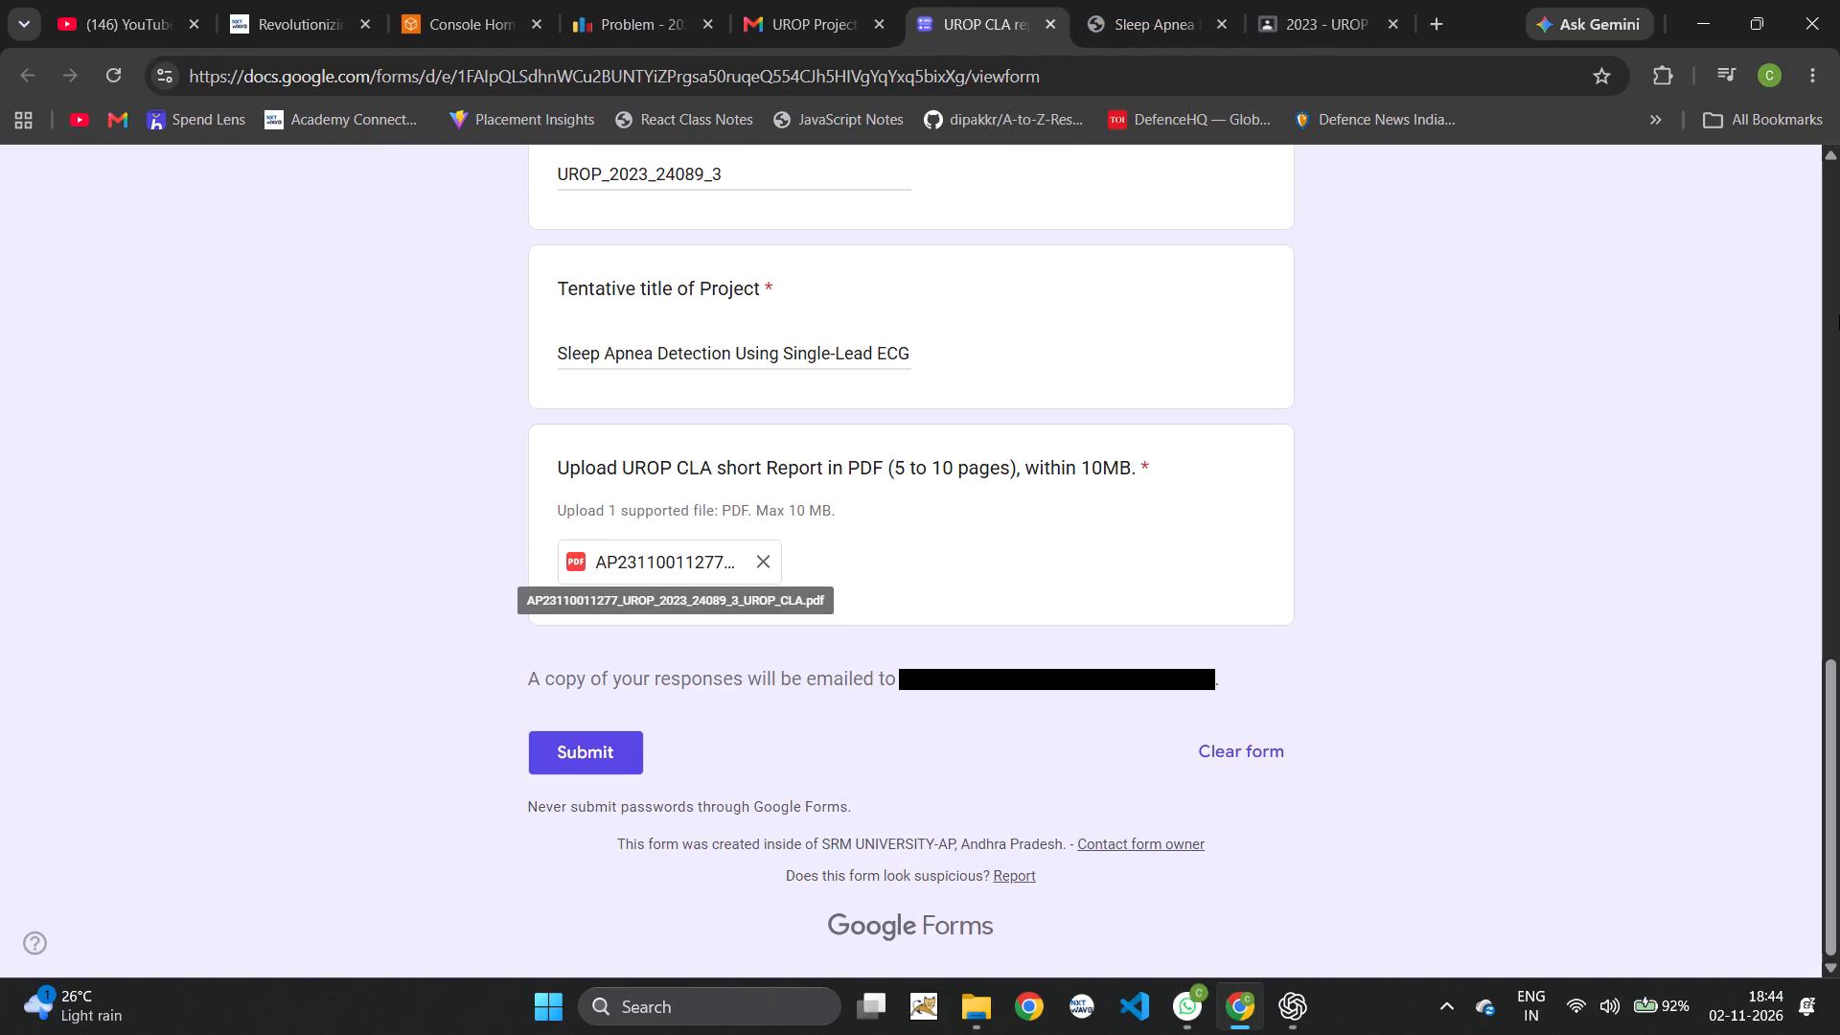
Submit the completed UROP CLA report form.
click(609, 764)
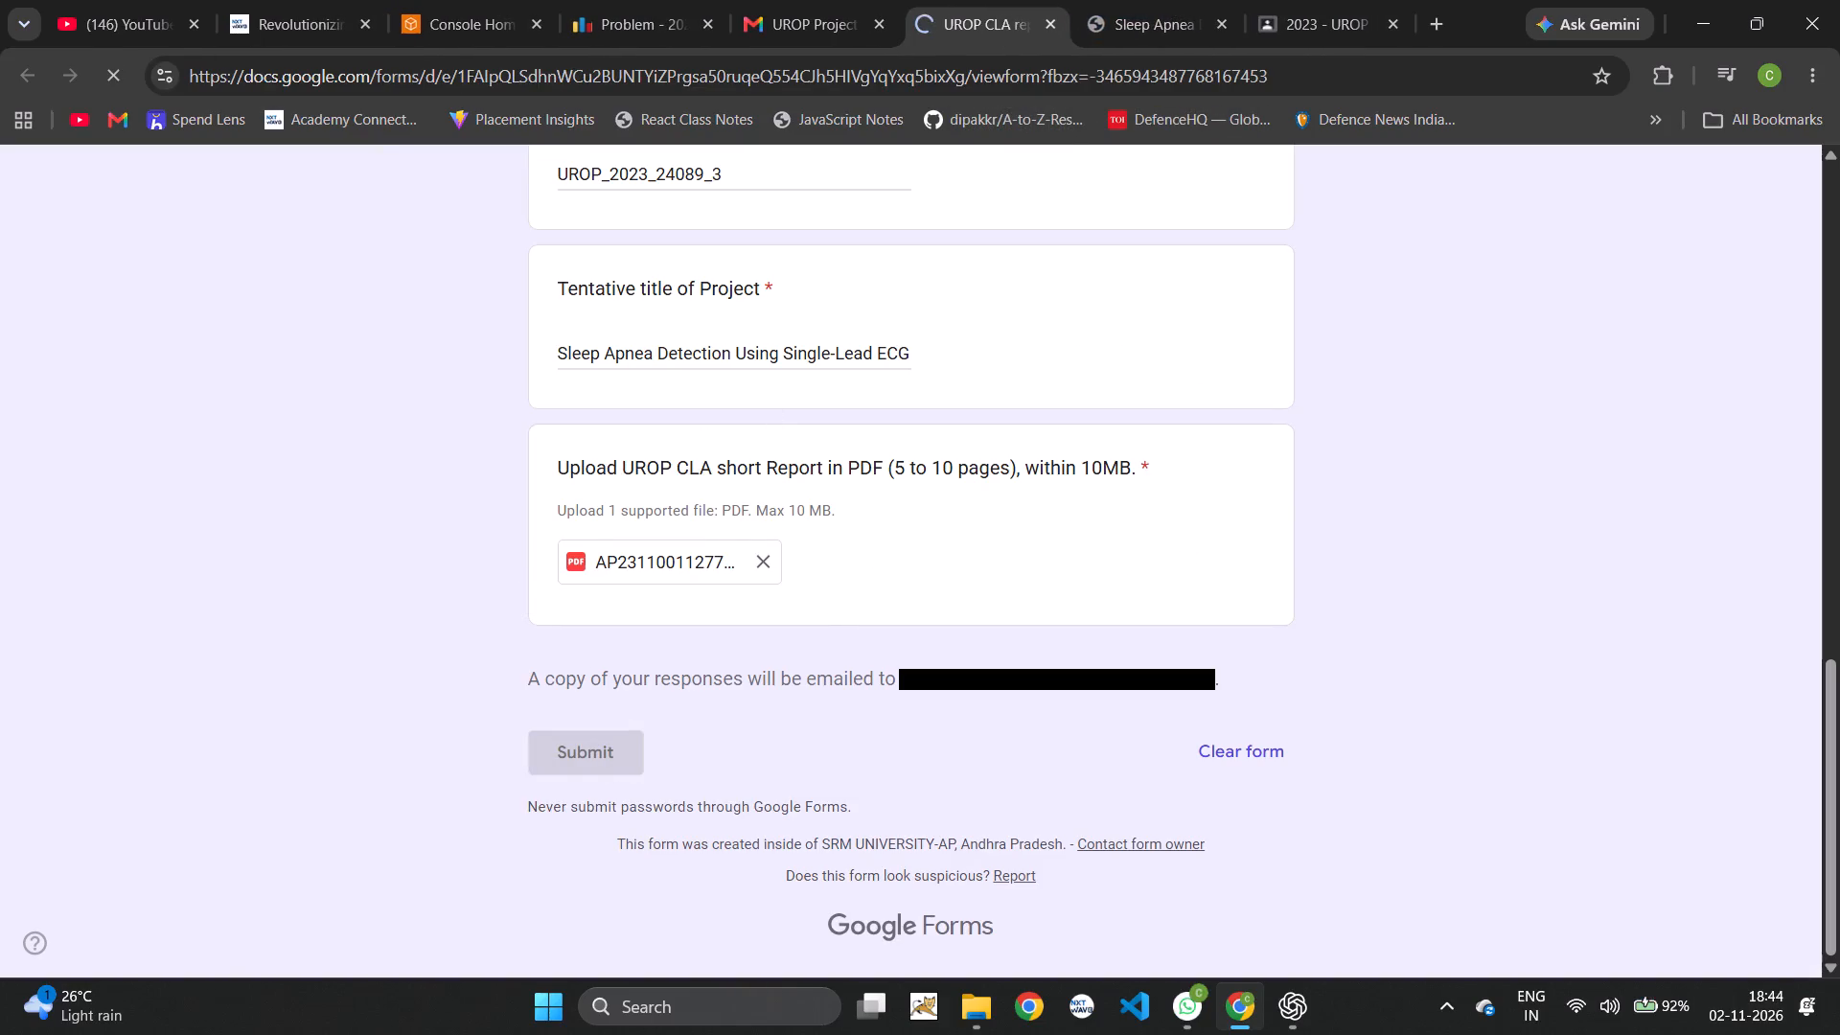
scroll(873, 335, up, 7)
scroll(873, 335, down, 1)
scroll(873, 335, up, 2)
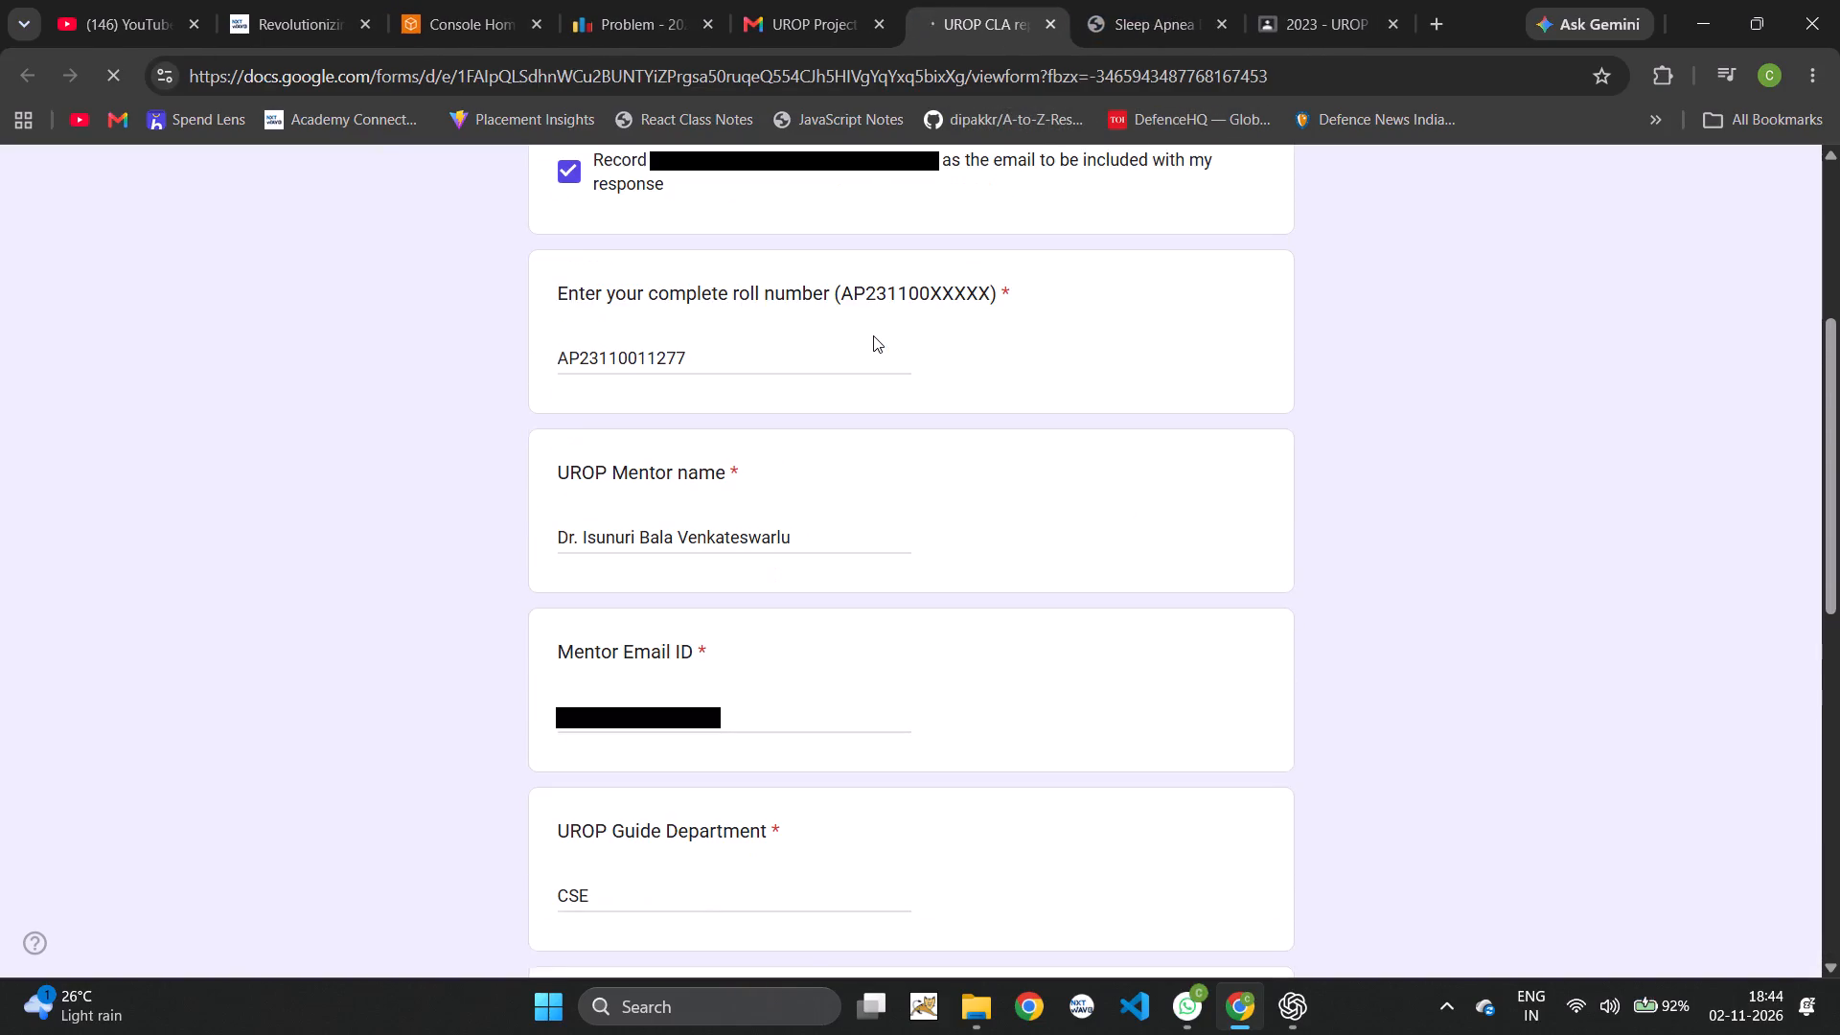
scroll(872, 335, up, 5)
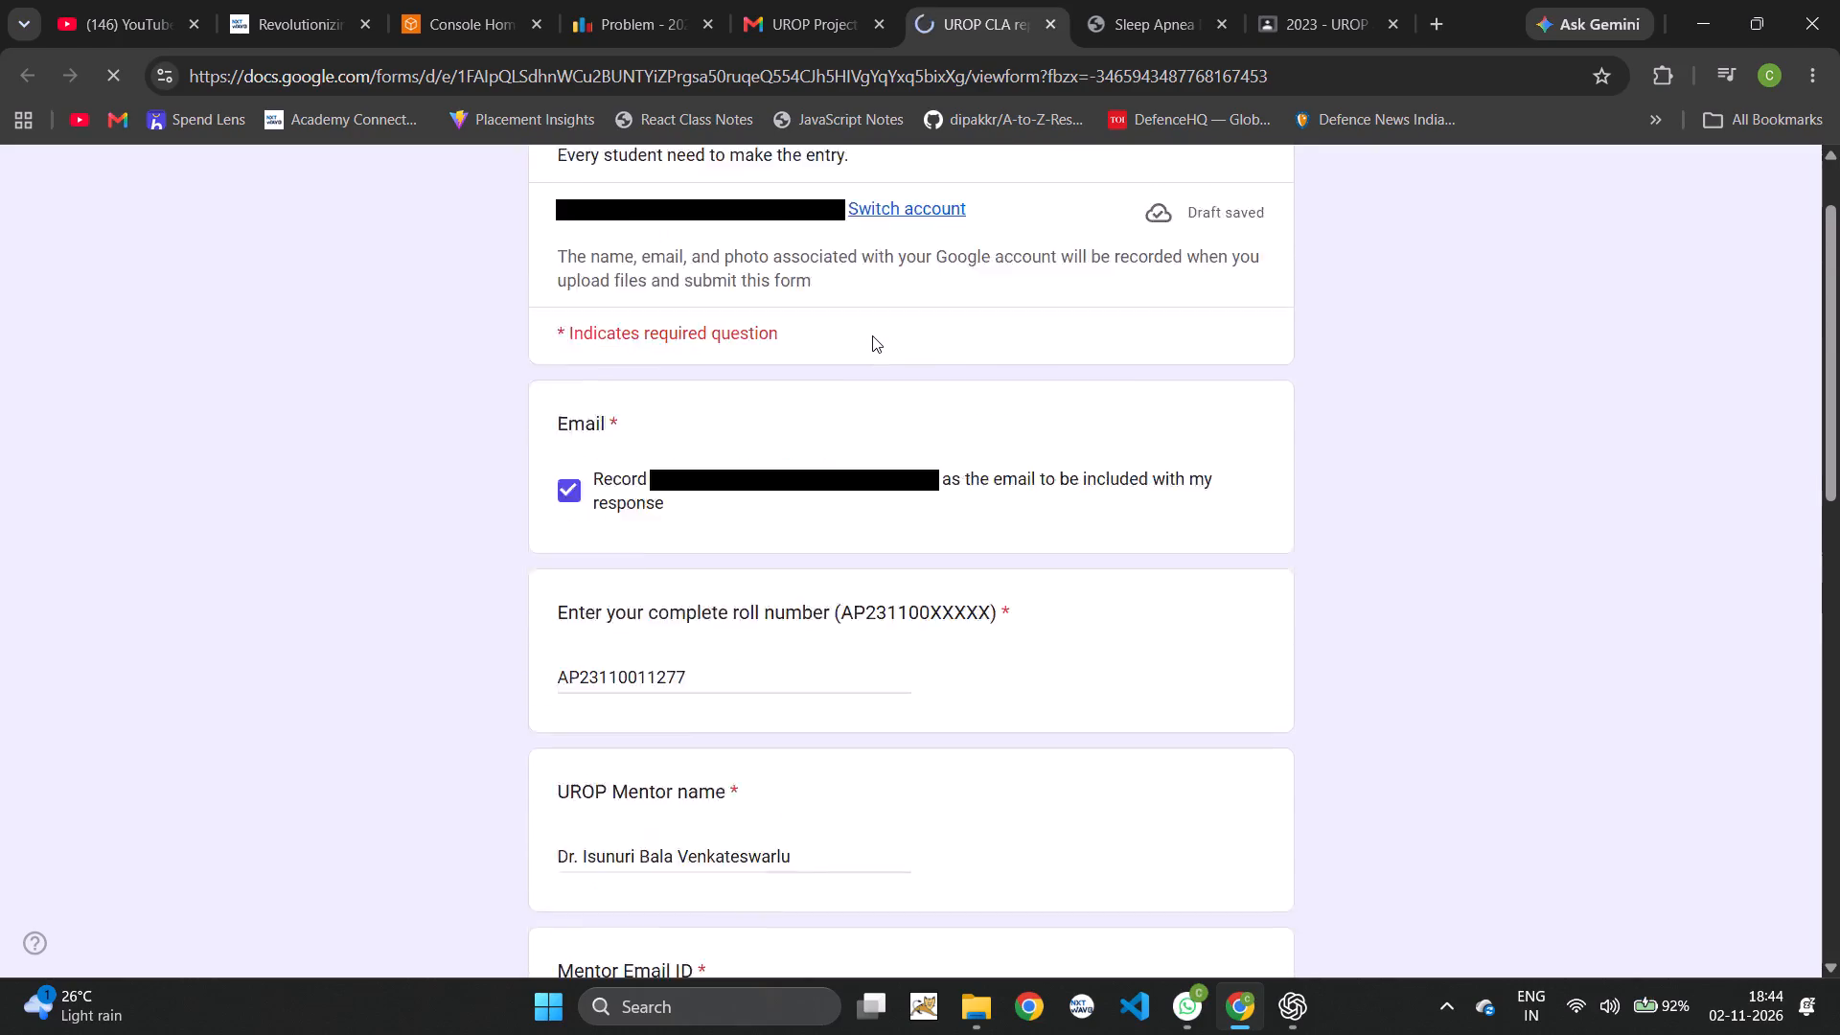
scroll(872, 335, up, 3)
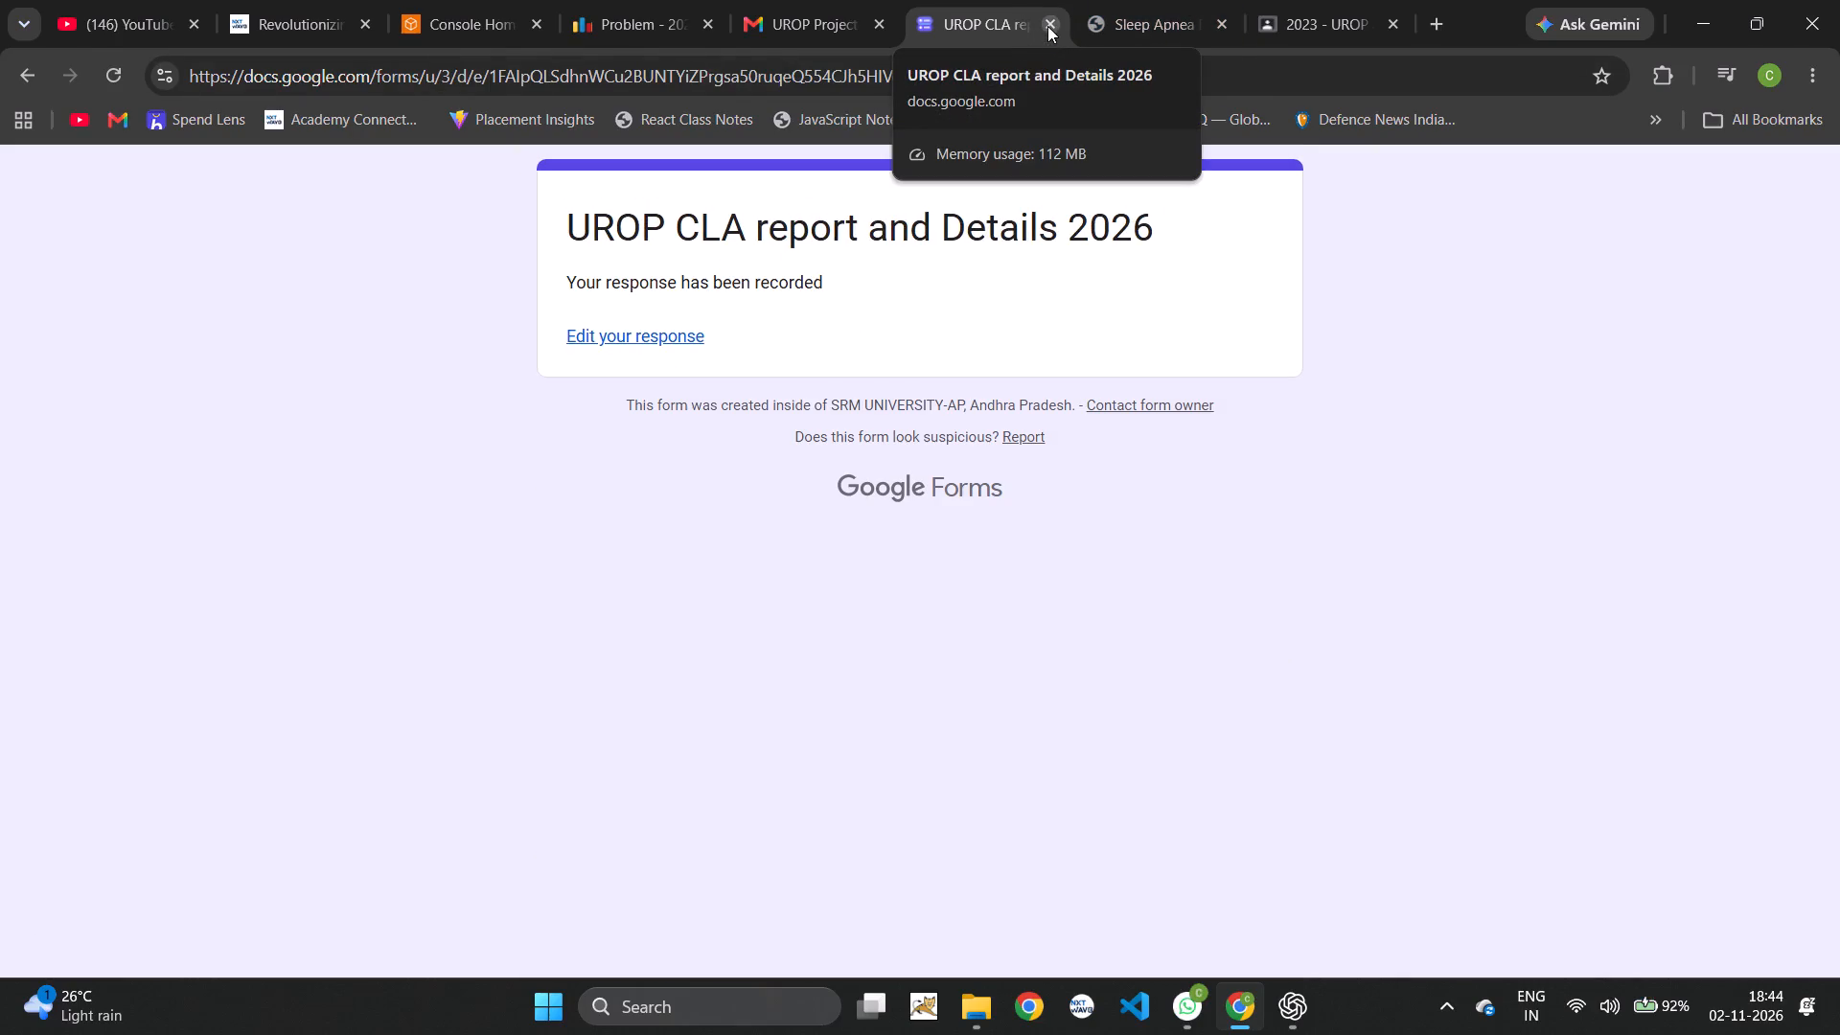
Close the submitted form's tab along with the Sleep Apnea, UROP Classroom and UROP Project email tabs.
click(1047, 26)
click(1047, 26)
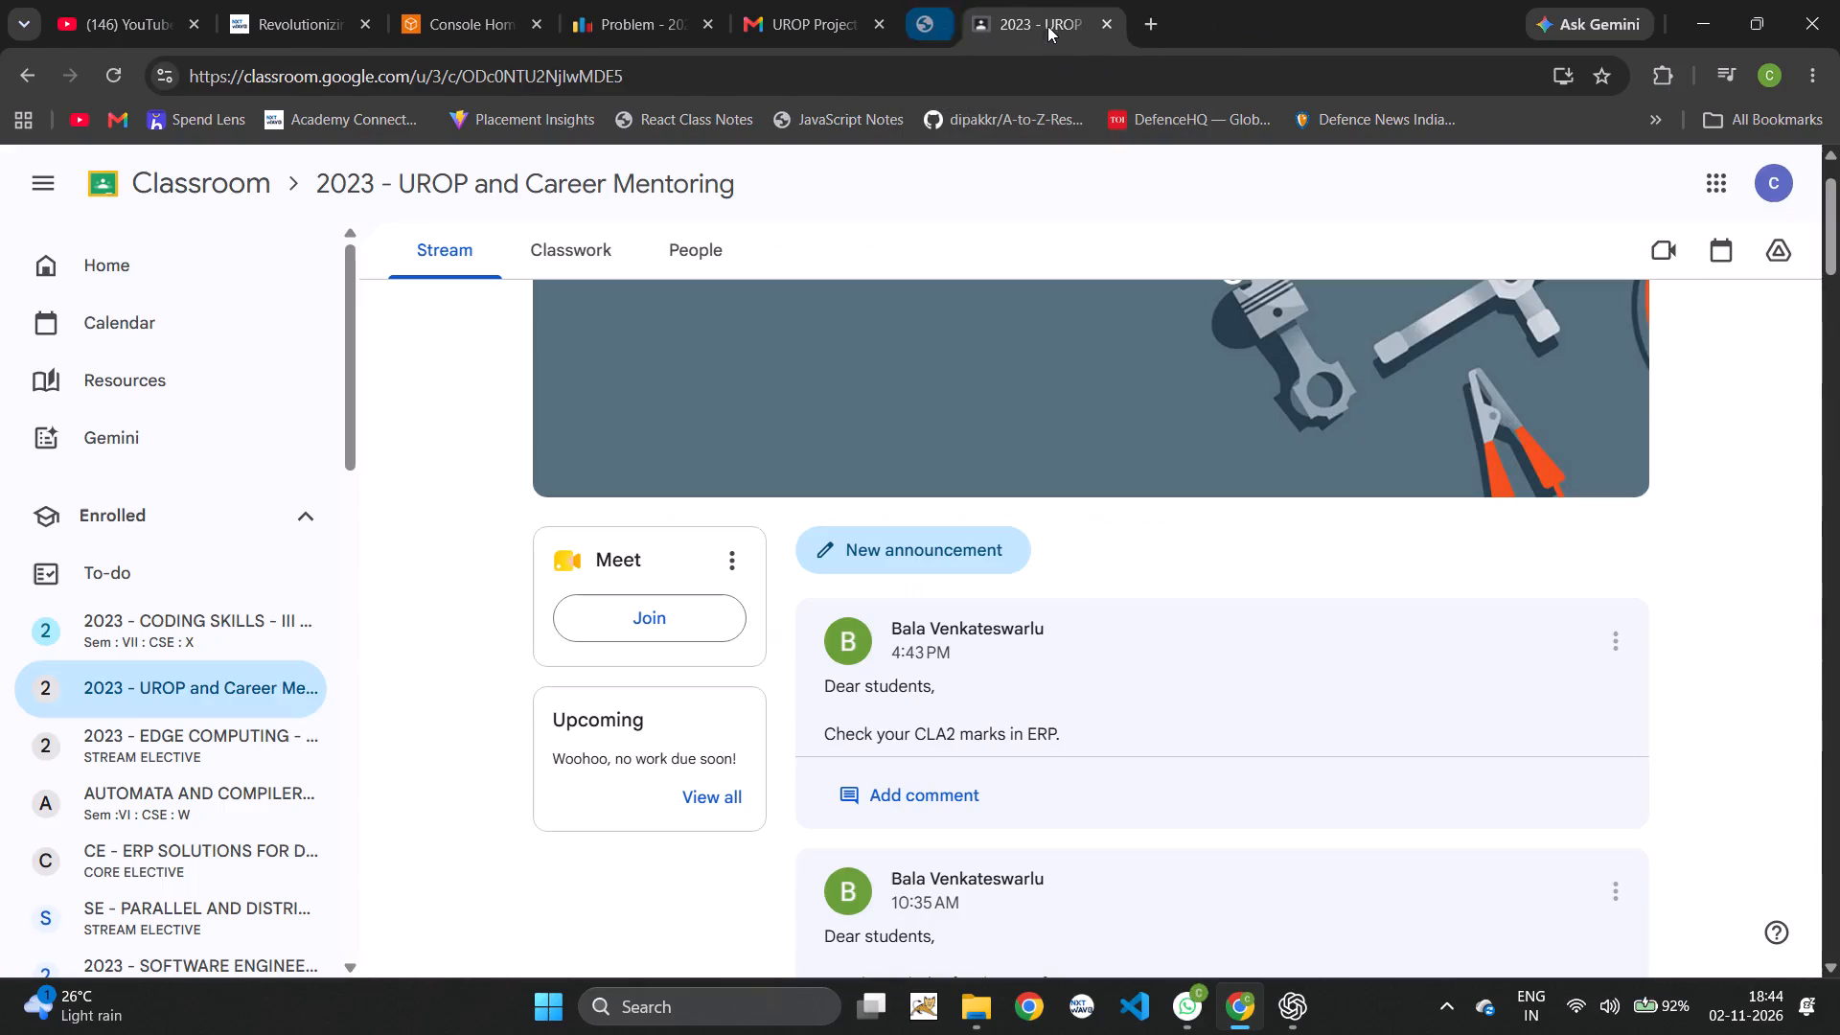
click(1047, 26)
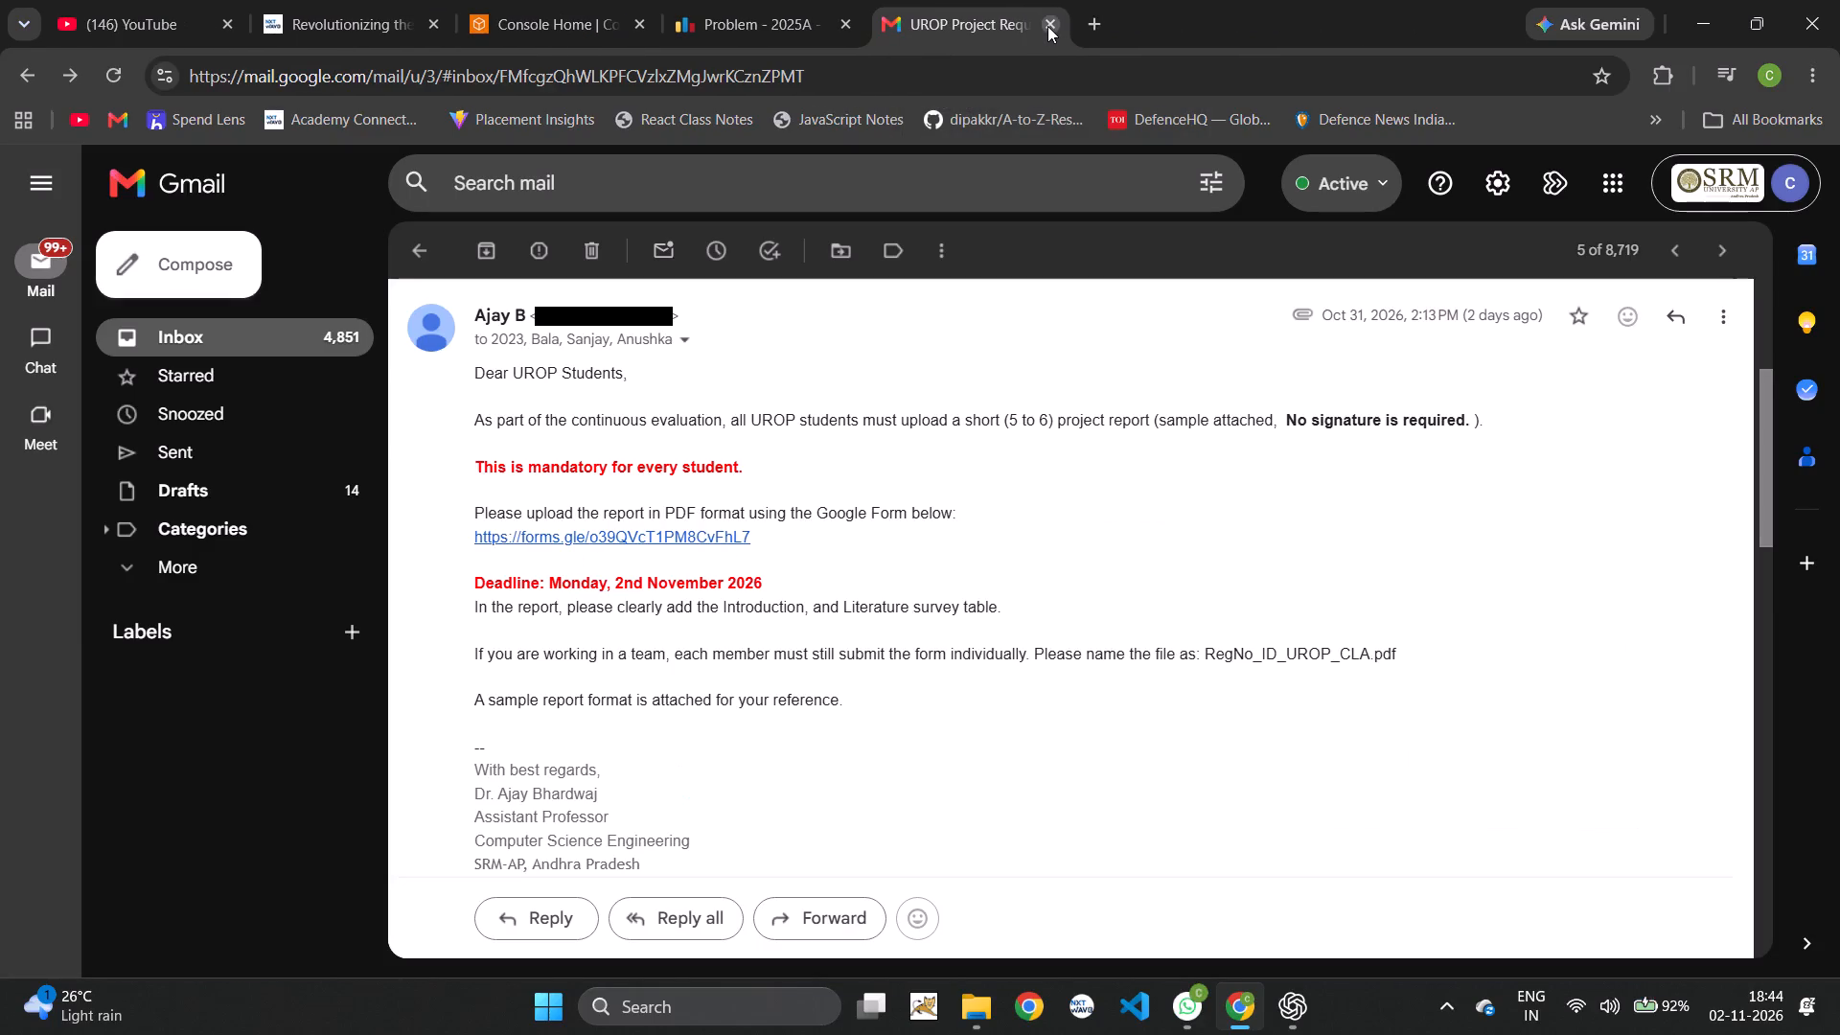
click(1047, 26)
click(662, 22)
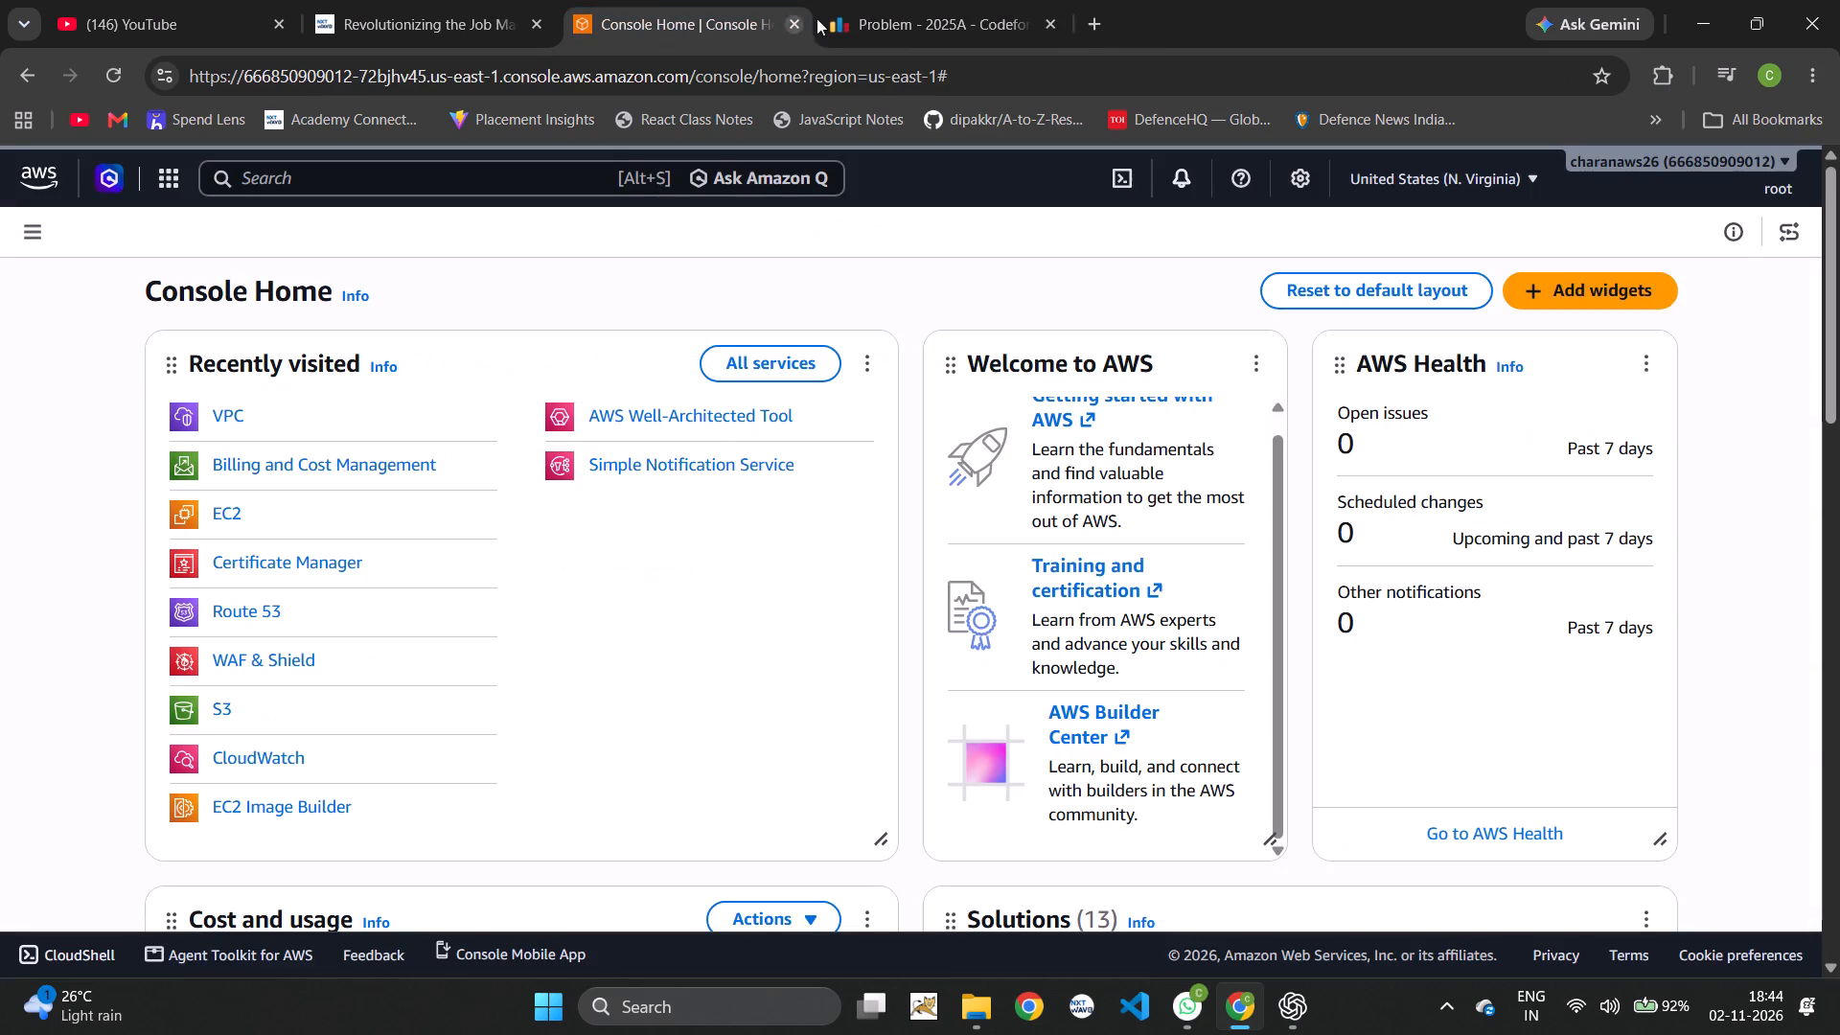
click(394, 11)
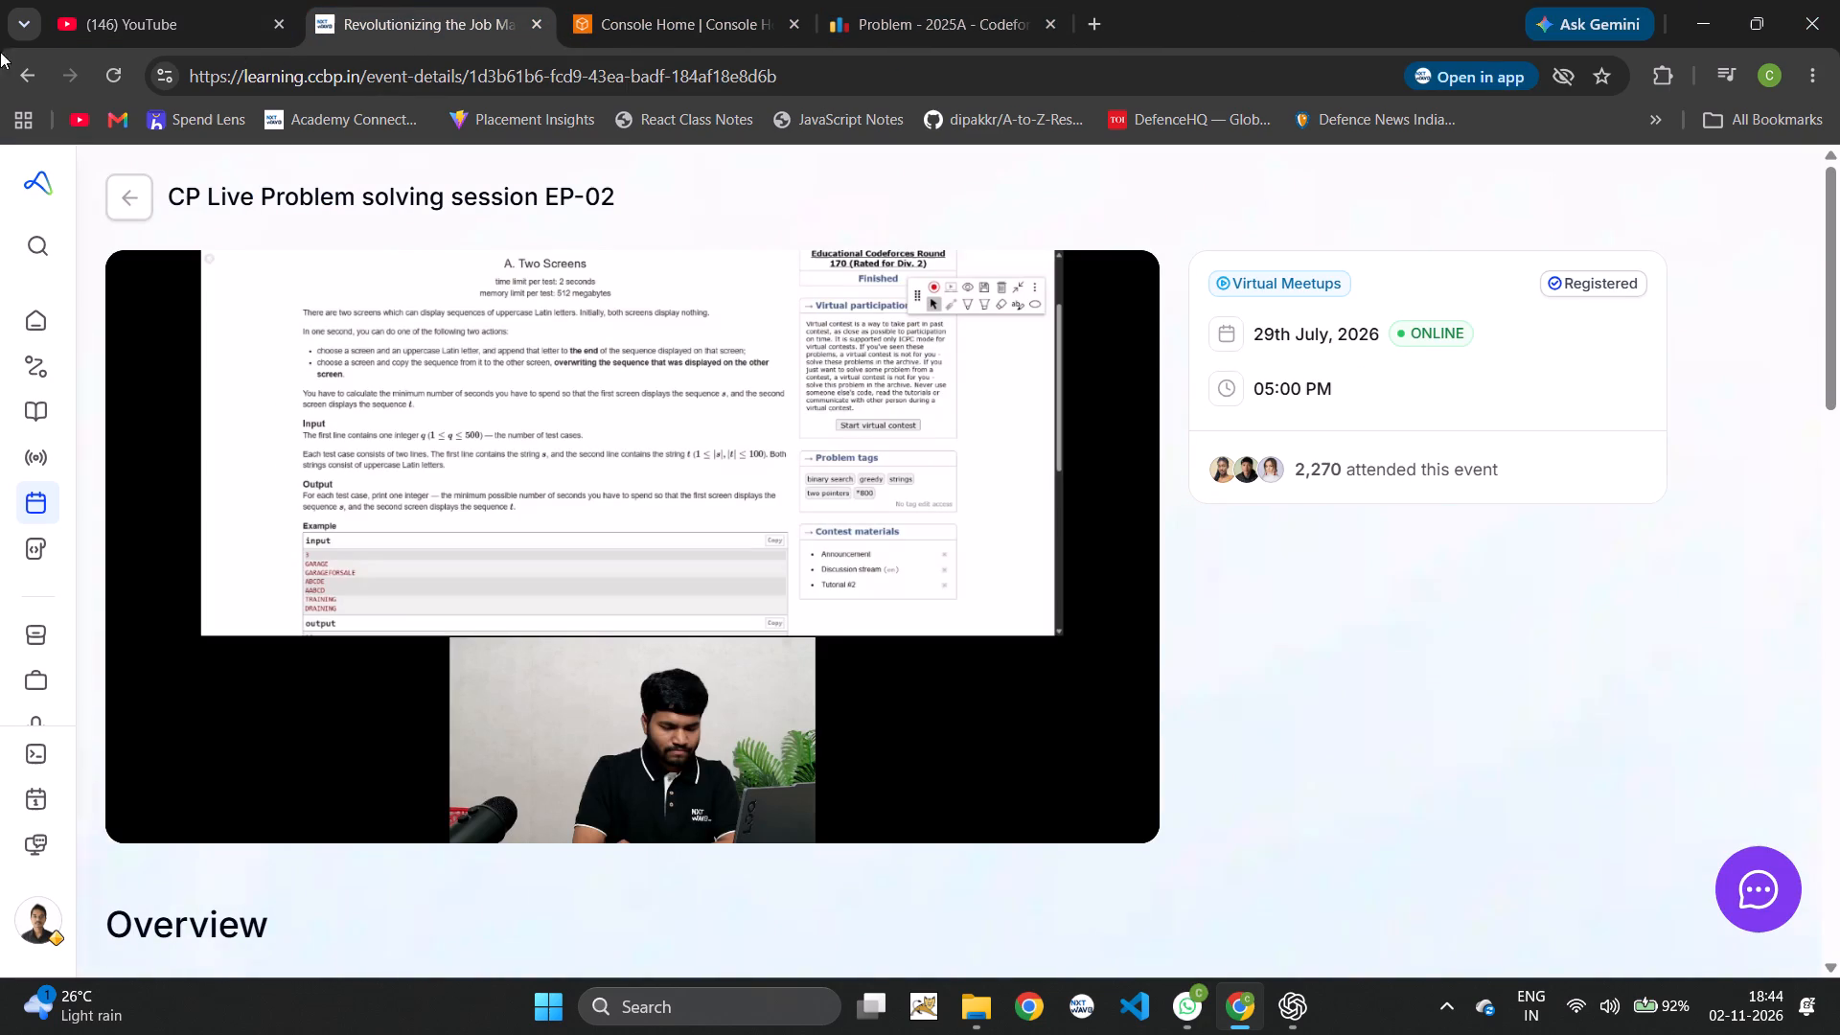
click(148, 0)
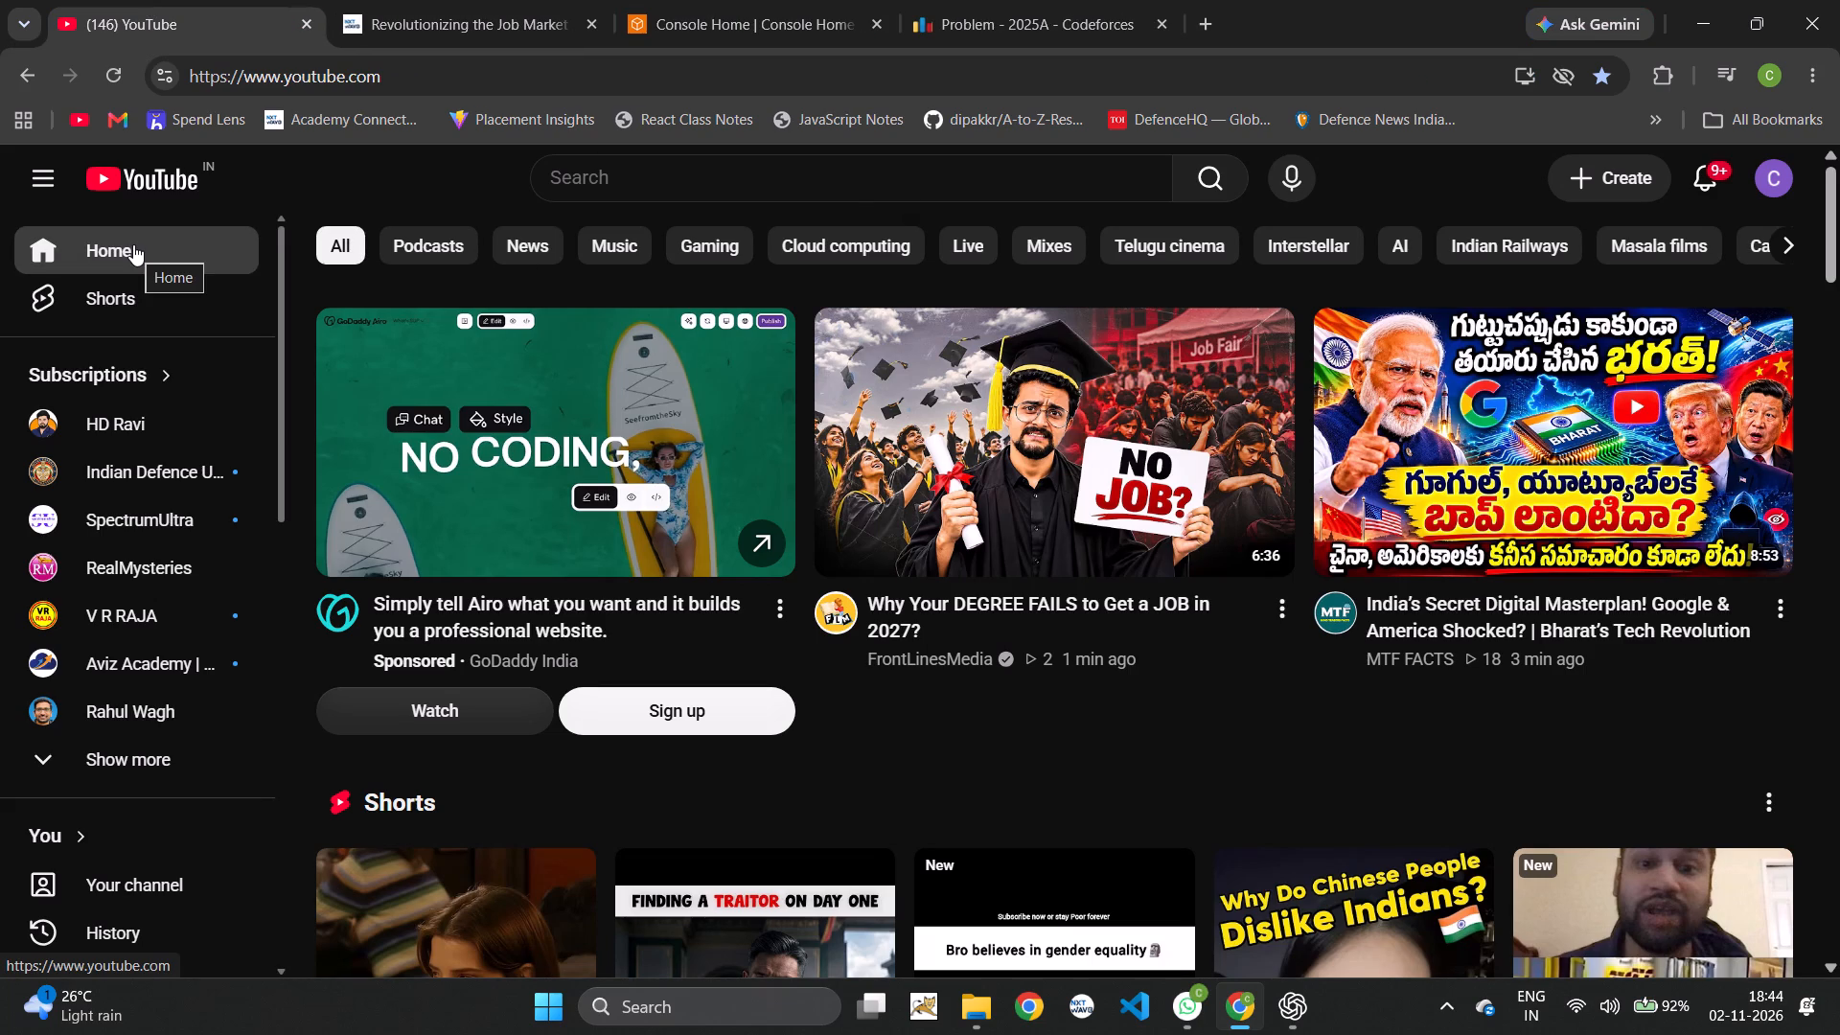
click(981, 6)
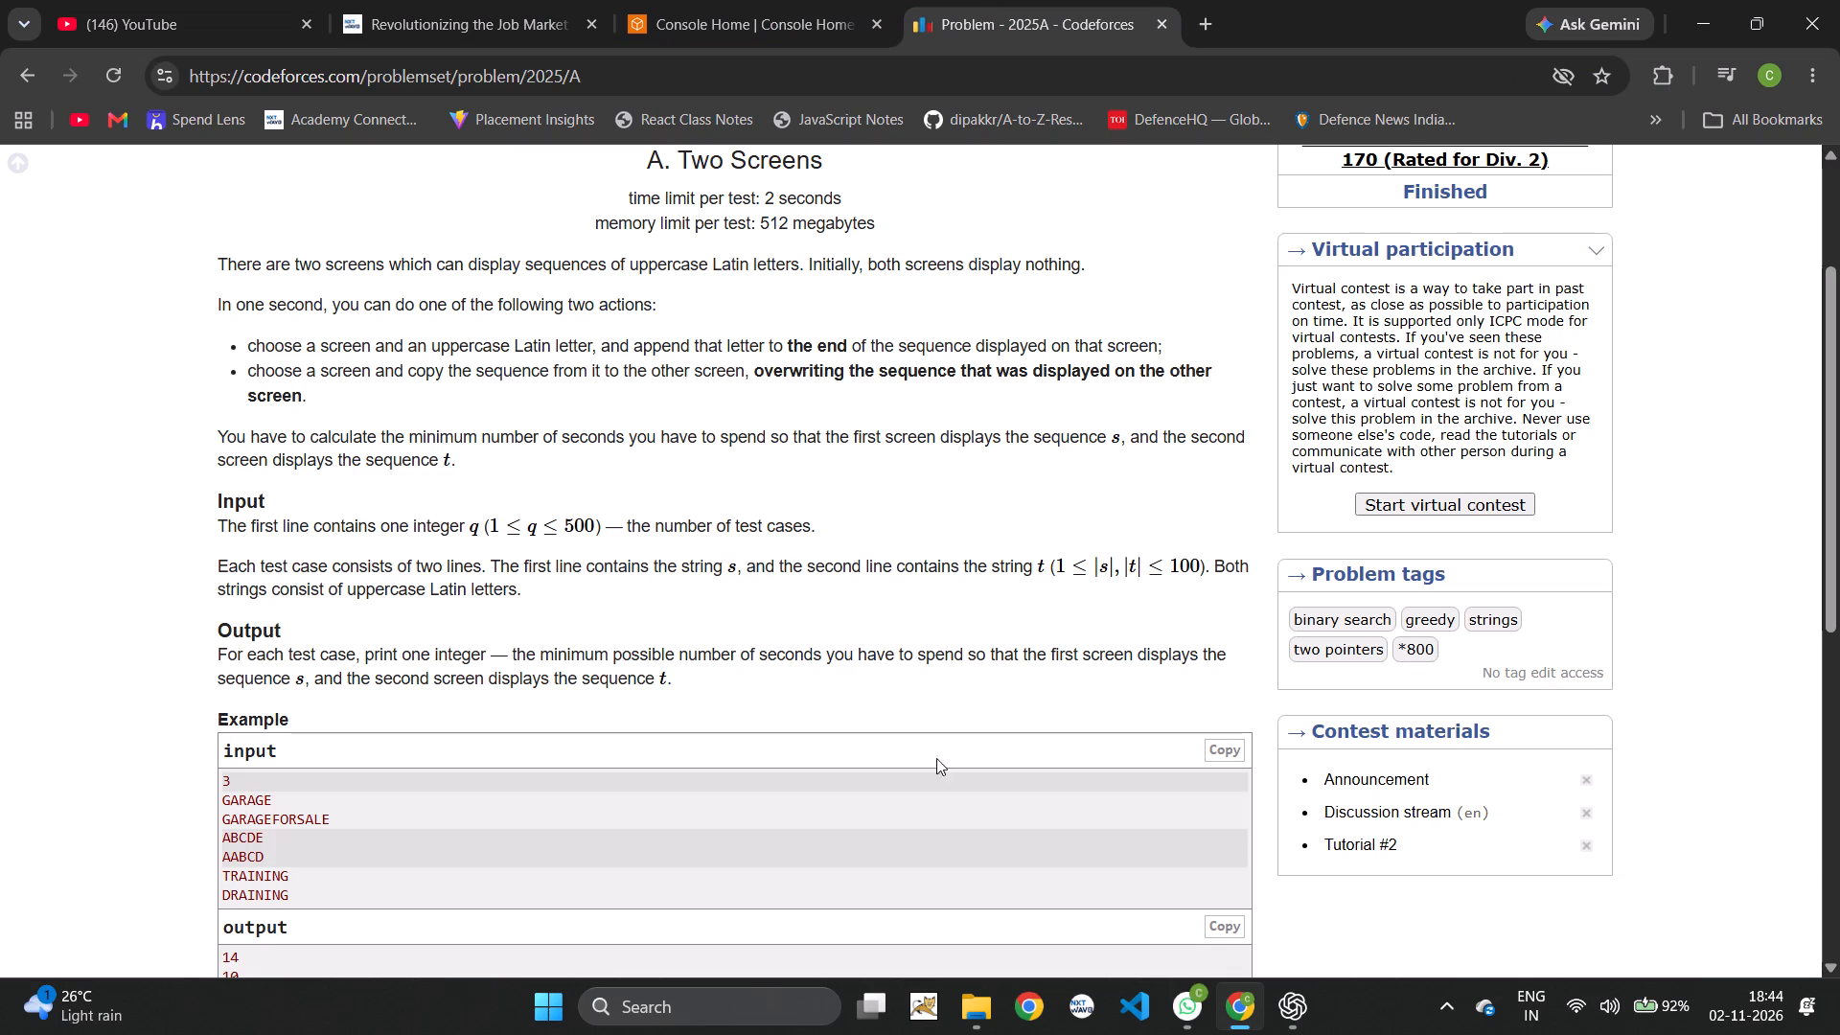
Switch to File Explorer and close the Downloads window.
click(989, 1023)
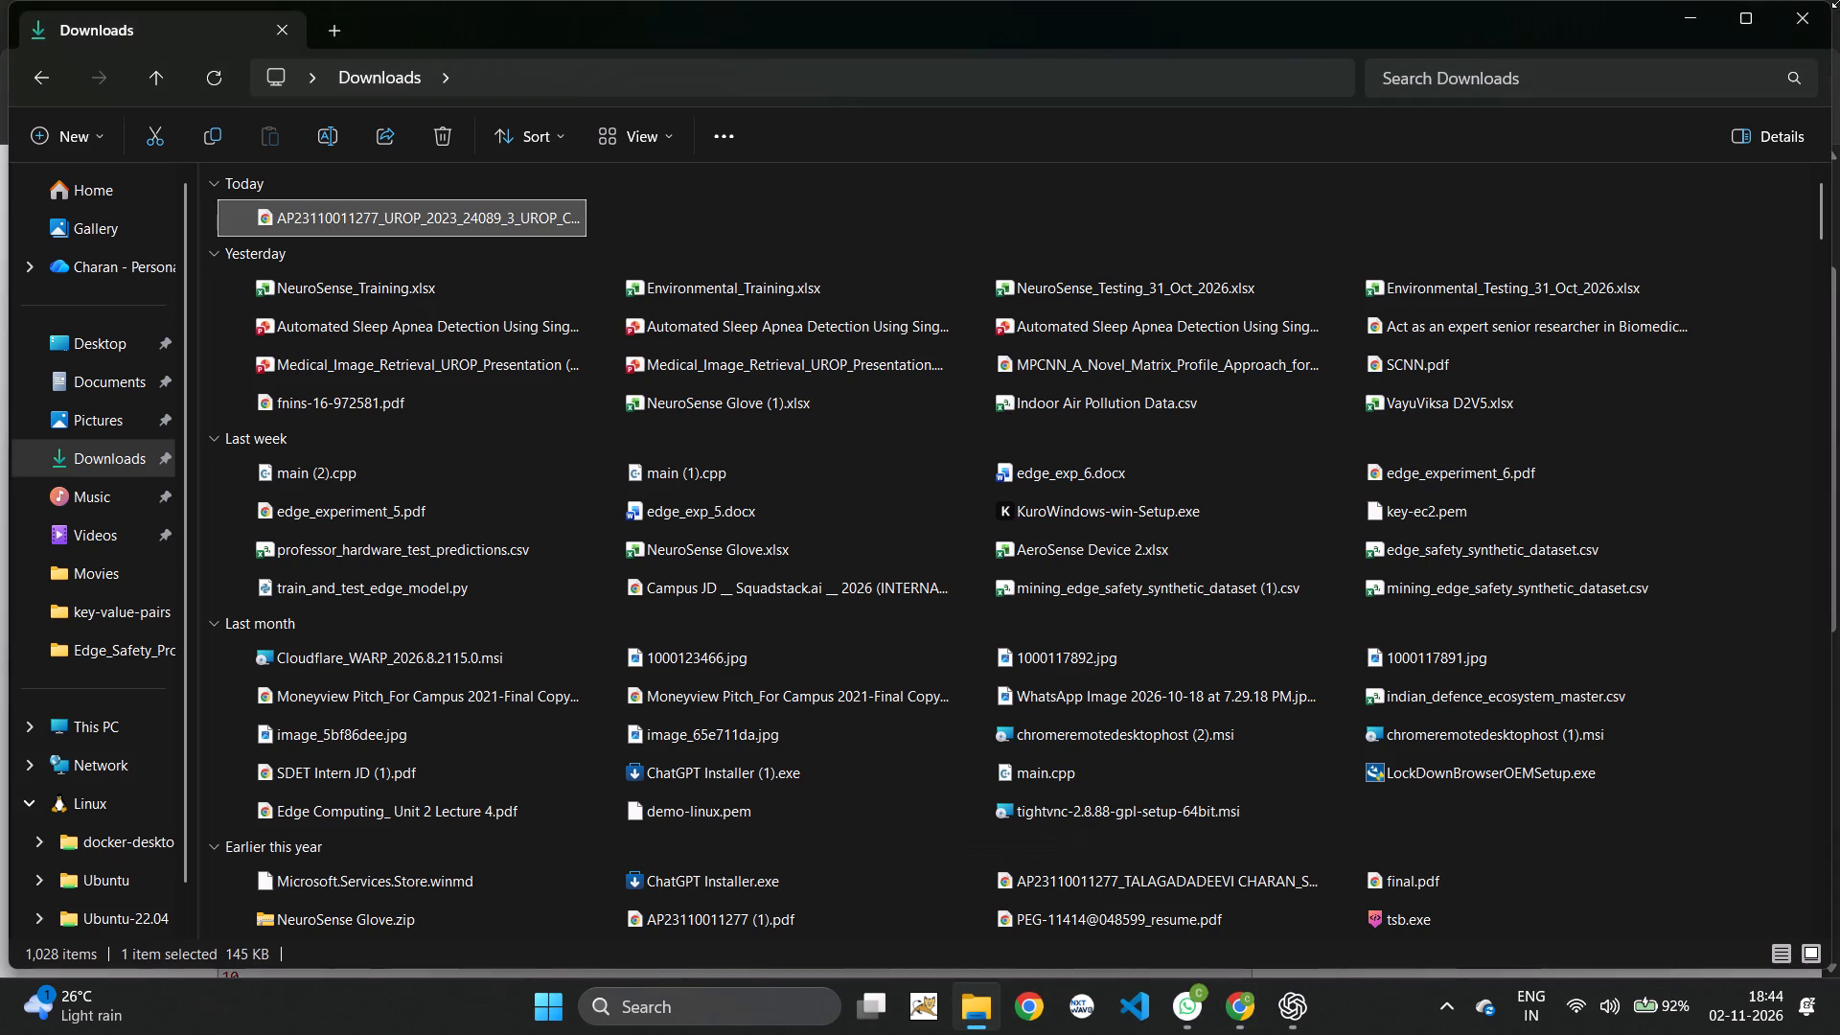
click(1808, 35)
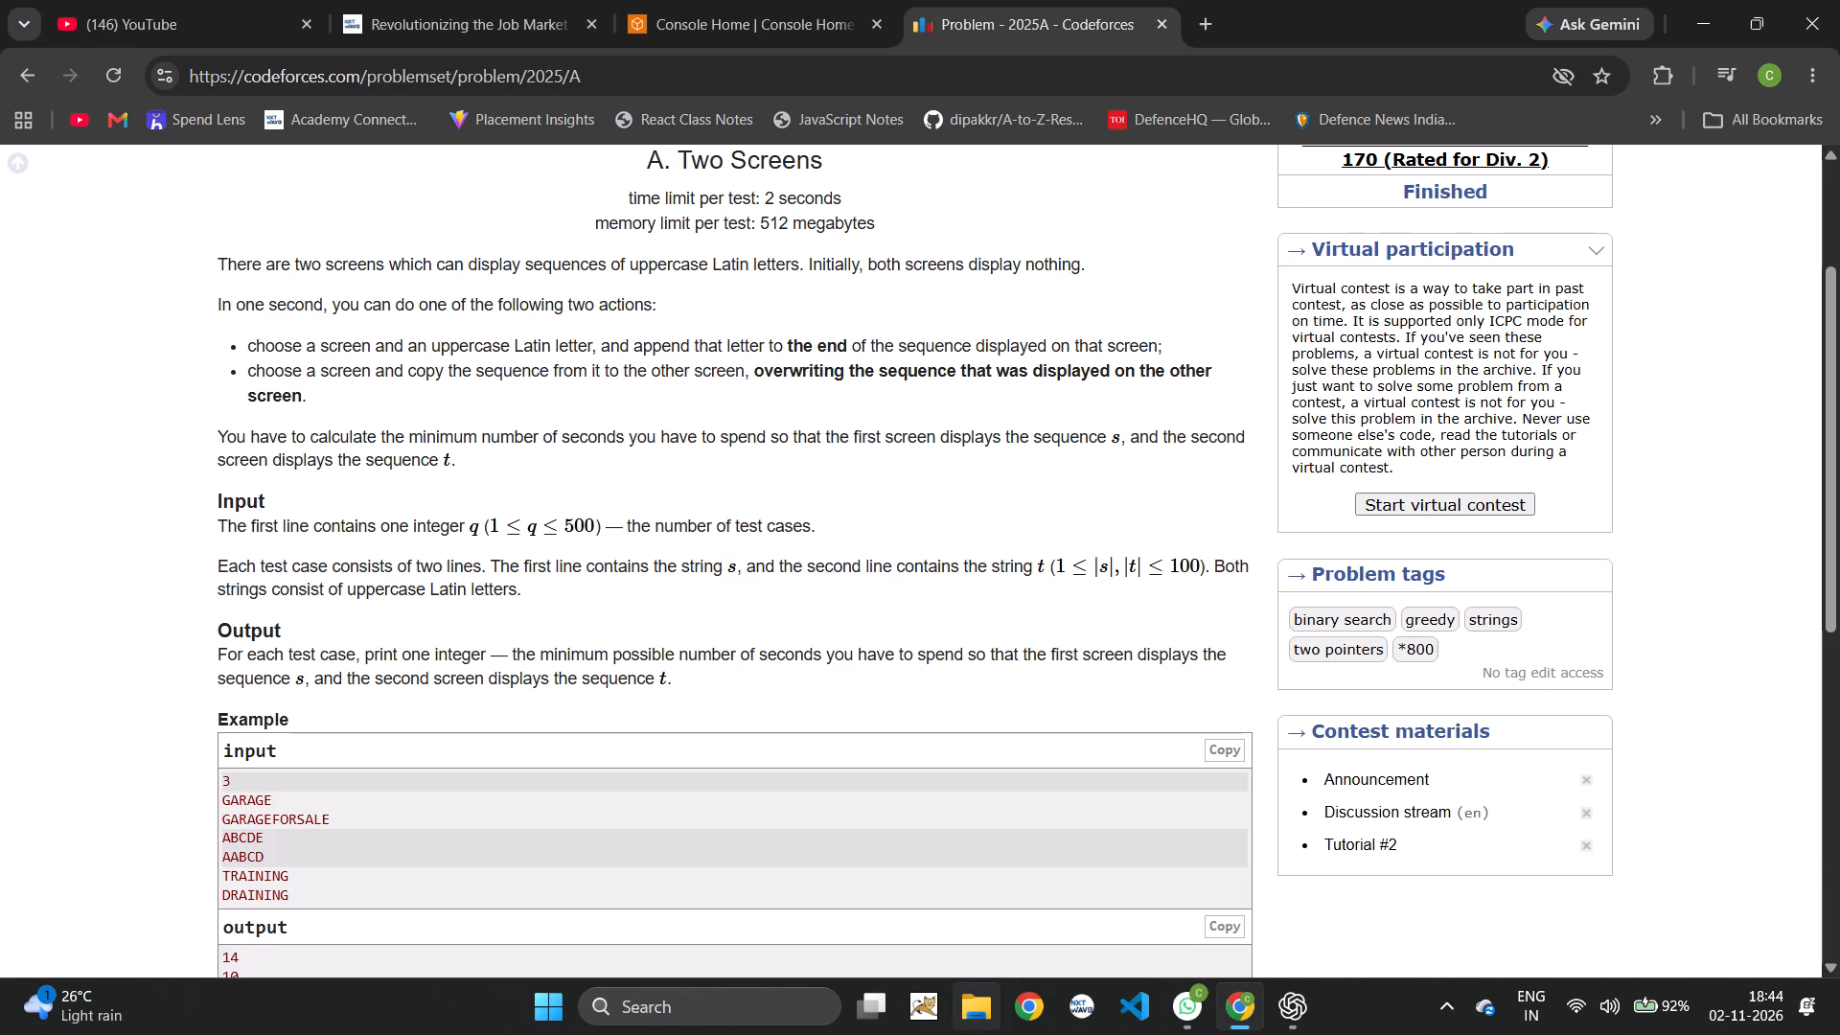